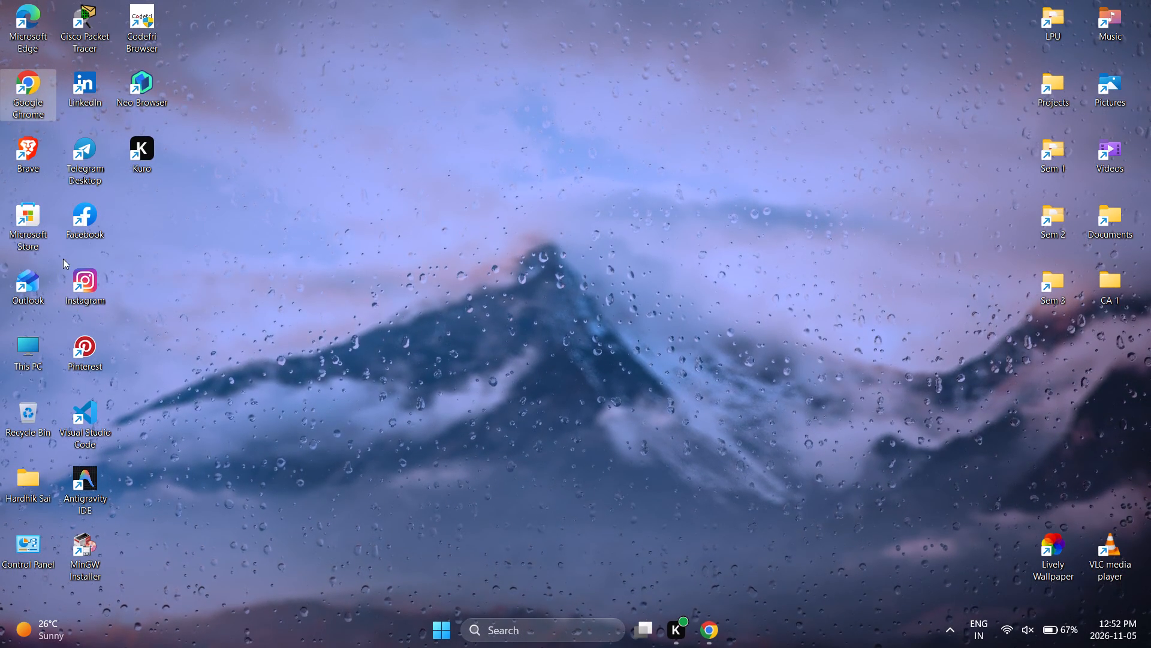
Open This PC from the desktop in File Explorer.
{"action": "double_click", "coordinate": [20, 365]}
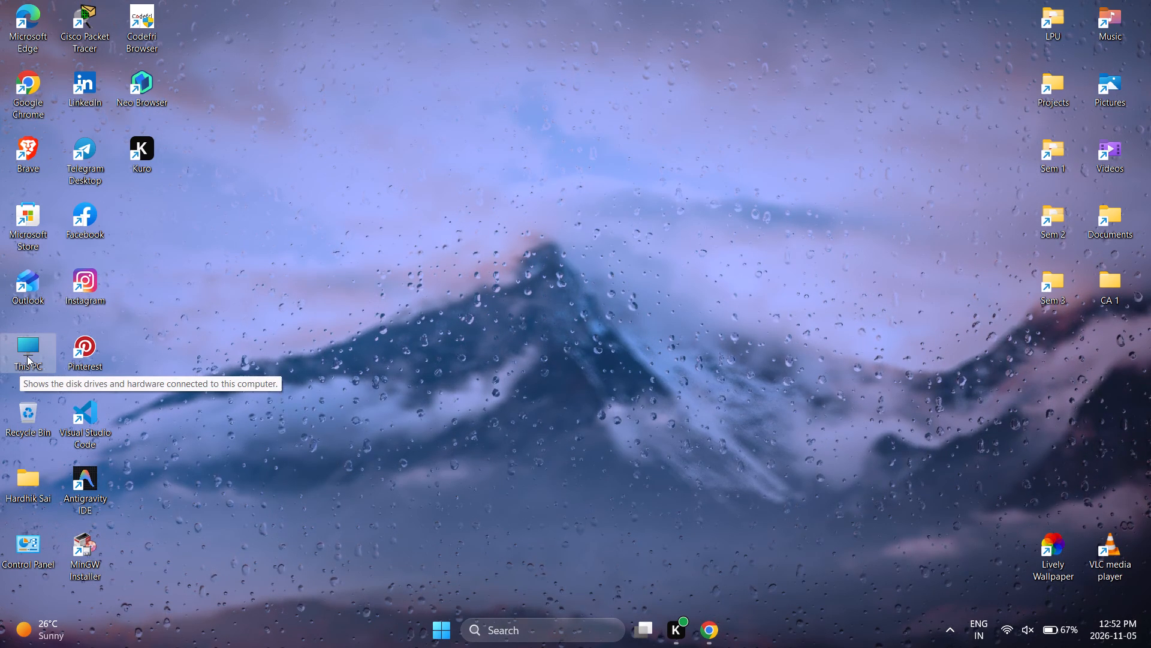
{"action": "double_click", "coordinate": [27, 356]}
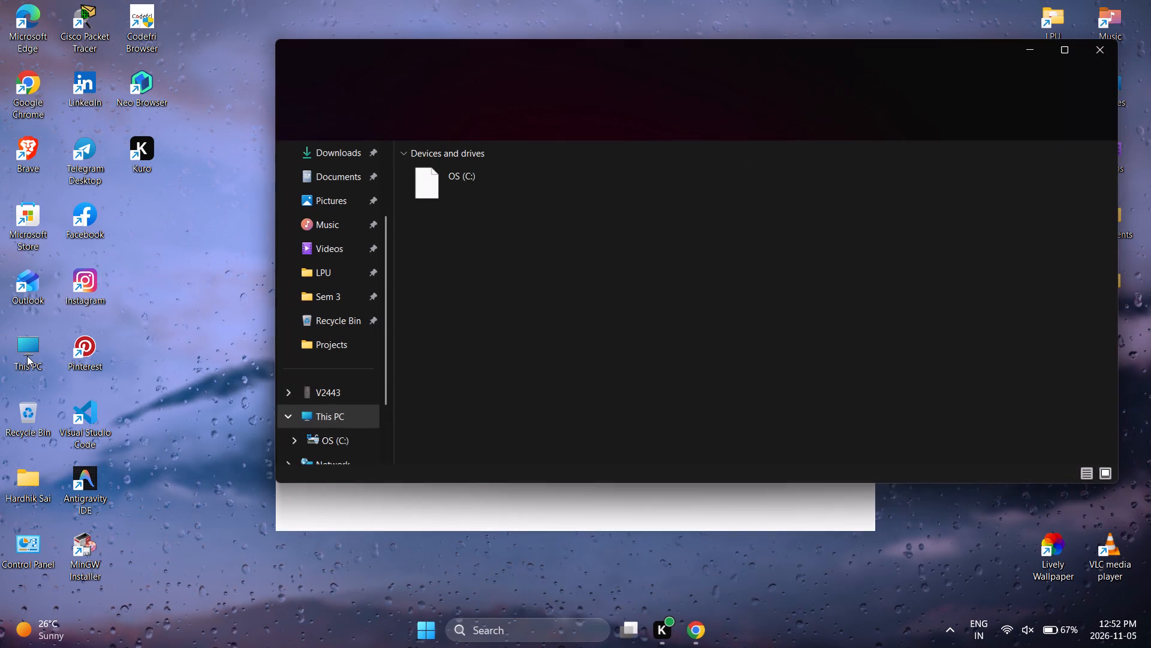
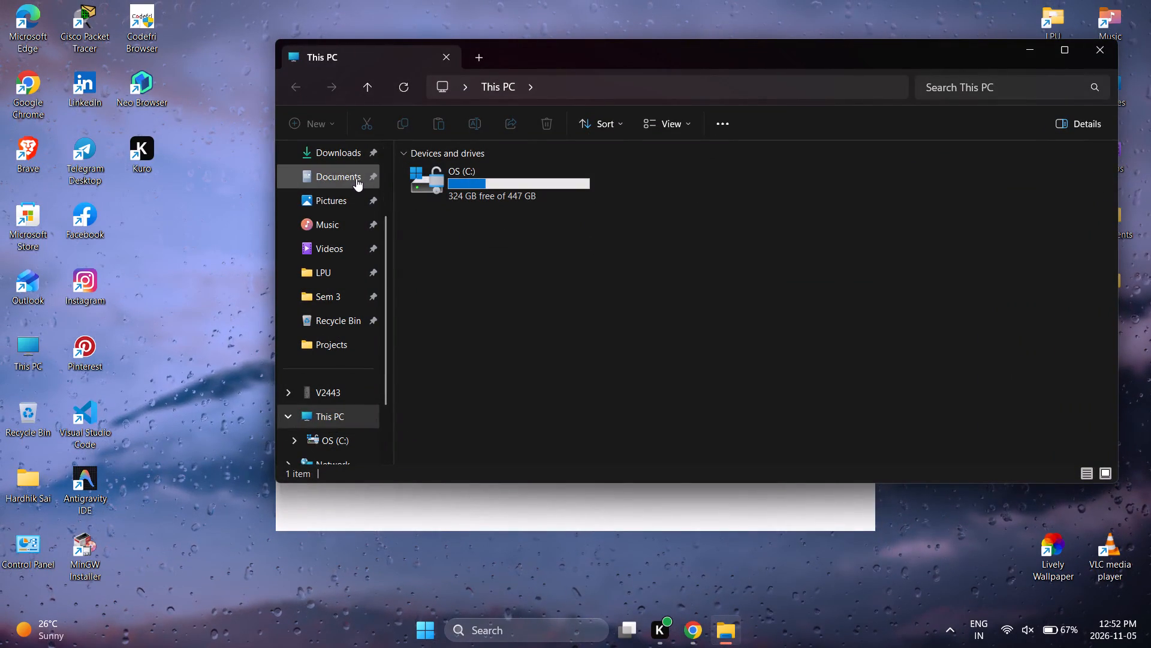
Open the Downloads folder.
{"action": "scroll", "coordinate": [356, 178], "scroll_direction": "up", "scroll_amount": 1}
{"action": "left_click", "coordinate": [331, 229]}
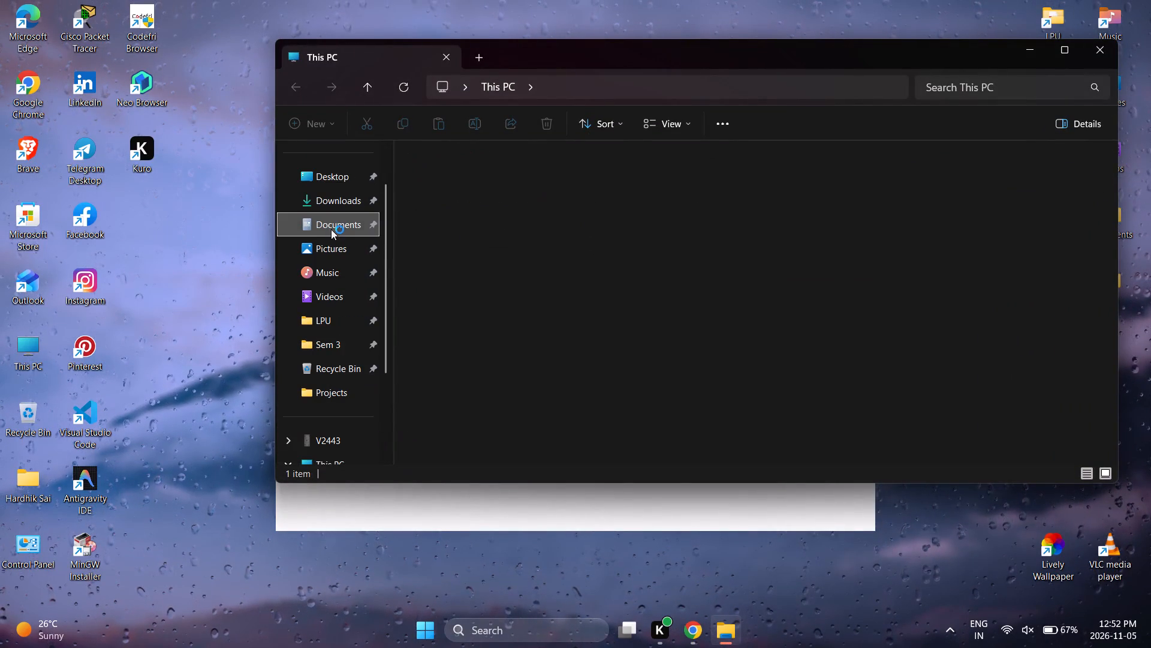
{"action": "left_click", "coordinate": [344, 202]}
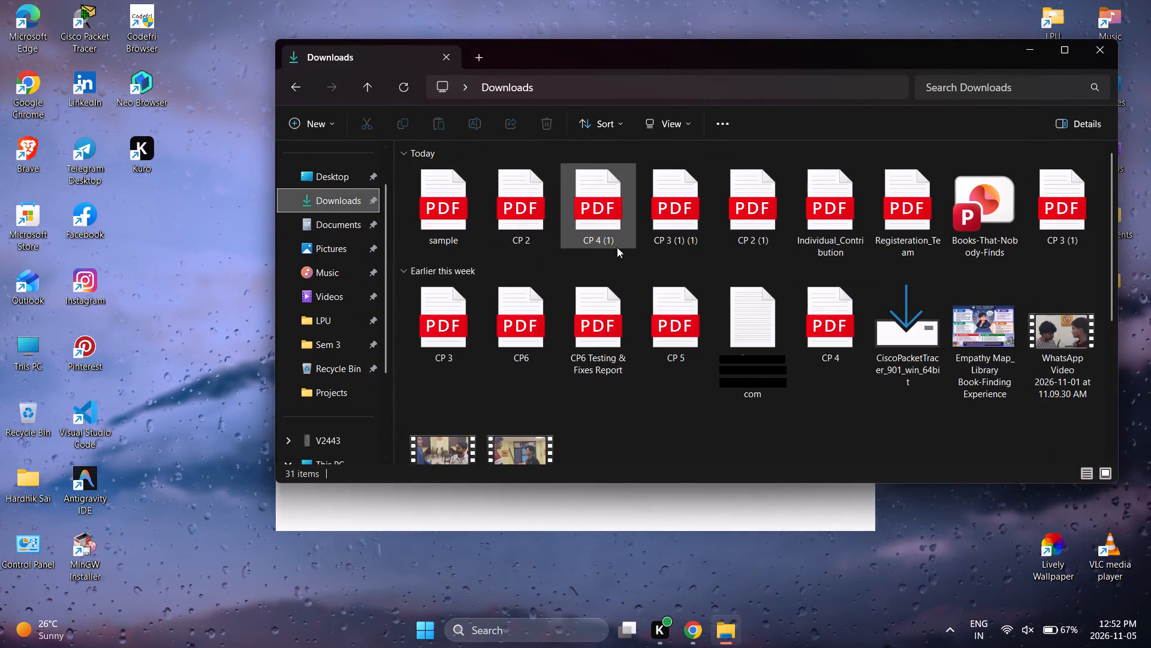
Open the CP 3 (1) PDF from Downloads, skim its pages to the end and back, and minimize its window.
{"action": "left_click", "coordinate": [1063, 217]}
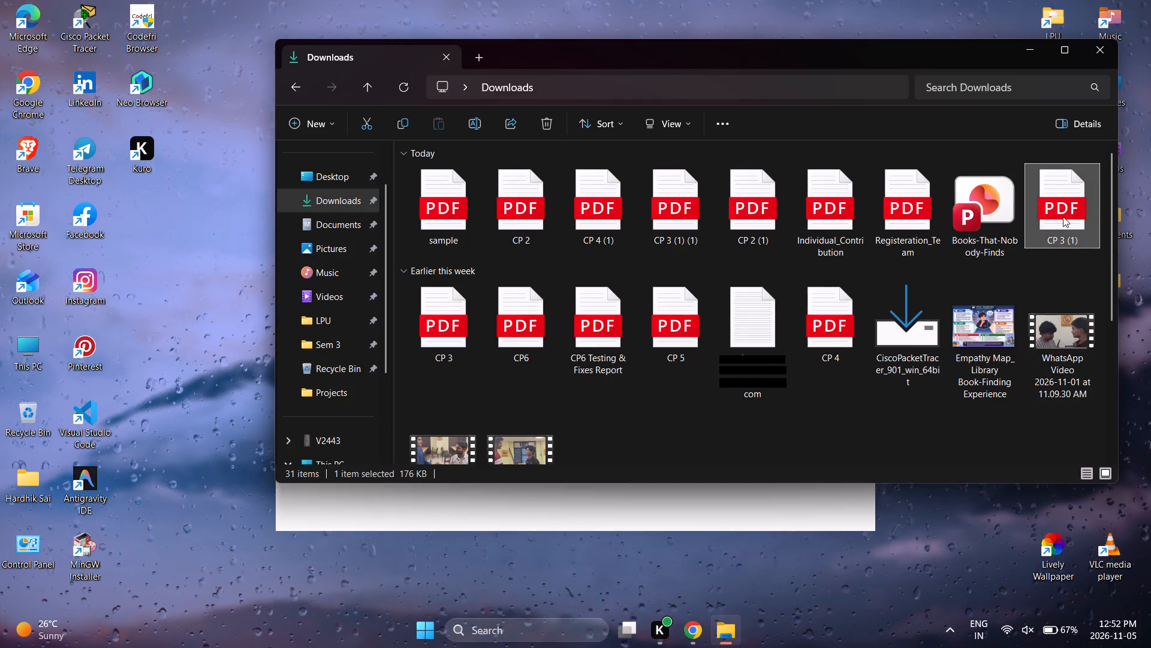
{"action": "double_click", "coordinate": [1063, 217]}
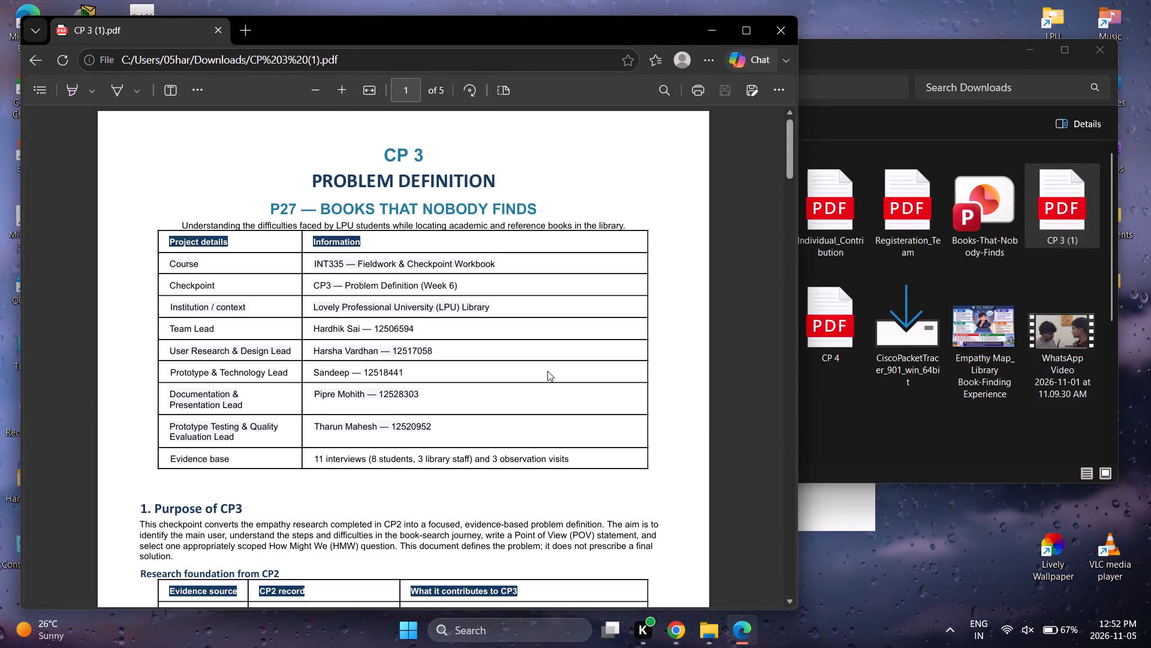
{"action": "scroll", "coordinate": [547, 371], "scroll_direction": "down", "scroll_amount": 12}
{"action": "scroll", "coordinate": [547, 371], "scroll_direction": "up", "scroll_amount": 1}
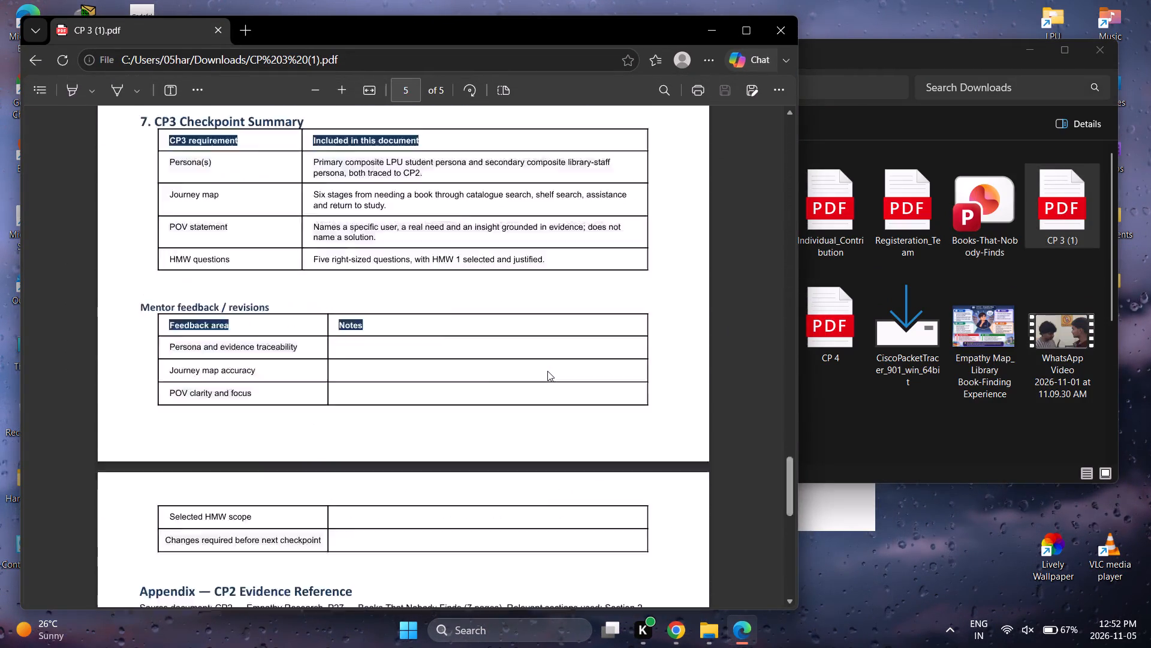
{"action": "scroll", "coordinate": [547, 371], "scroll_direction": "up", "scroll_amount": 4}
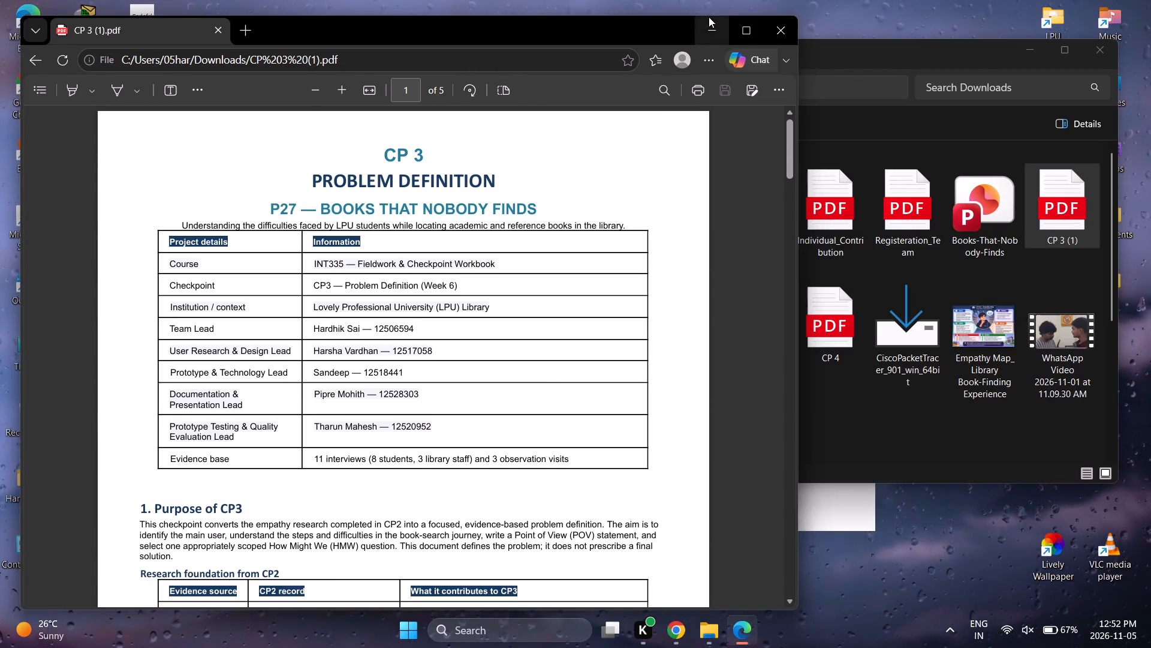
{"action": "left_click", "coordinate": [710, 27]}
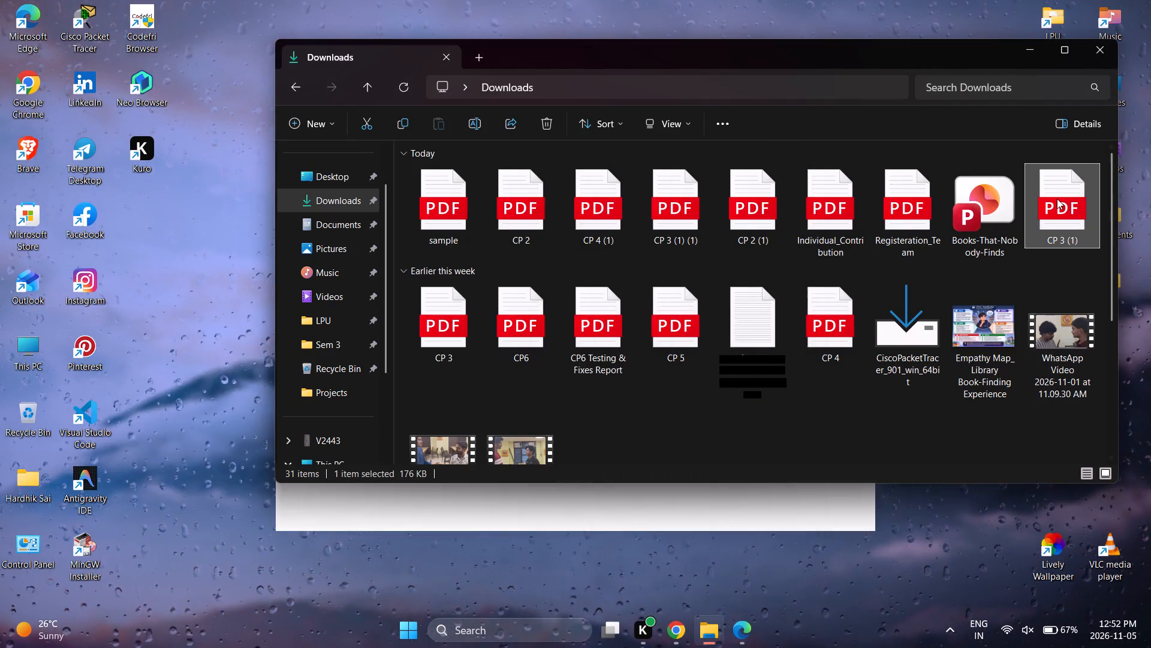
Open the CP 3 (1) PDF from Downloads in Word, using that app just once.
{"action": "right_click", "coordinate": [1057, 199]}
{"action": "right_click", "coordinate": [1057, 199]}
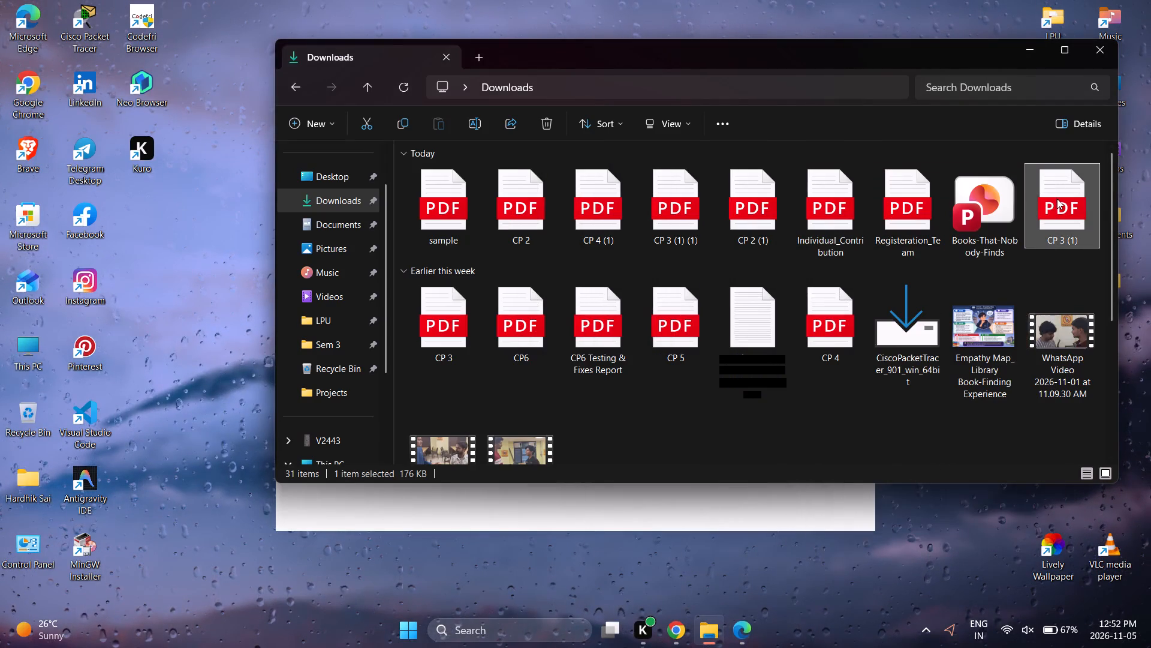
{"action": "right_click", "coordinate": [1057, 199]}
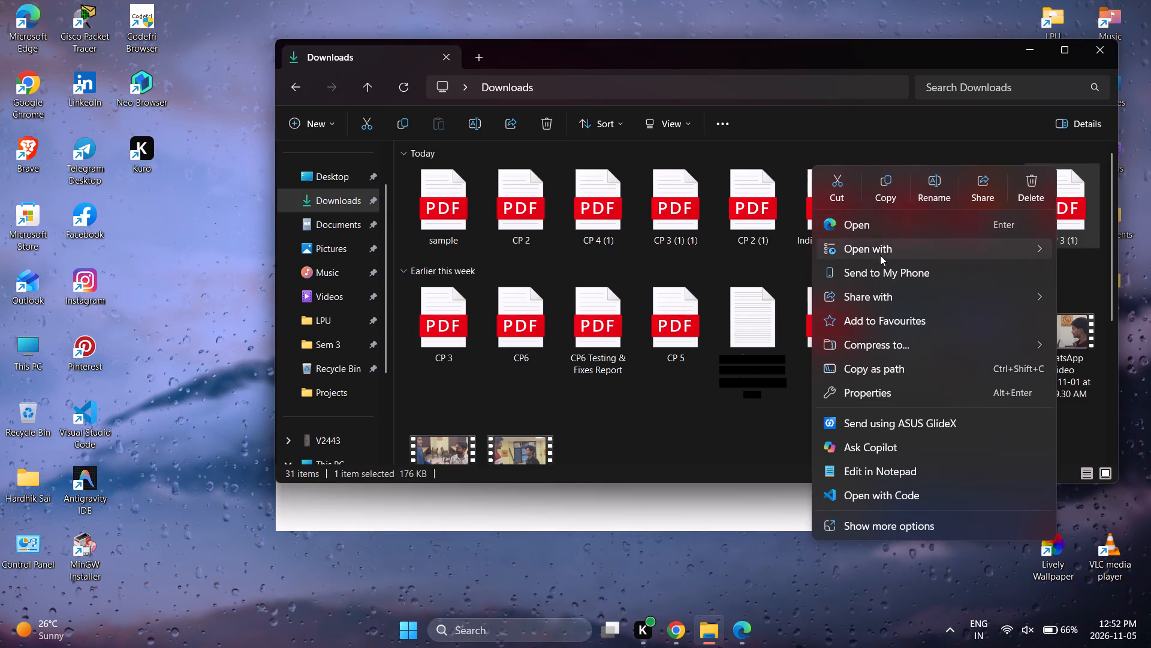
{"action": "left_click", "coordinate": [729, 344]}
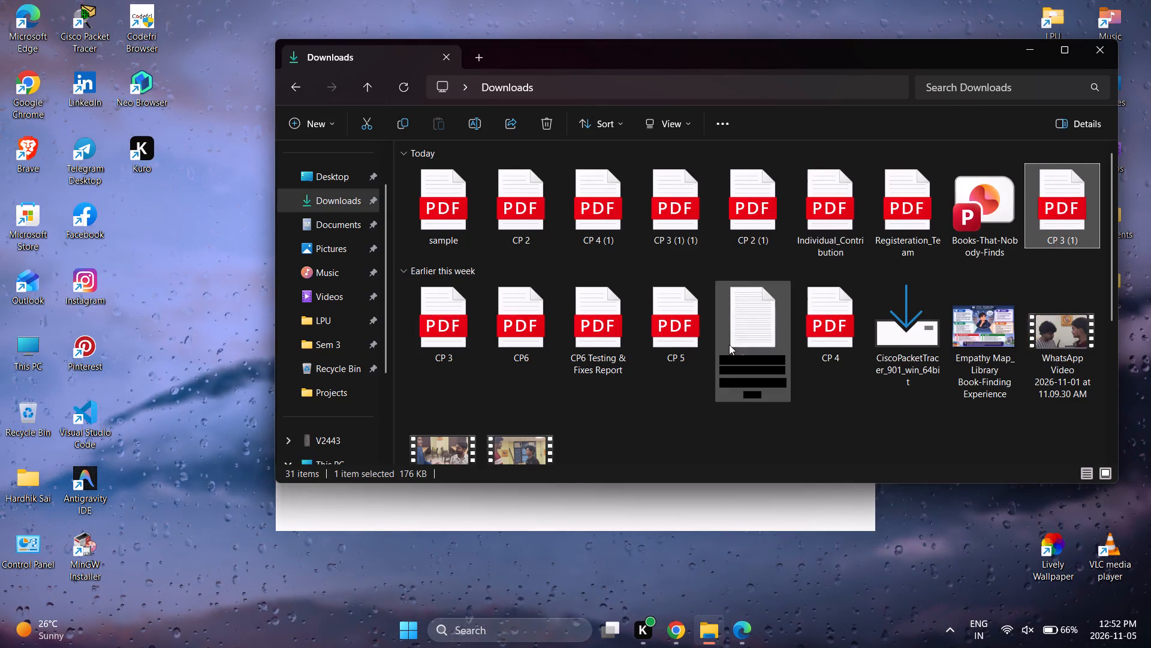
{"action": "scroll", "coordinate": [505, 496], "scroll_direction": "down", "scroll_amount": 2}
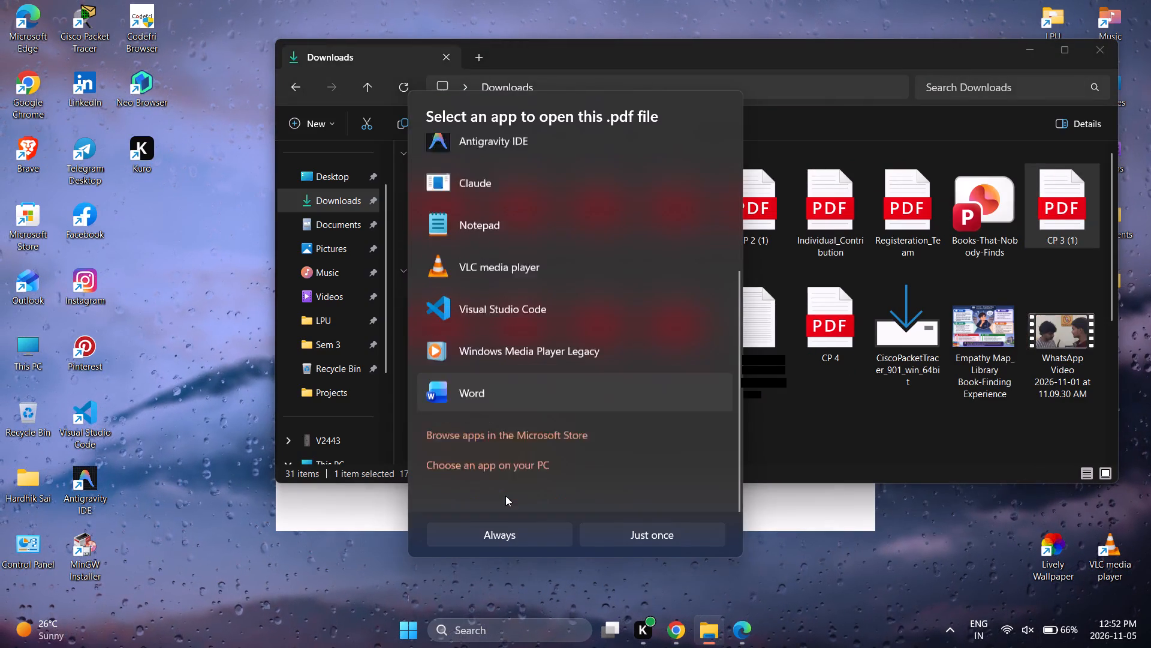
{"action": "left_click", "coordinate": [491, 409]}
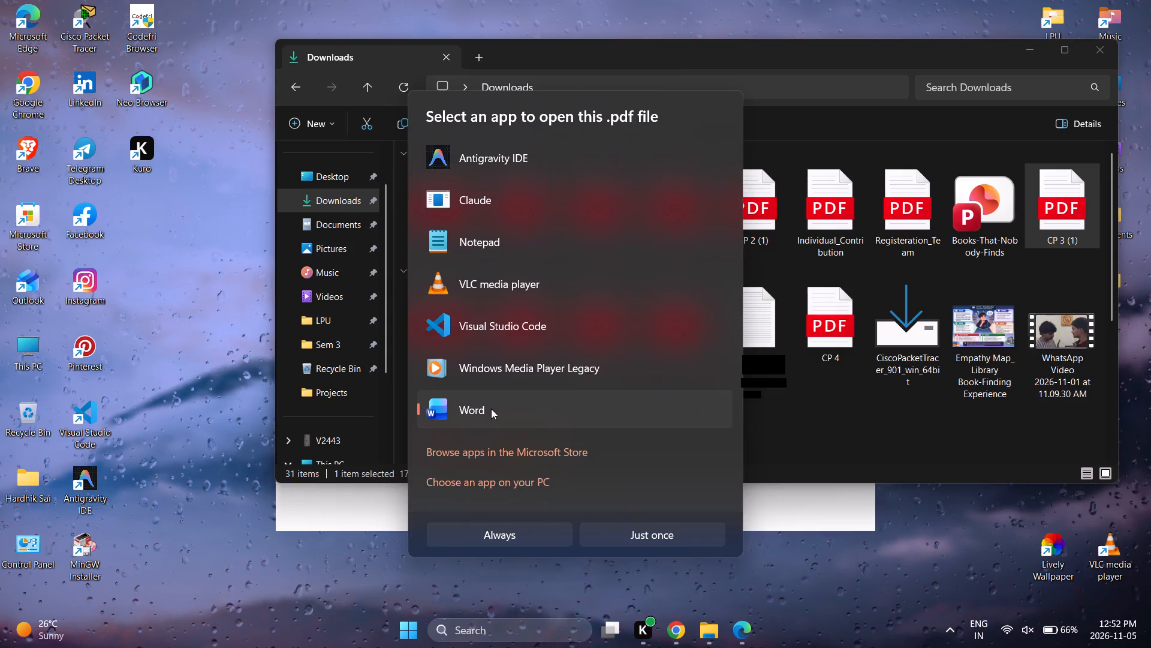
{"action": "left_click", "coordinate": [491, 409]}
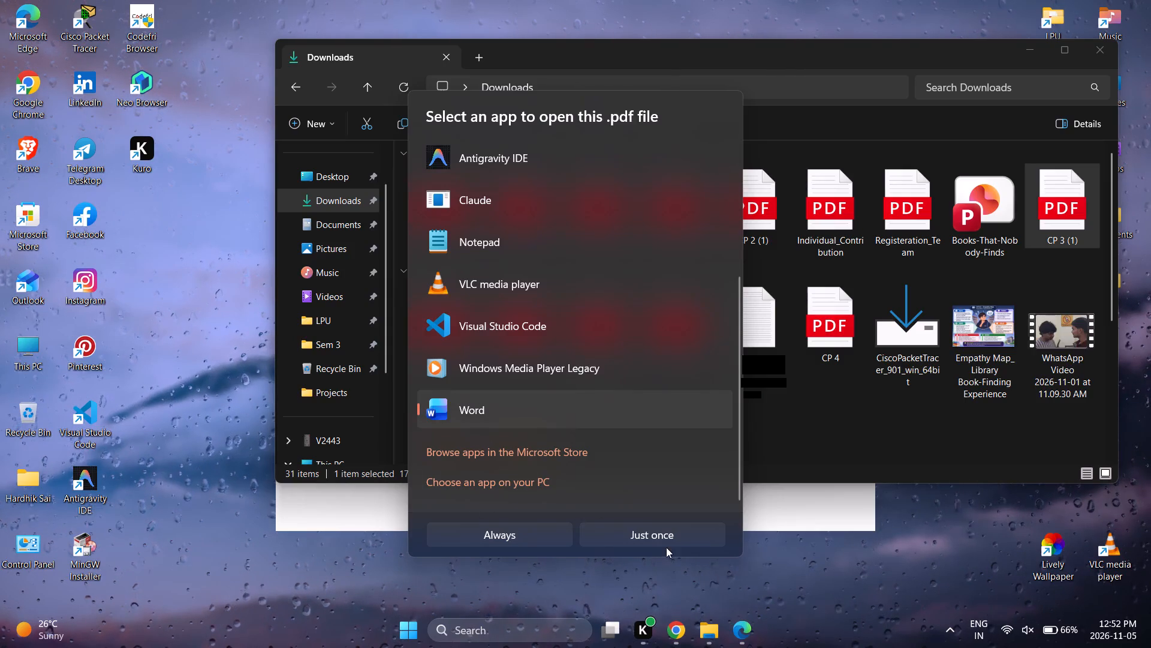
{"action": "left_click", "coordinate": [657, 543]}
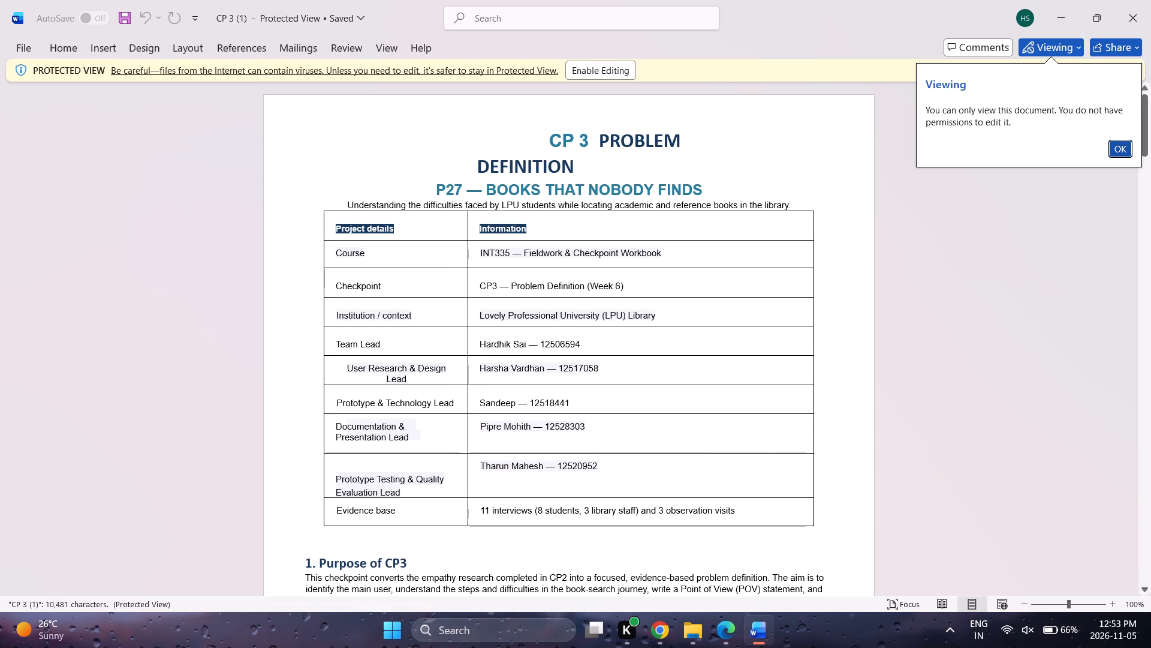
Enable editing for the CP 3 (1) document opened in Protected View.
{"action": "left_click", "coordinate": [607, 62]}
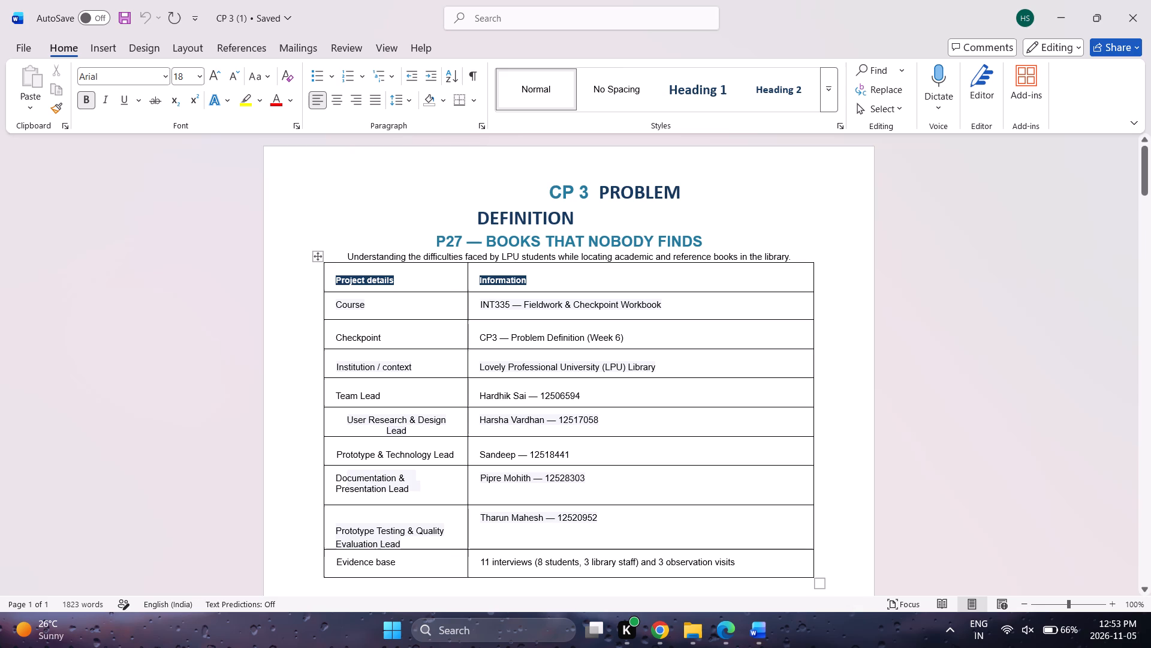
Centre-align the "CP 3 PROBLEM DEFINITION" title and the "P27 — BOOKS THAT NOBODY FINDS" line at the top of page 1.
{"action": "left_click", "coordinate": [332, 95]}
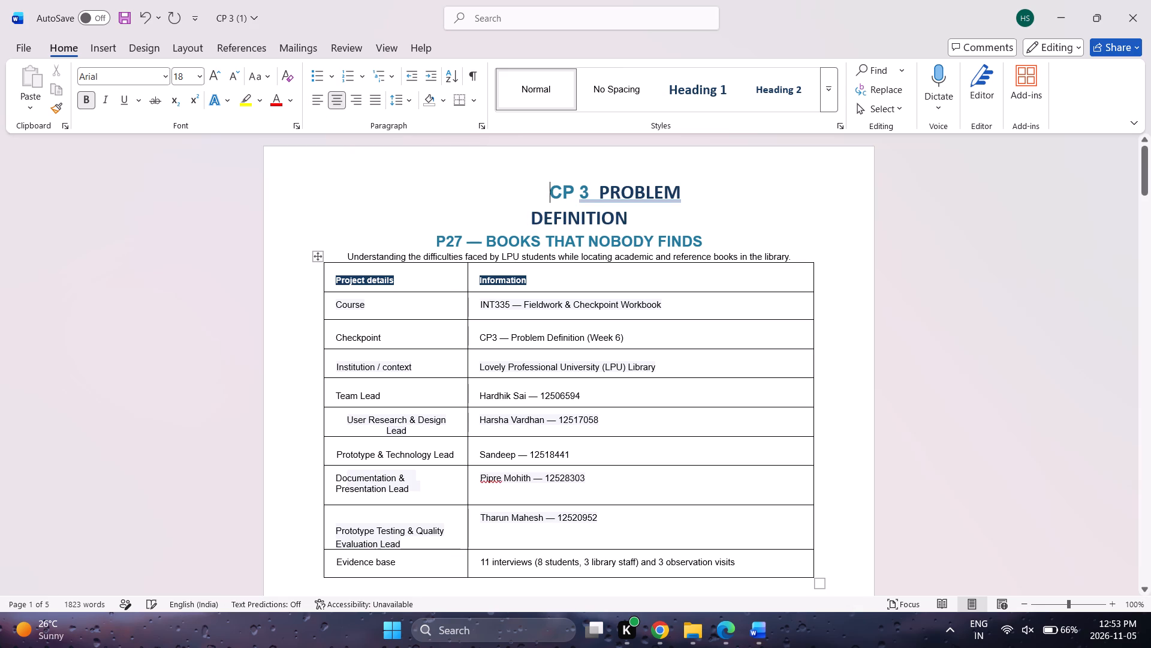
{"action": "left_click_drag", "start_coordinate": [352, 188], "coordinate": [677, 239]}
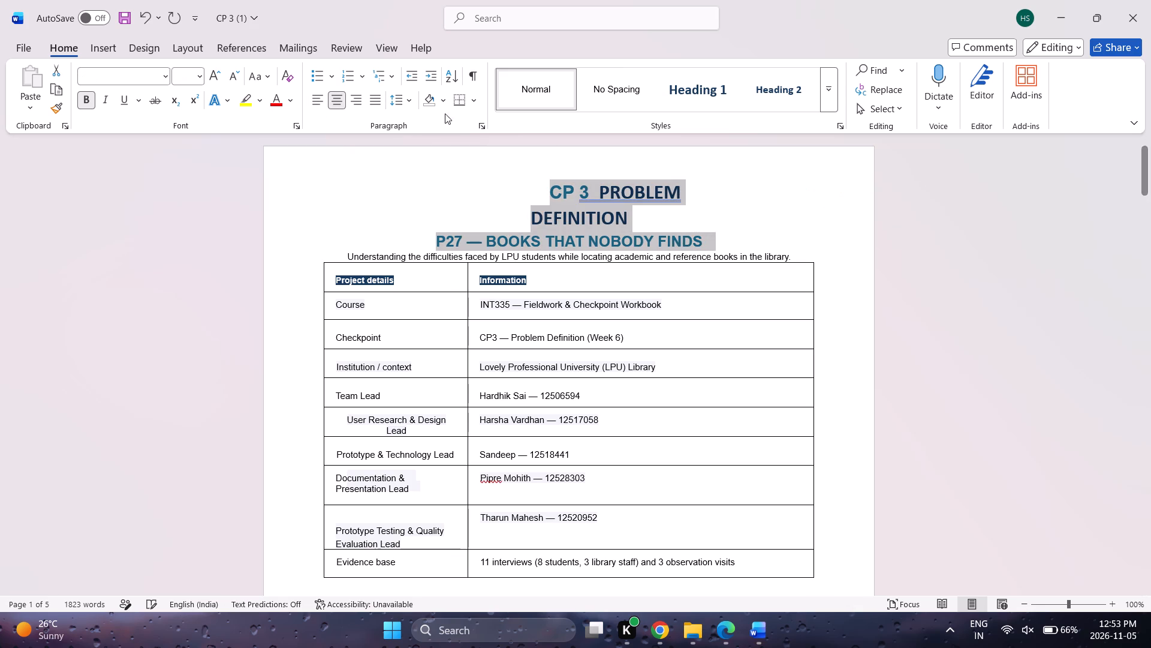
{"action": "left_click", "coordinate": [335, 98]}
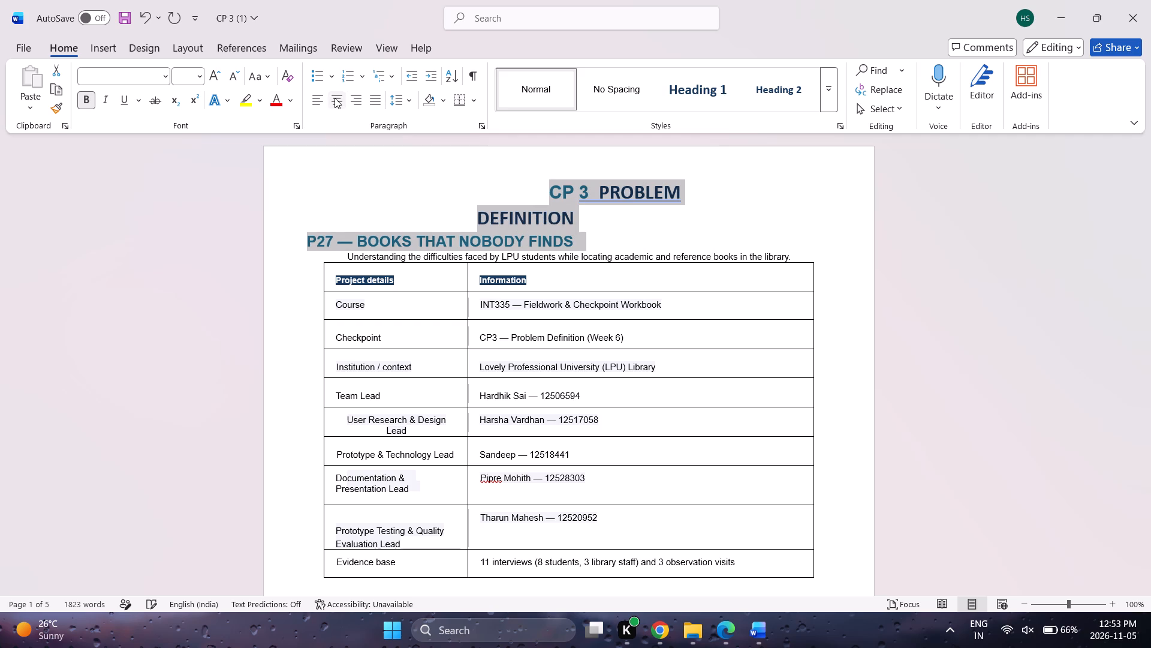
{"action": "left_click", "coordinate": [335, 98]}
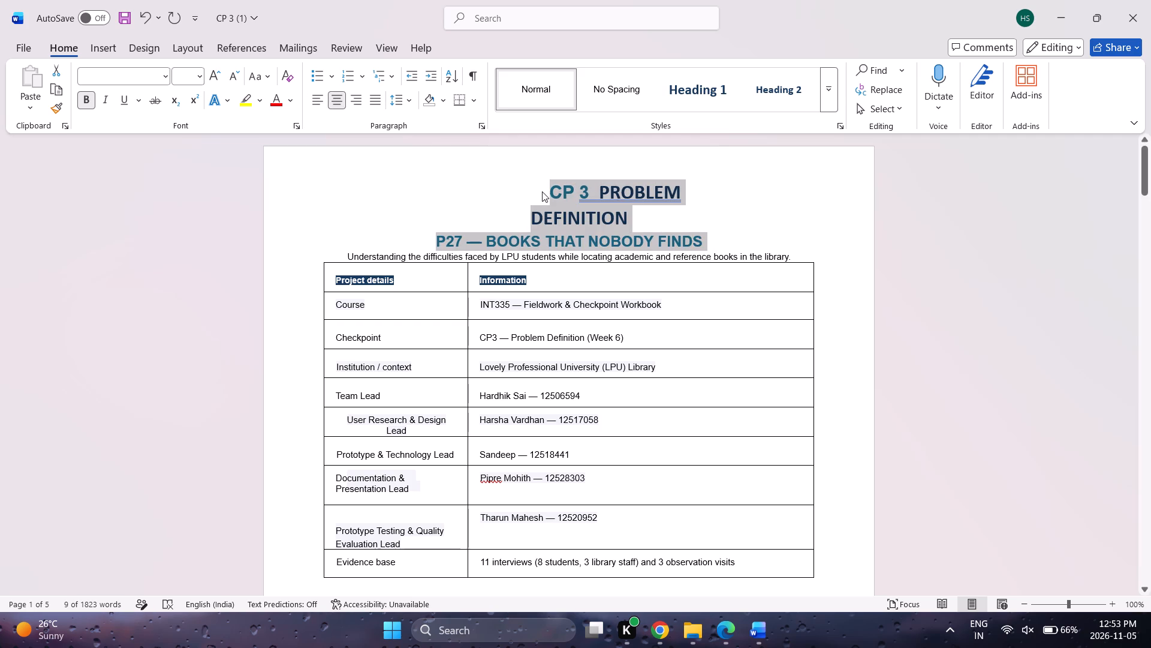
Place the text cursor directly before "CP 3" in the document's title line.
{"action": "left_click", "coordinate": [549, 188]}
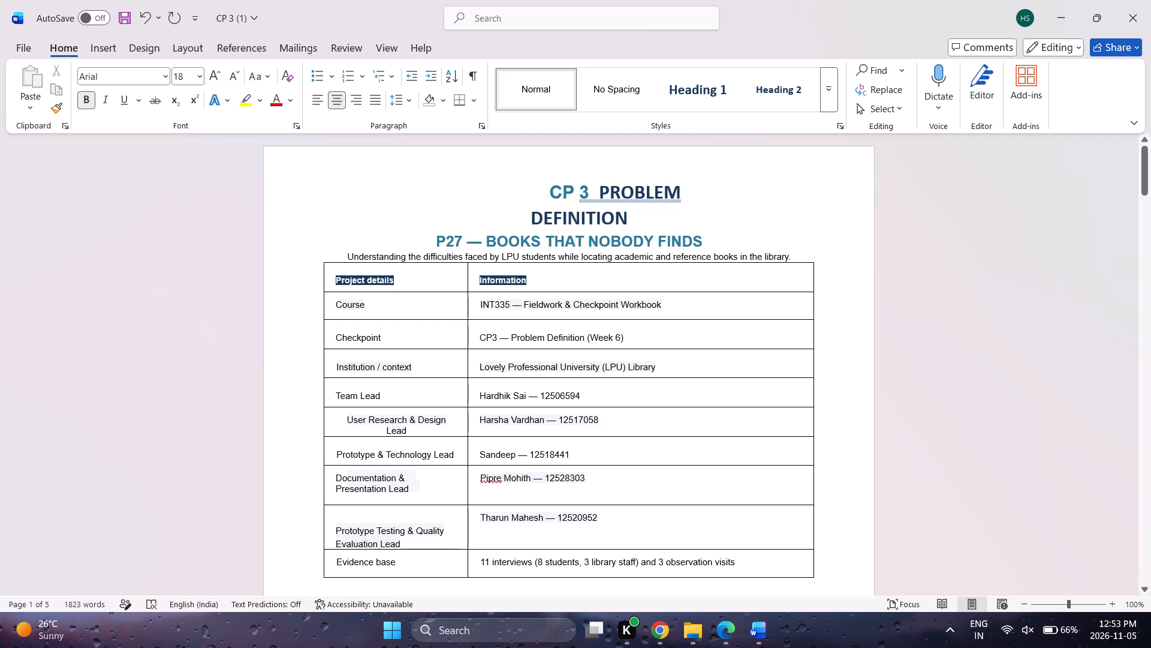
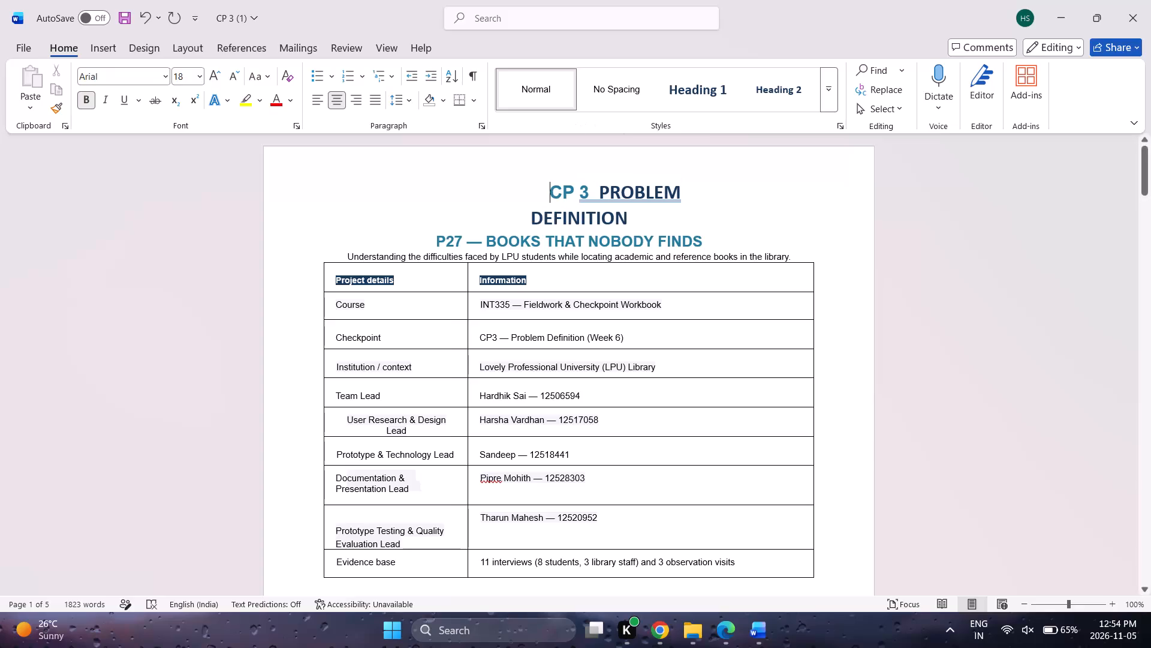
Remove the indent in front of "CP 3" in the document's title line.
{"action": "key", "text": "BackSpace"}
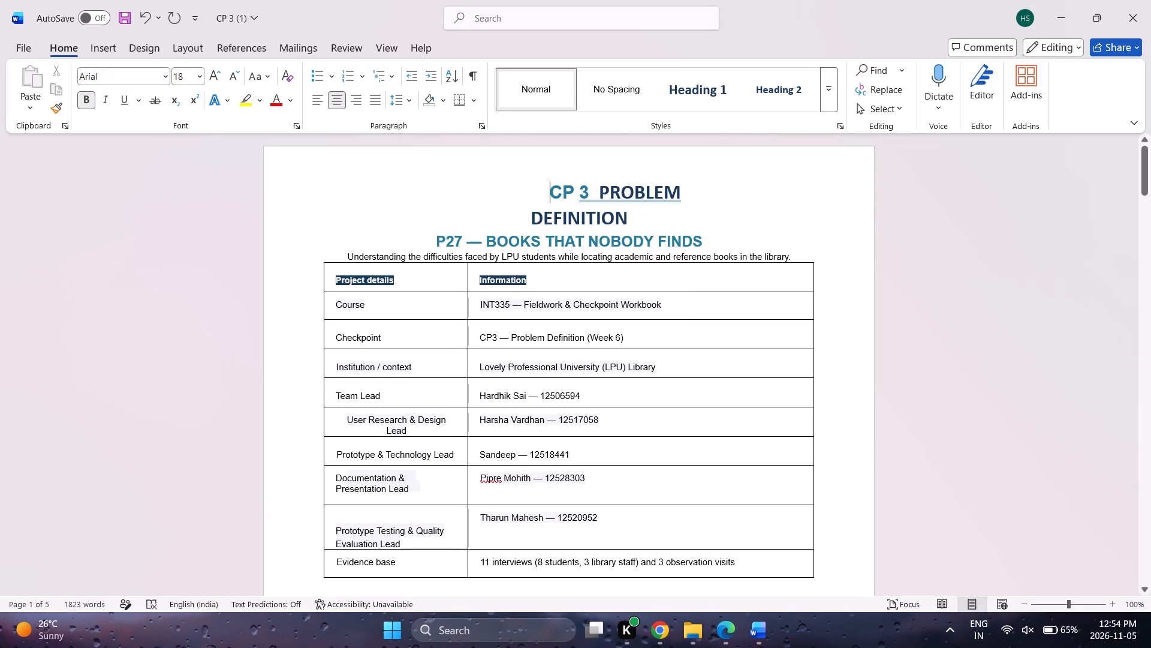
{"action": "left_click", "coordinate": [556, 196]}
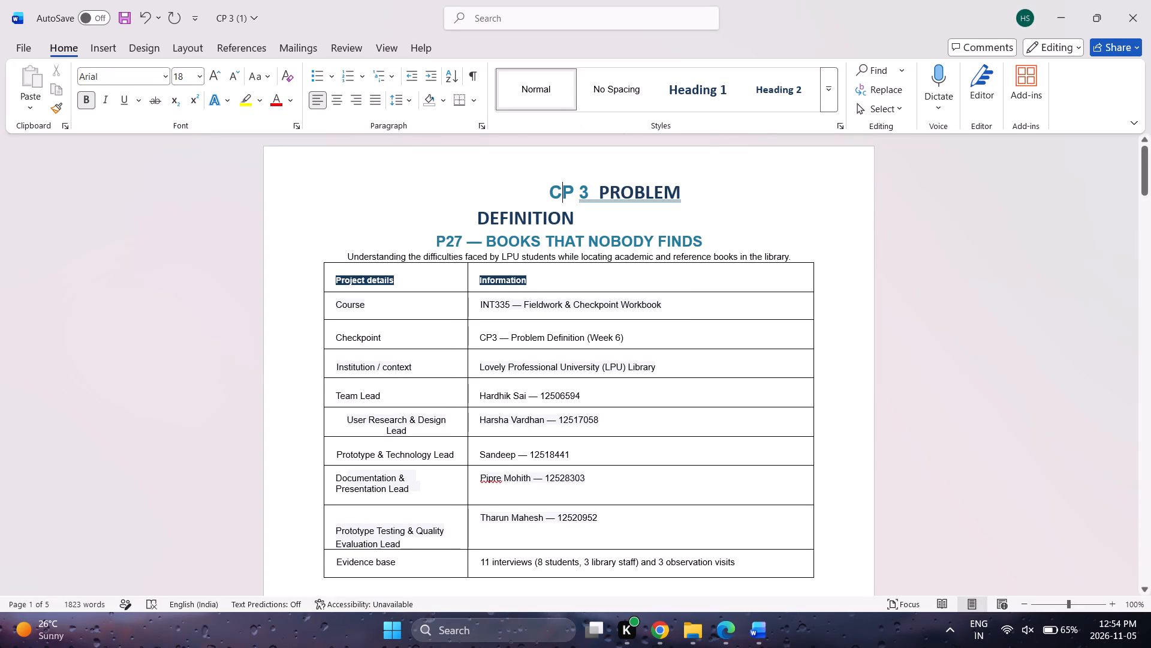
{"action": "key", "text": "Left"}
{"action": "key", "text": "BackSpace"}
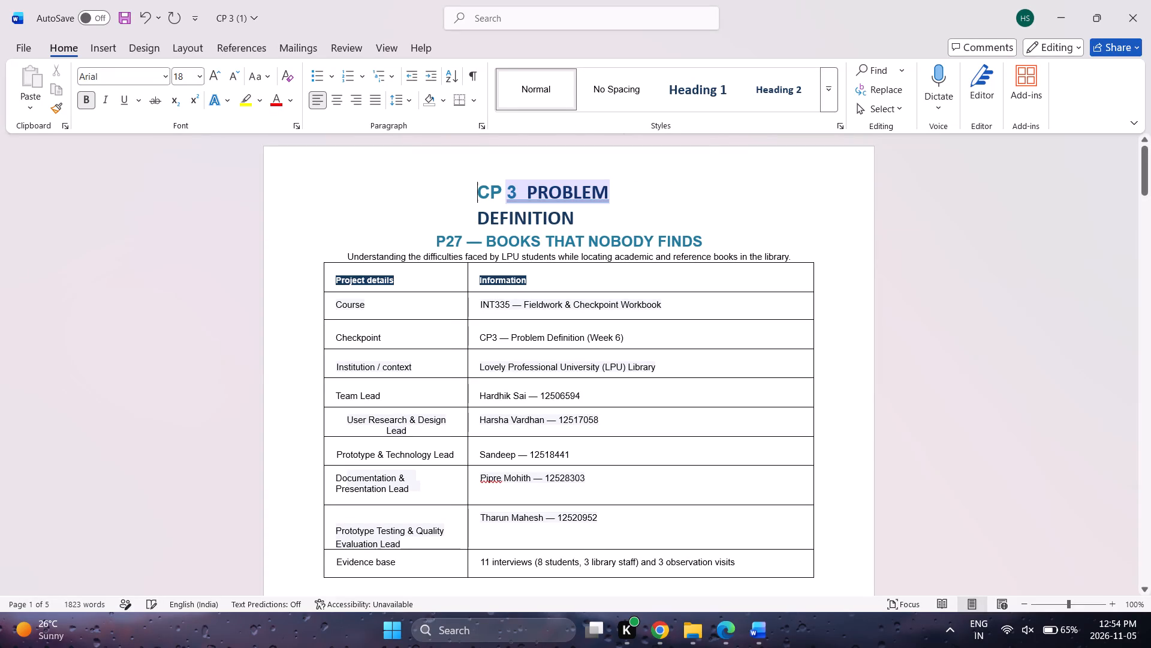
Apply the suggested spacing correction to the underlined "3 PROBLEM" text in the title.
{"action": "left_click", "coordinate": [575, 185]}
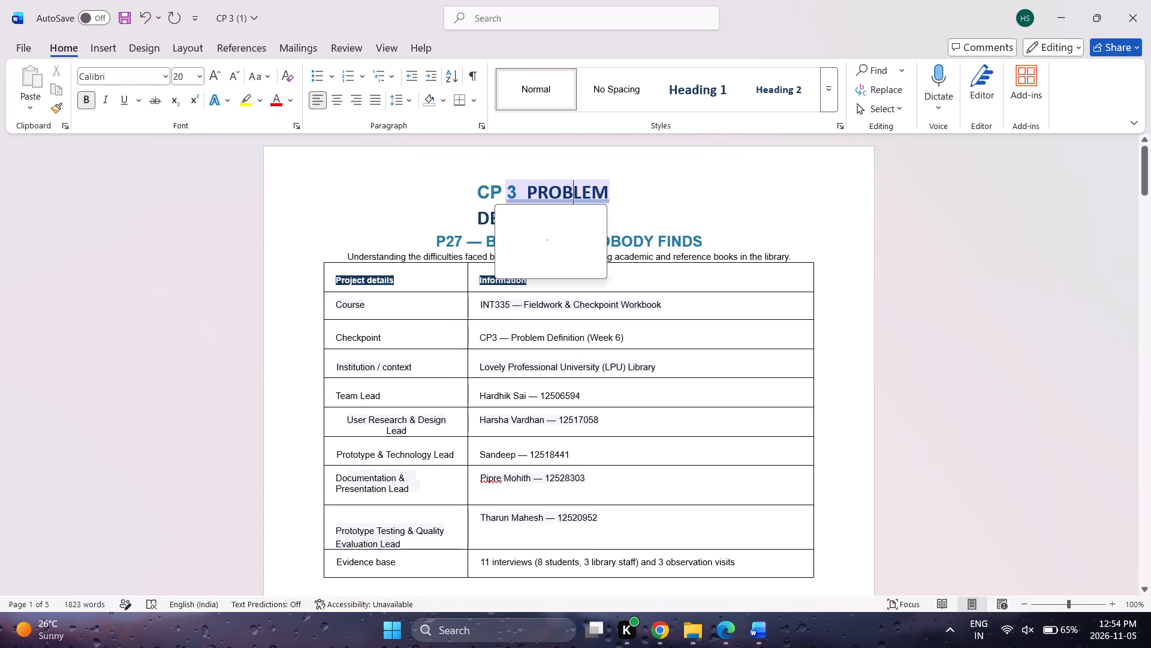
{"action": "left_click", "coordinate": [541, 267]}
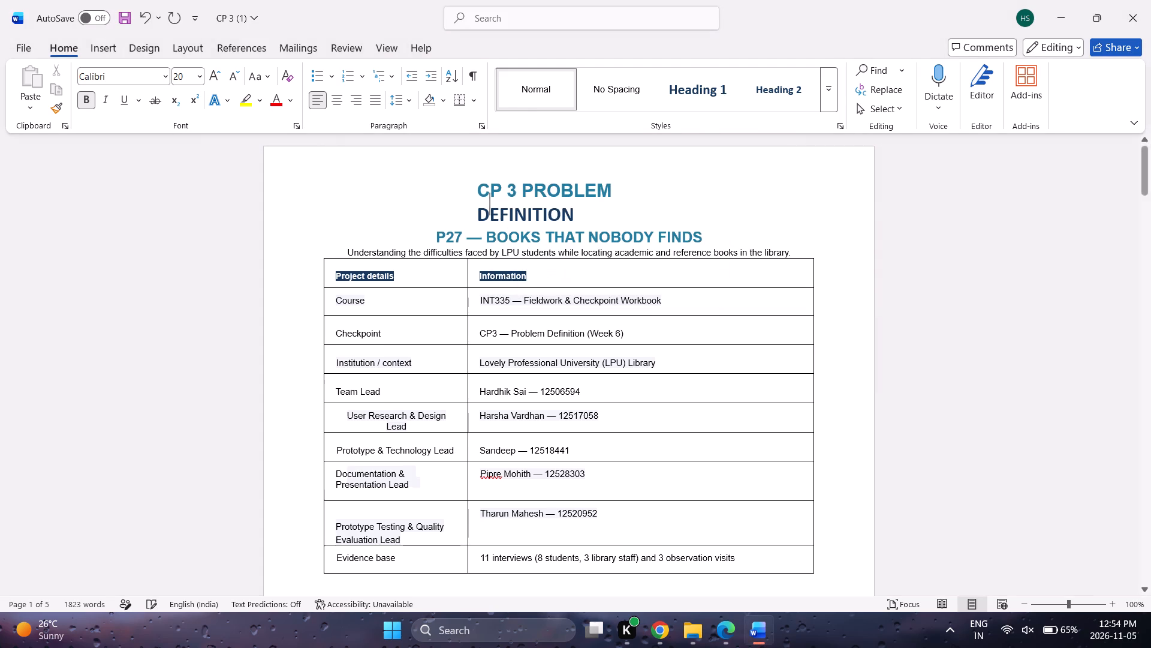
Centre-align the two-line "CP 3 PROBLEM DEFINITION" title again.
{"action": "left_click", "coordinate": [578, 216]}
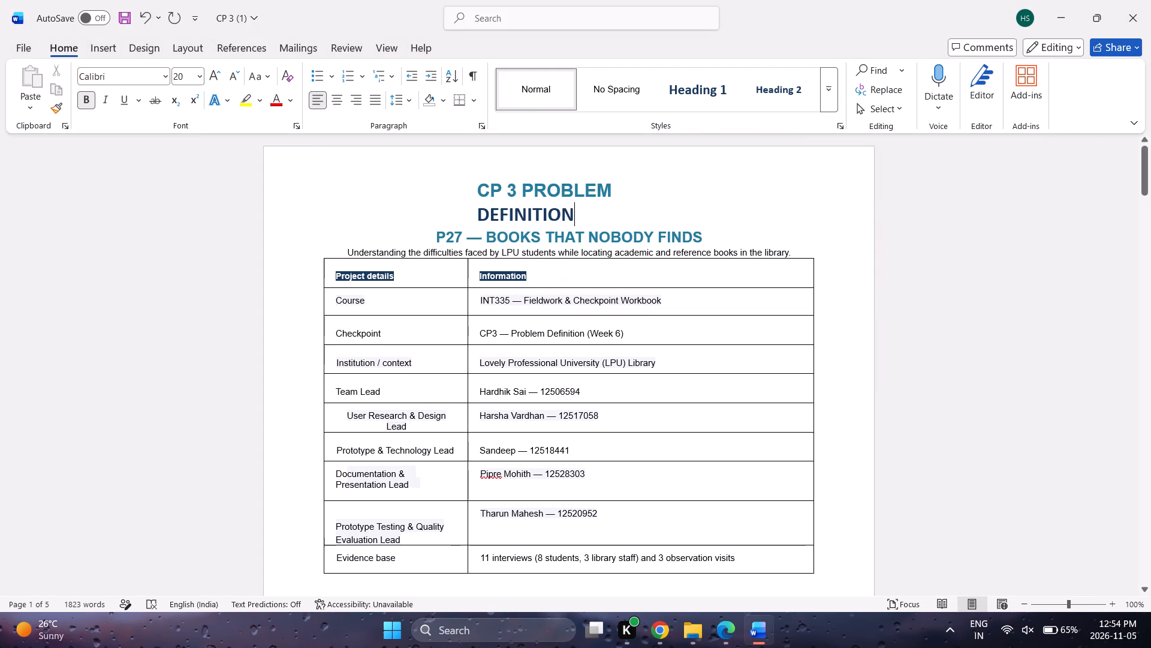
{"action": "left_click", "coordinate": [478, 212]}
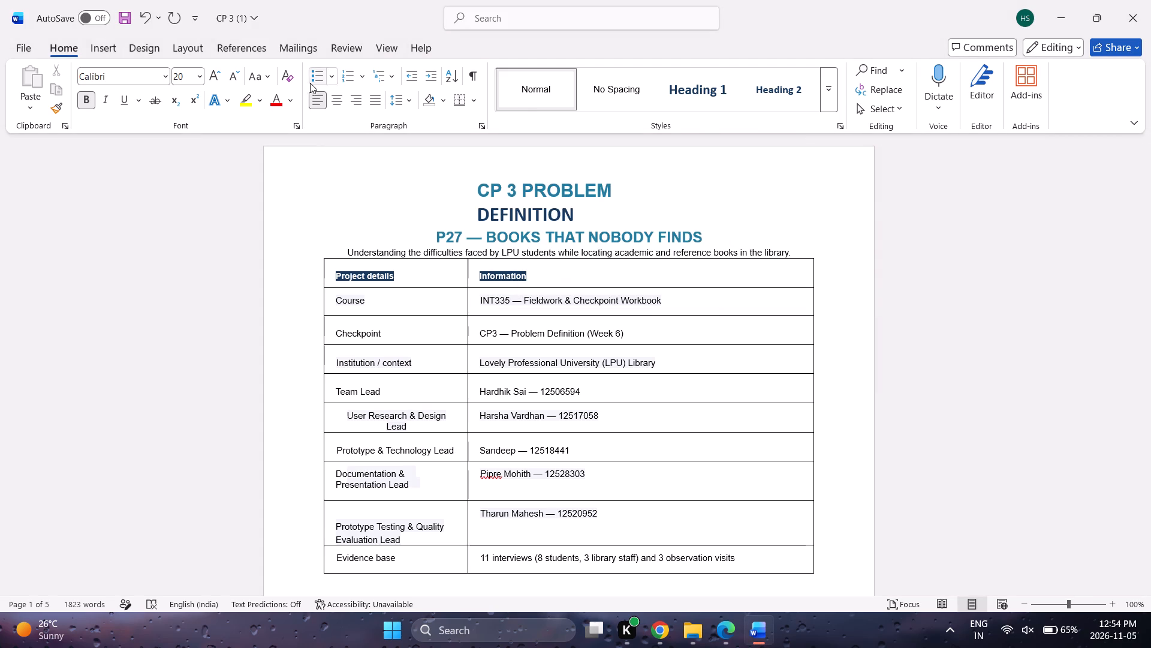
{"action": "left_click", "coordinate": [332, 99]}
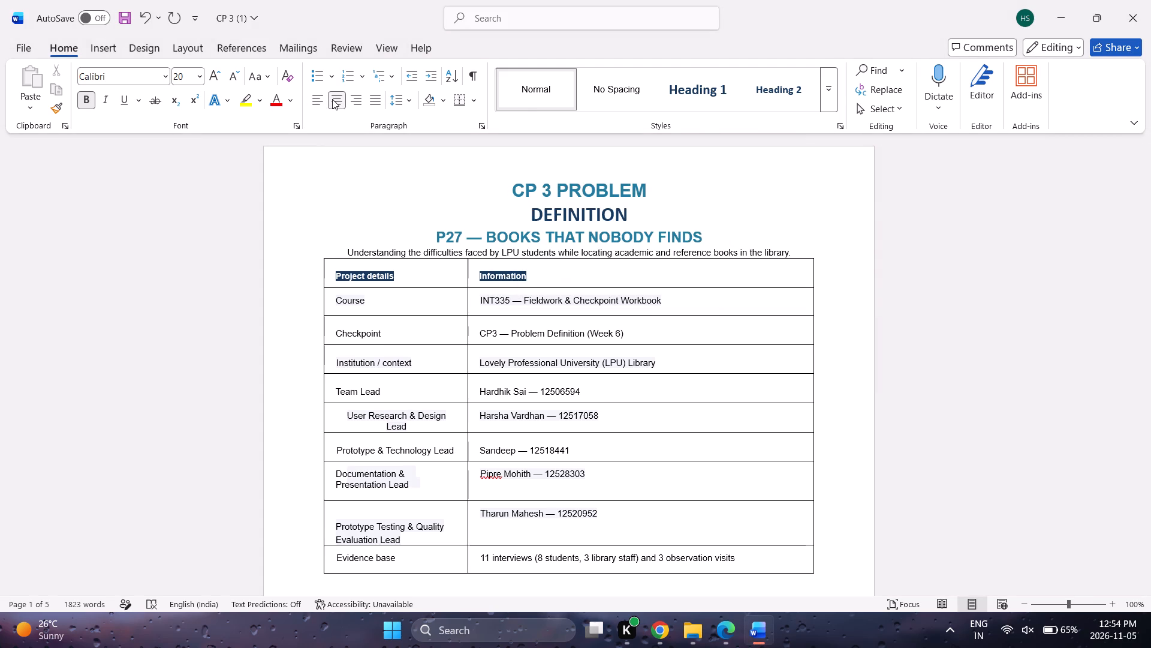
Change the project number in the "BOOKS THAT NOBODY FINDS" line to P23.
{"action": "left_click", "coordinate": [462, 241]}
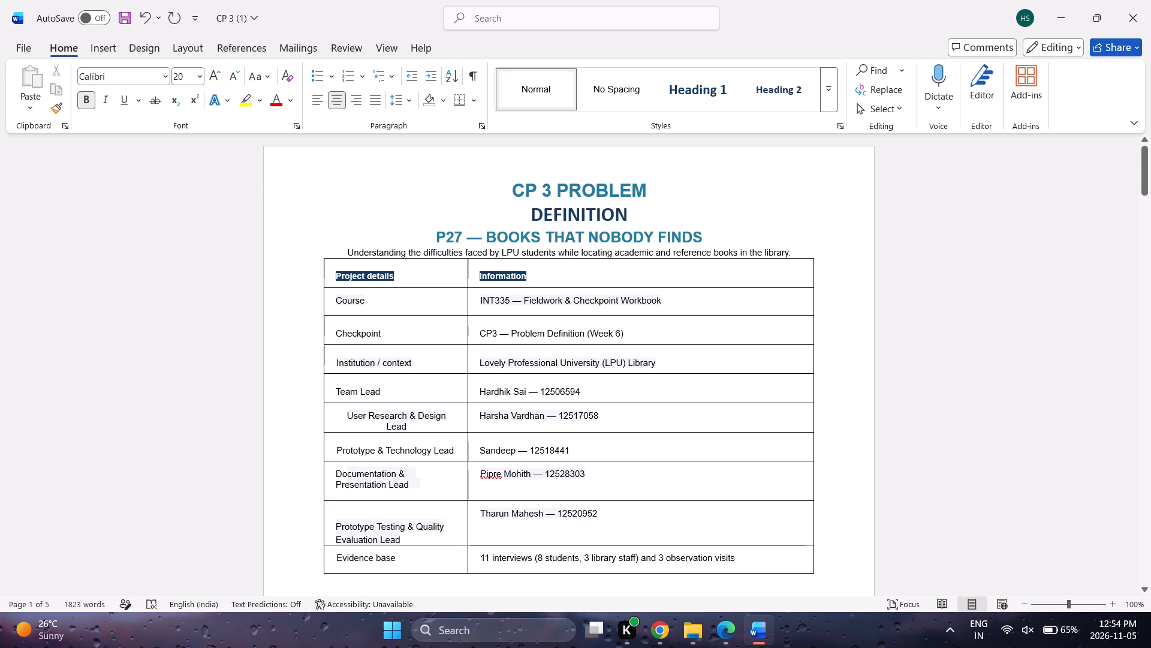
{"action": "key", "text": "BackSpace"}
{"action": "key", "text": "3"}
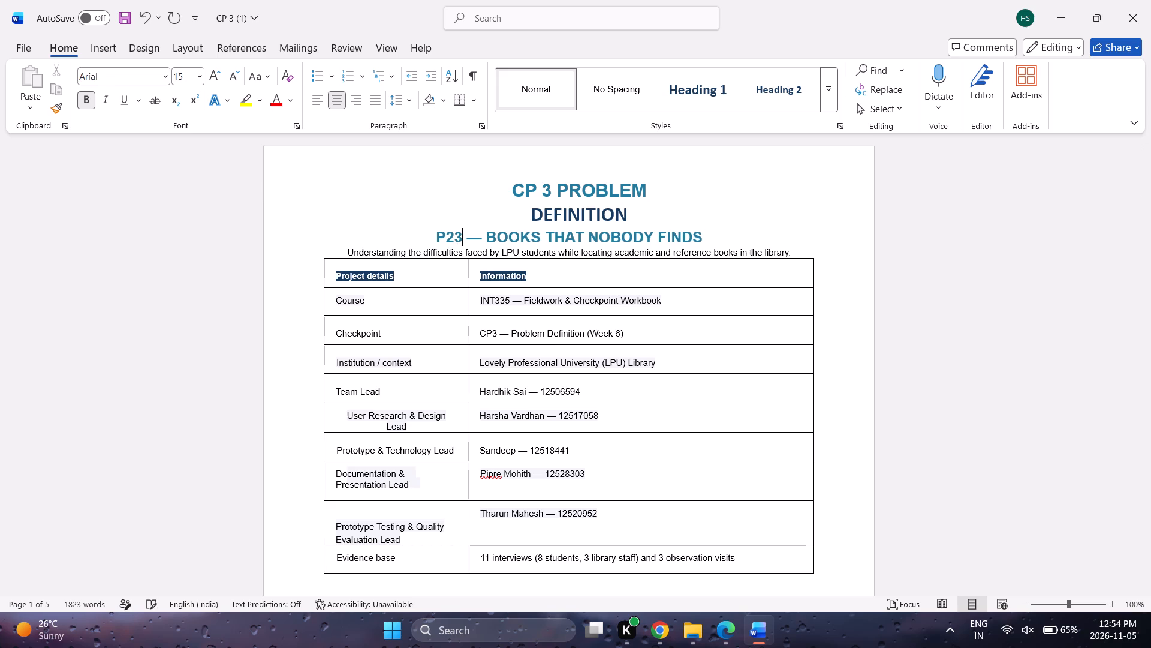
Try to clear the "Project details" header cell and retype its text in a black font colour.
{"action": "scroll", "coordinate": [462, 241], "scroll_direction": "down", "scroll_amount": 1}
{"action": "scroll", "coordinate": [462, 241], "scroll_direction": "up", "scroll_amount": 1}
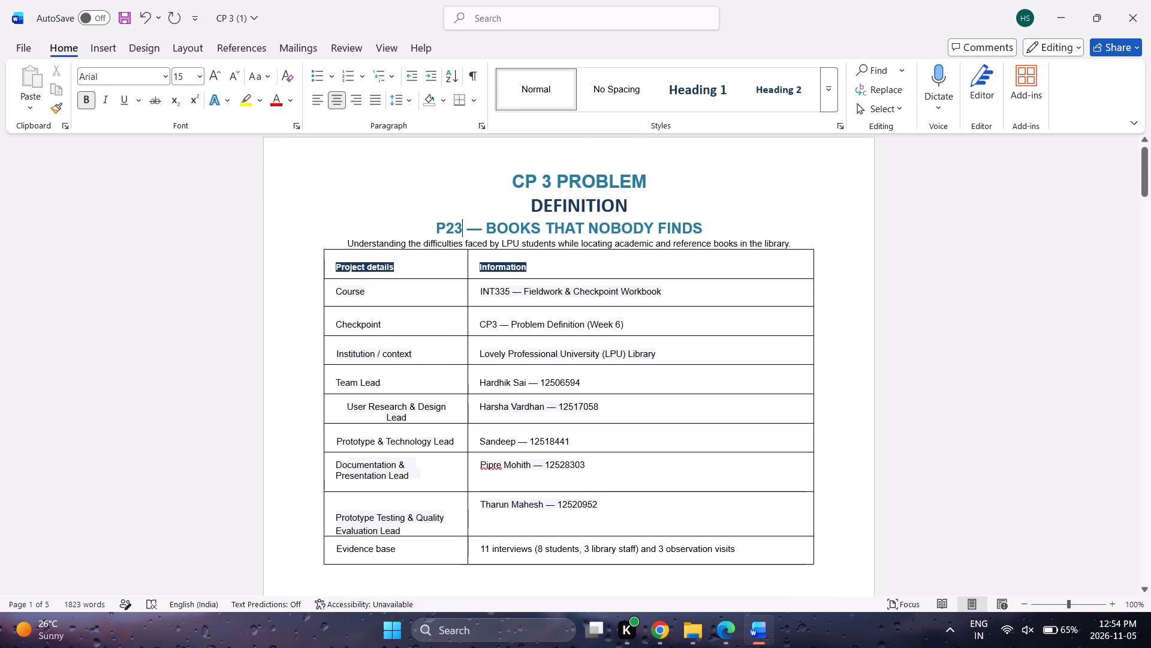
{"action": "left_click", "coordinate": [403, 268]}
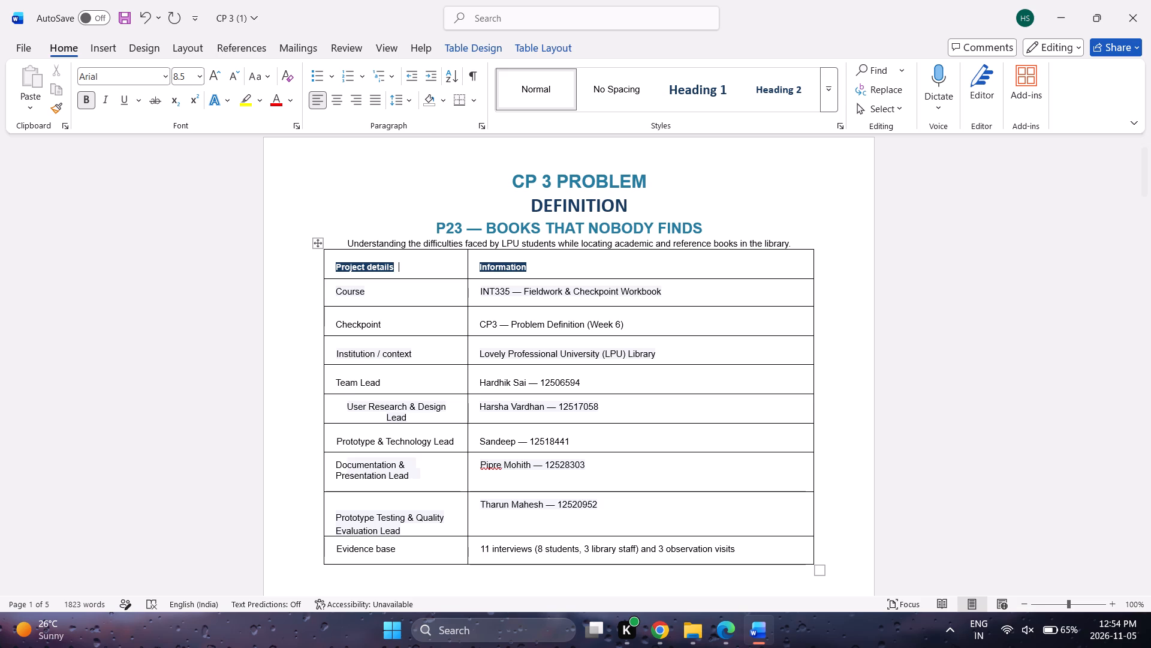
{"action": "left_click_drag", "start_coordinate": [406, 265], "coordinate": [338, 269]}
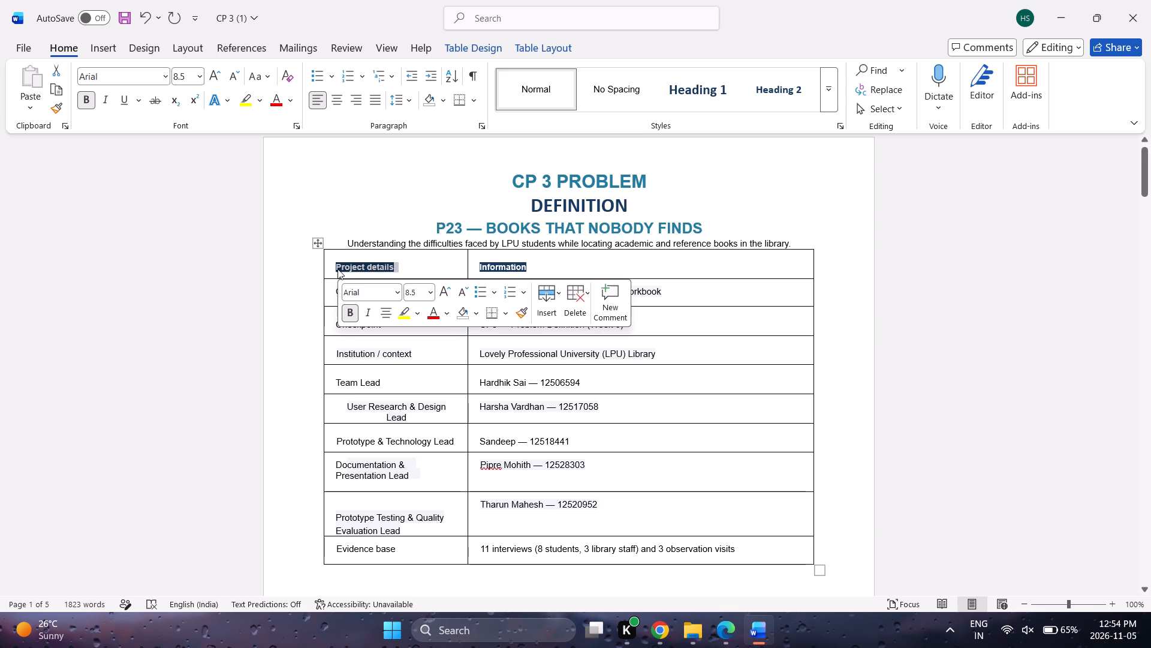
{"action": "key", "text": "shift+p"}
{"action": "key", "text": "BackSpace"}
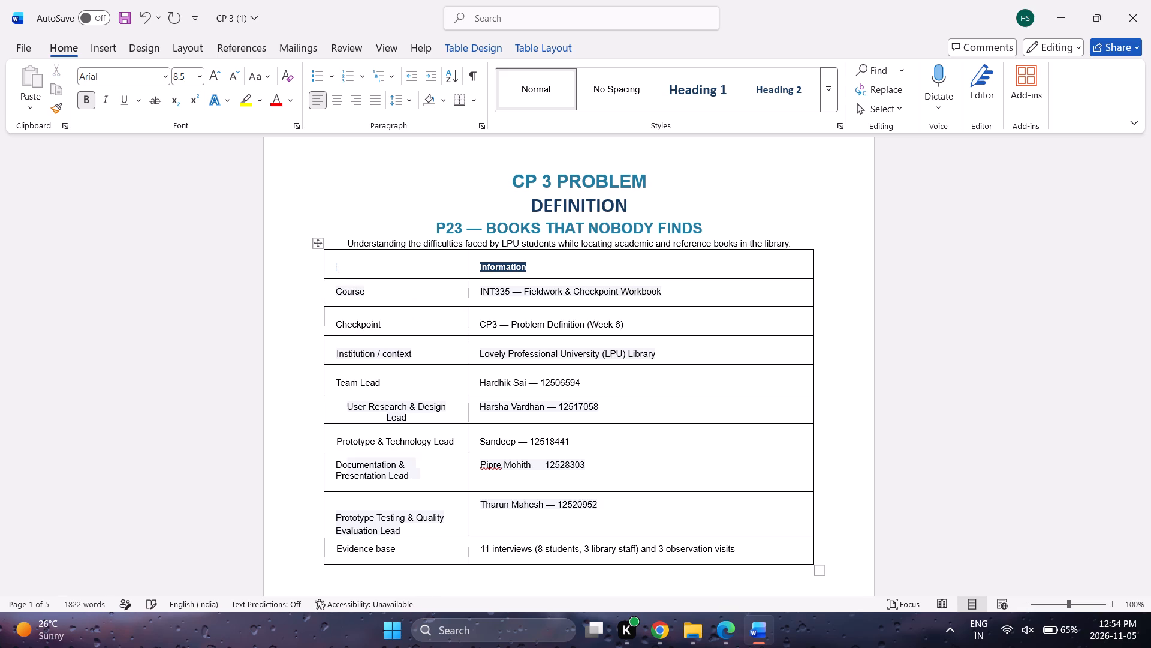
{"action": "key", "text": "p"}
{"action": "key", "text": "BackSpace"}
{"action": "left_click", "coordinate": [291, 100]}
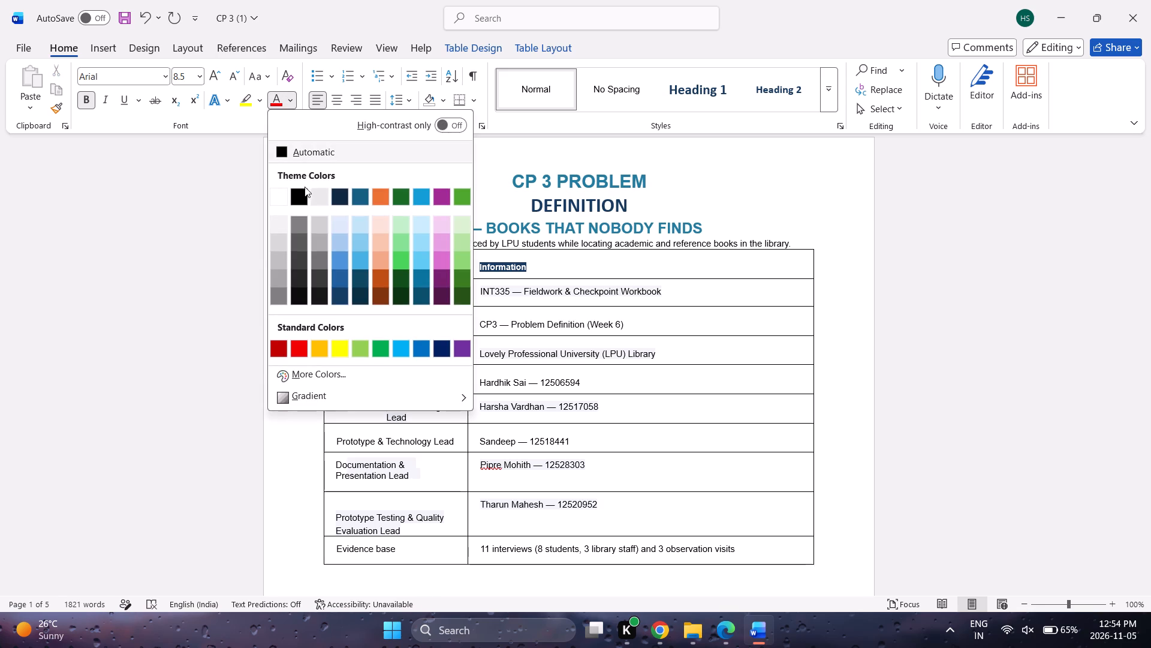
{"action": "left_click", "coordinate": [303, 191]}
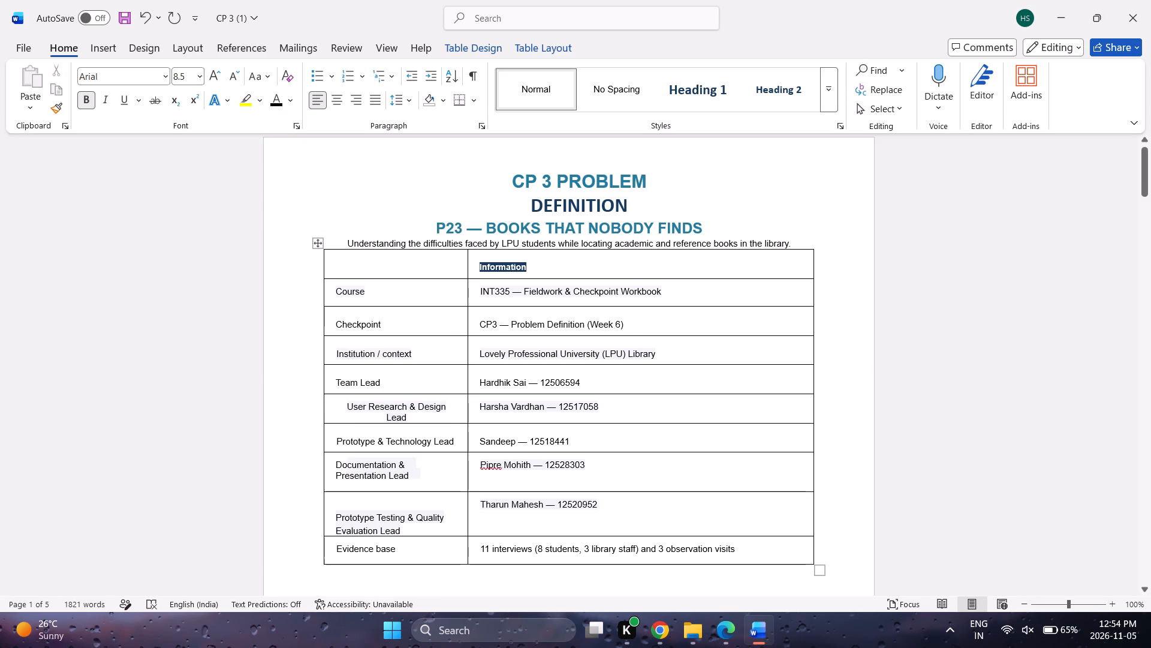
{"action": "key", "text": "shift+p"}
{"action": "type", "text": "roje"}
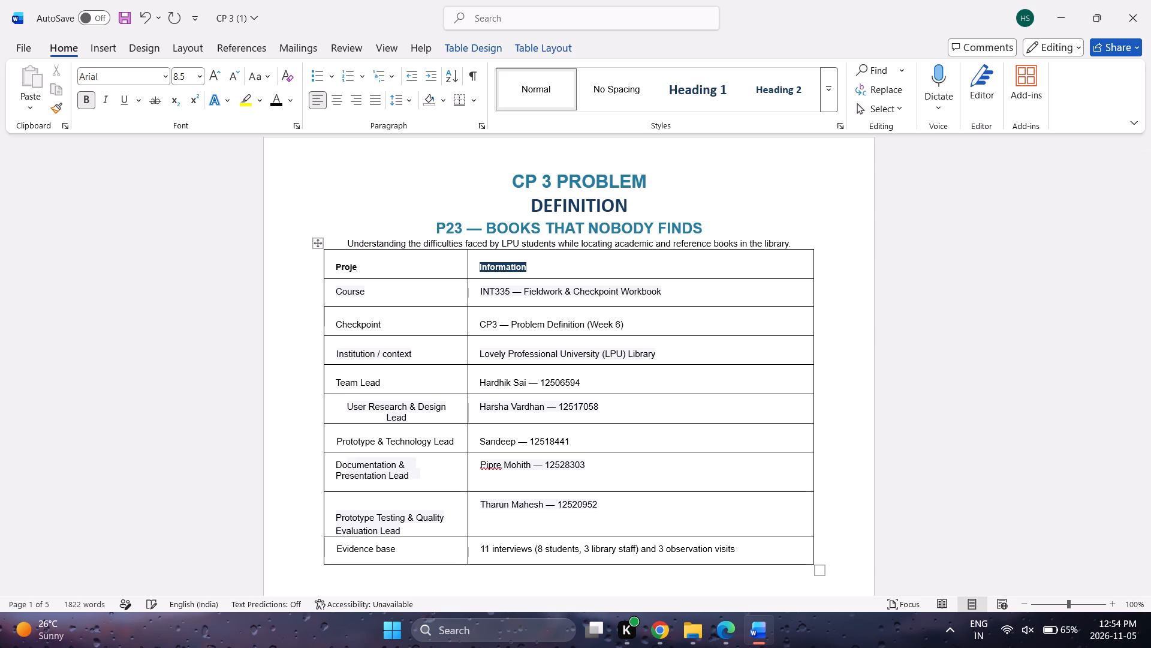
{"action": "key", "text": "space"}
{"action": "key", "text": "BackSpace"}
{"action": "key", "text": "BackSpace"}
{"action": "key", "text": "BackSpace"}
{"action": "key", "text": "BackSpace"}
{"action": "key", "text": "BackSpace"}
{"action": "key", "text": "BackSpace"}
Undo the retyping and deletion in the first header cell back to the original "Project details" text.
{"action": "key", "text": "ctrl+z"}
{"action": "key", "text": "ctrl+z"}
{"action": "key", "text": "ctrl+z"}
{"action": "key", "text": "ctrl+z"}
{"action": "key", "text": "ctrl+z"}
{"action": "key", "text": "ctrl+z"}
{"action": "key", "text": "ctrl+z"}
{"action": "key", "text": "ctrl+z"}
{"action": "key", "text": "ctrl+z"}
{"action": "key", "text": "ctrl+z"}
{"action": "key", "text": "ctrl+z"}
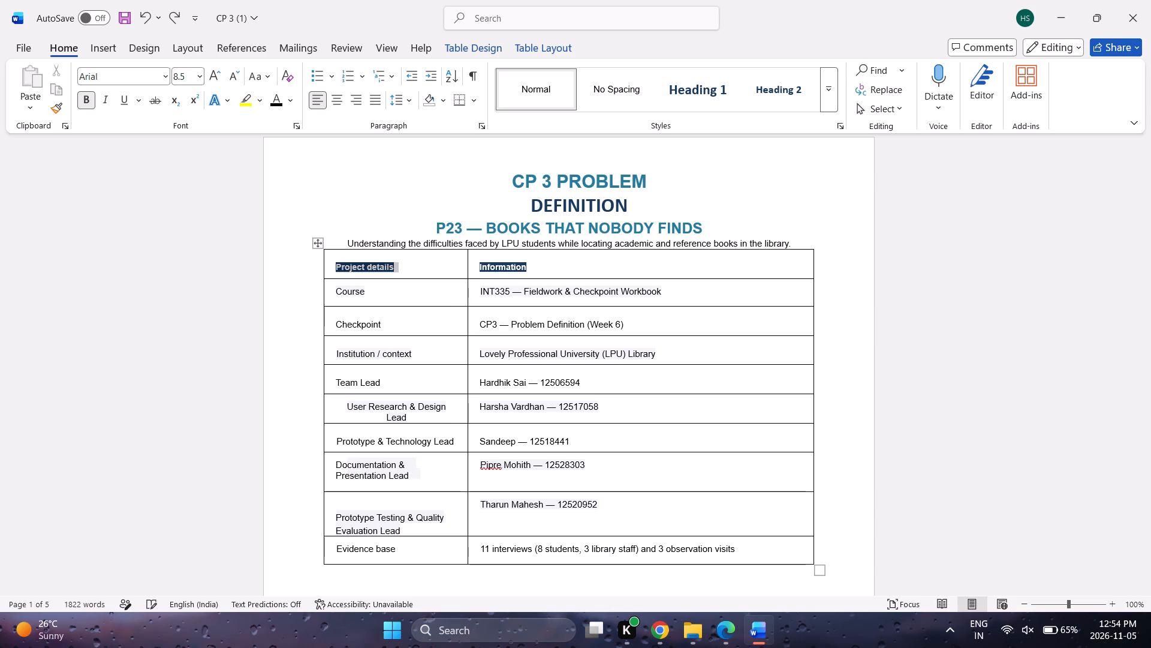
Replace the highlighted "Project details" header with bold "Project Details" in the Automatic font colour, without the dark highlight.
{"action": "key", "text": "BackSpace"}
{"action": "key", "text": "shift+p"}
{"action": "key", "text": "BackSpace"}
{"action": "left_click", "coordinate": [293, 98]}
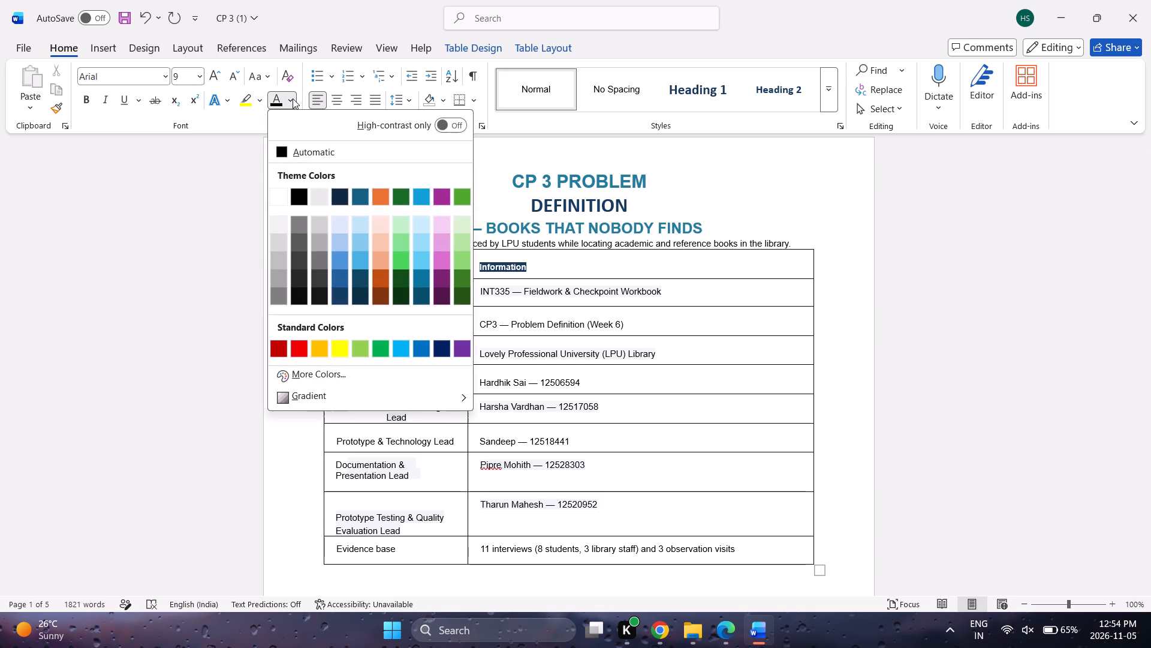
{"action": "left_click", "coordinate": [297, 149]}
{"action": "key", "text": "shift+p"}
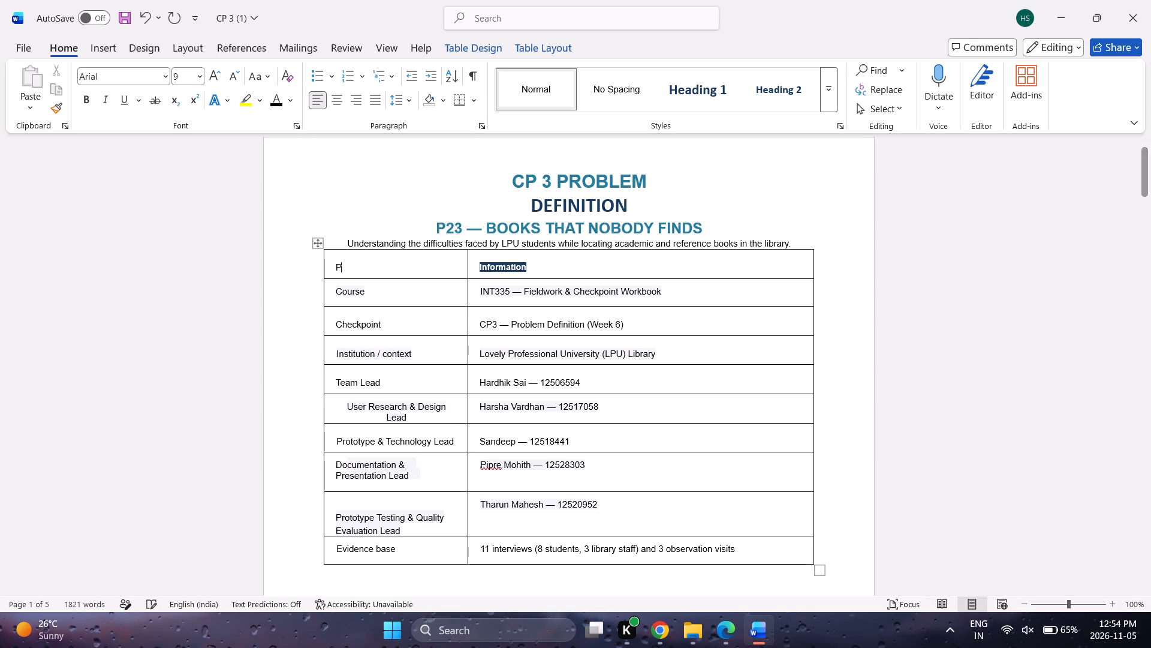
{"action": "key", "text": "BackSpace"}
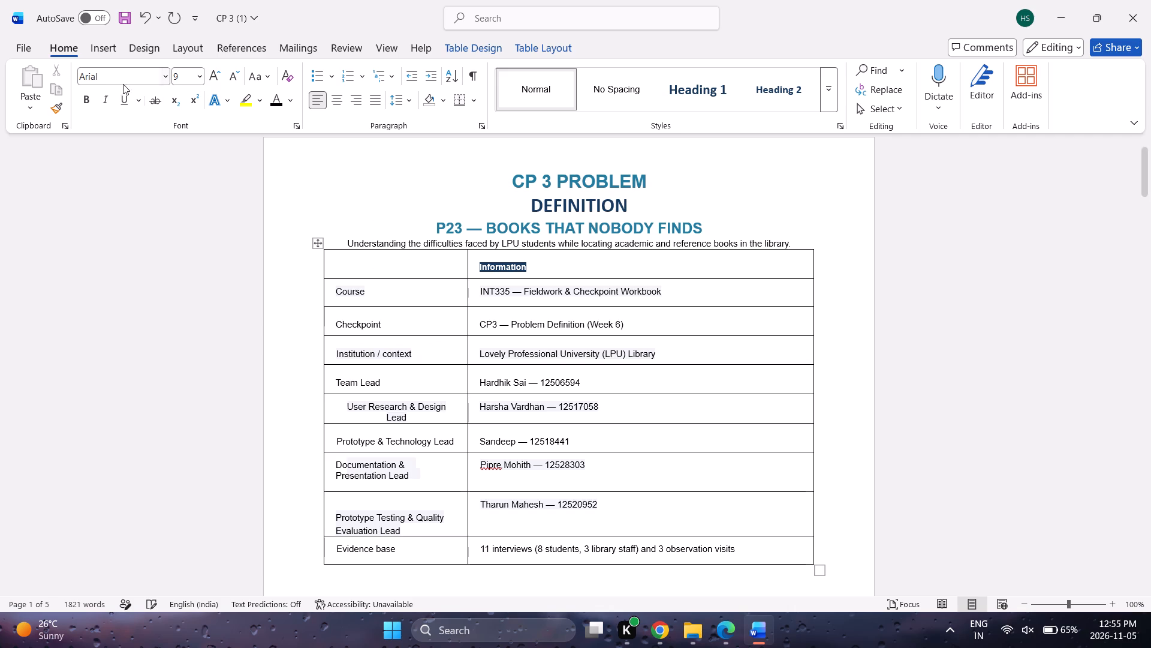
{"action": "left_click", "coordinate": [95, 96]}
{"action": "type", "text": "Project Details"}
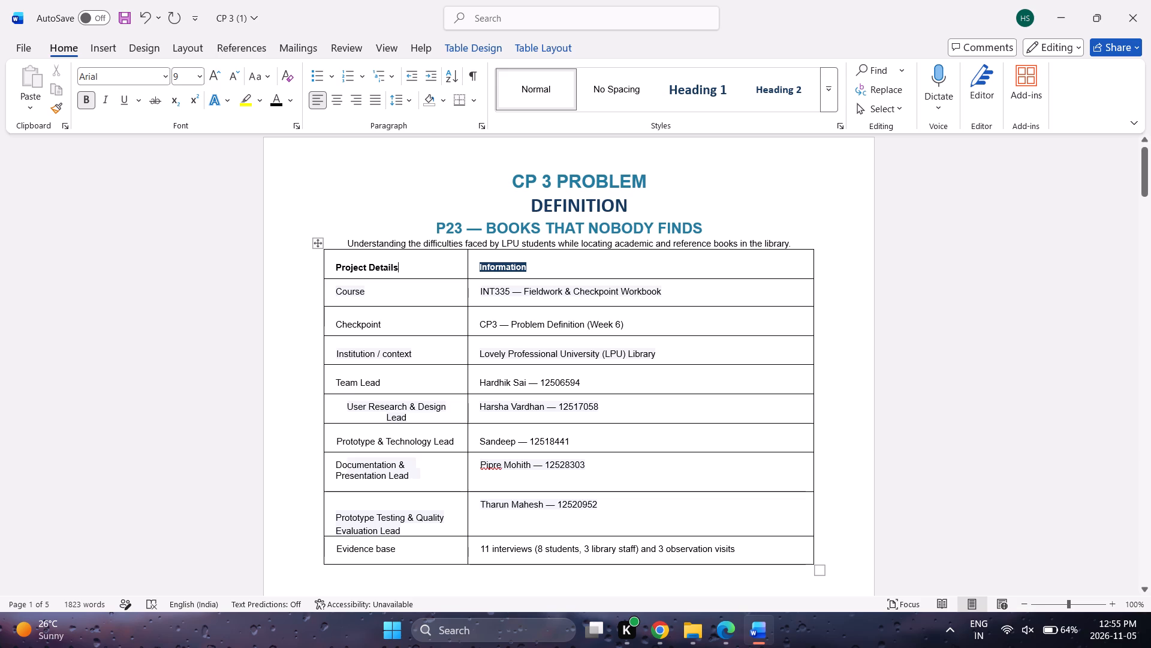
Replace the highlighted "Information" header of the project table with the same word in bold black text, without the dark highlight.
{"action": "left_click_drag", "start_coordinate": [534, 265], "coordinate": [474, 269]}
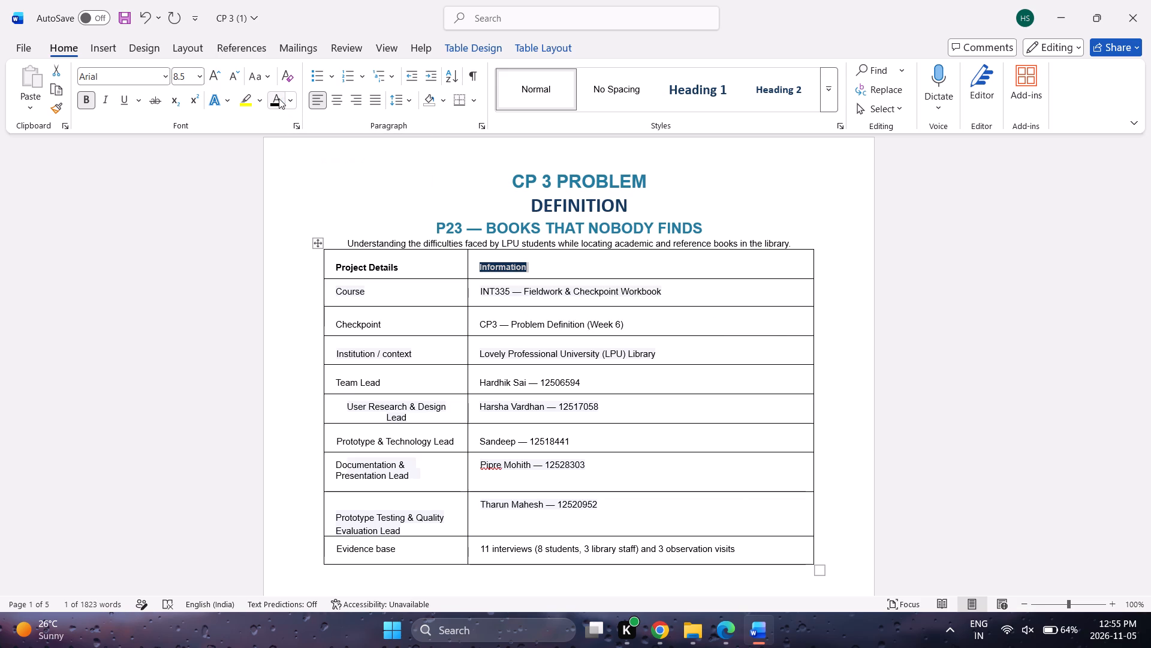
{"action": "left_click", "coordinate": [279, 98]}
{"action": "type", "text": "In"}
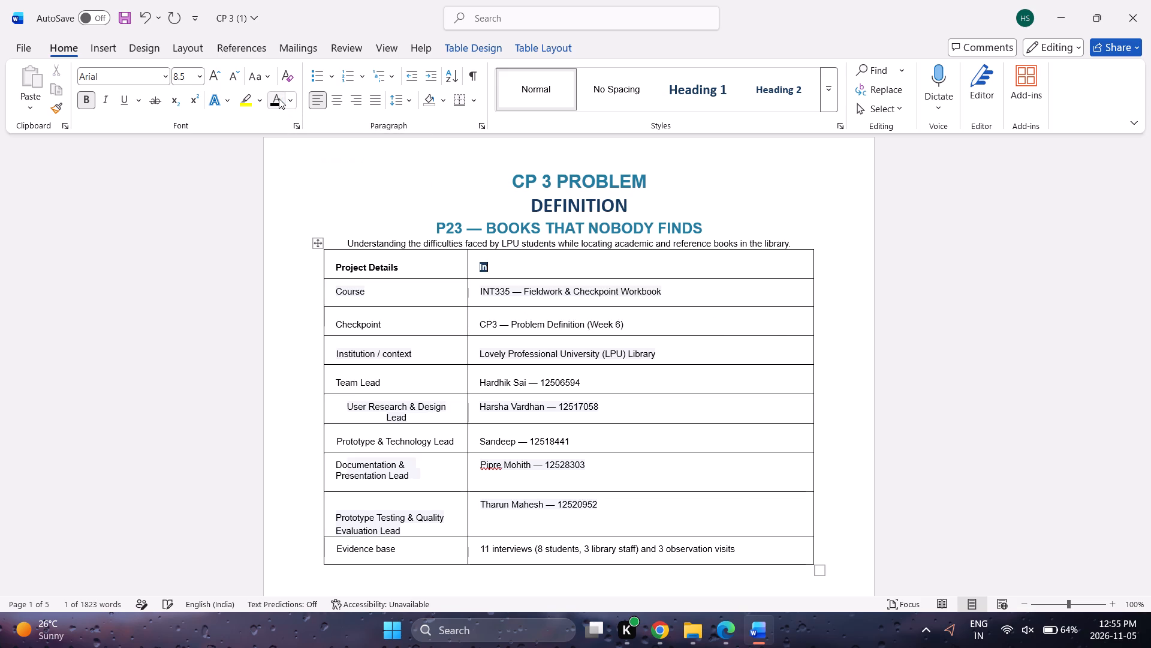
{"action": "key", "text": "BackSpace"}
{"action": "key", "text": "BackSpace"}
{"action": "type", "text": "In"}
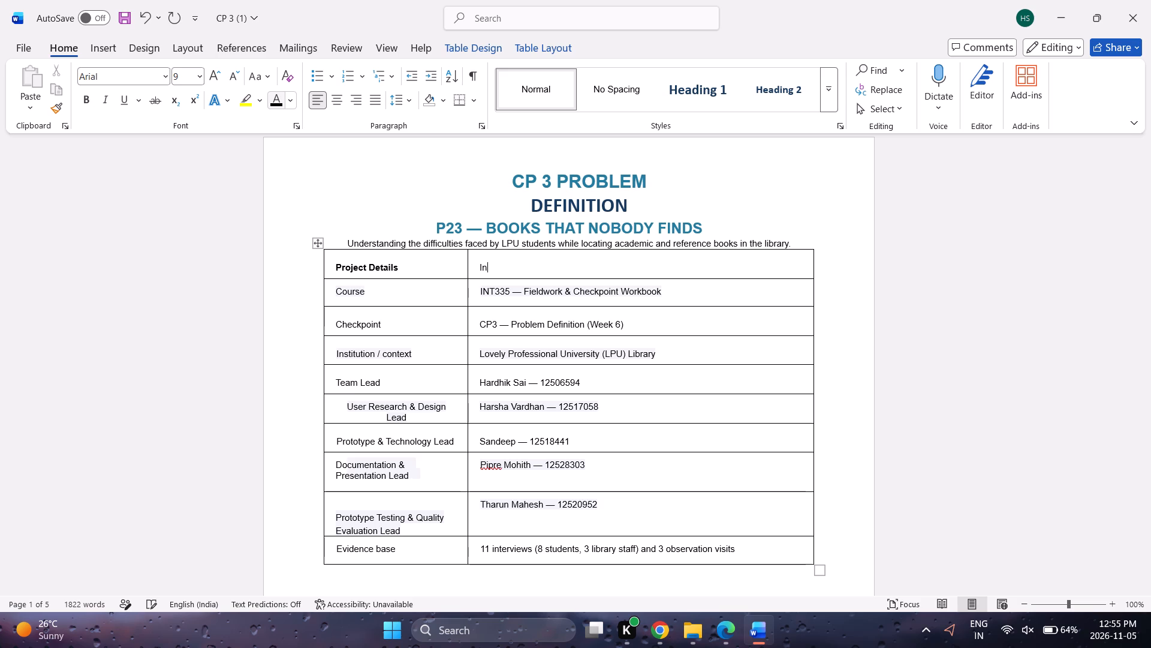
{"action": "type", "text": "formation"}
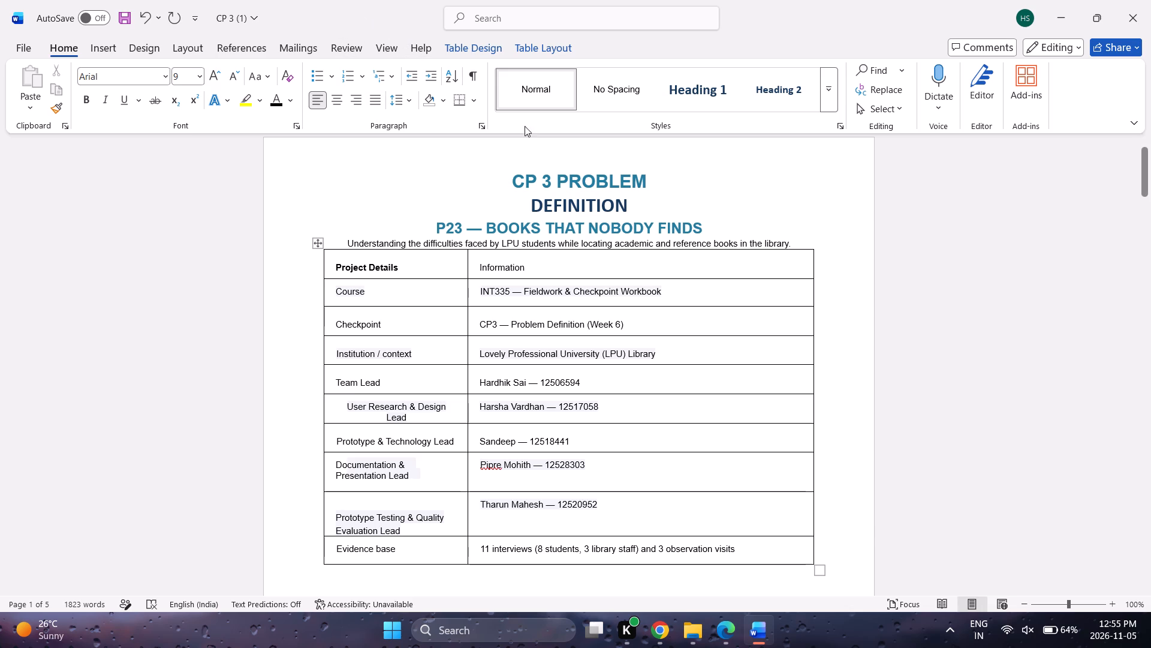
{"action": "left_click_drag", "start_coordinate": [534, 266], "coordinate": [475, 277]}
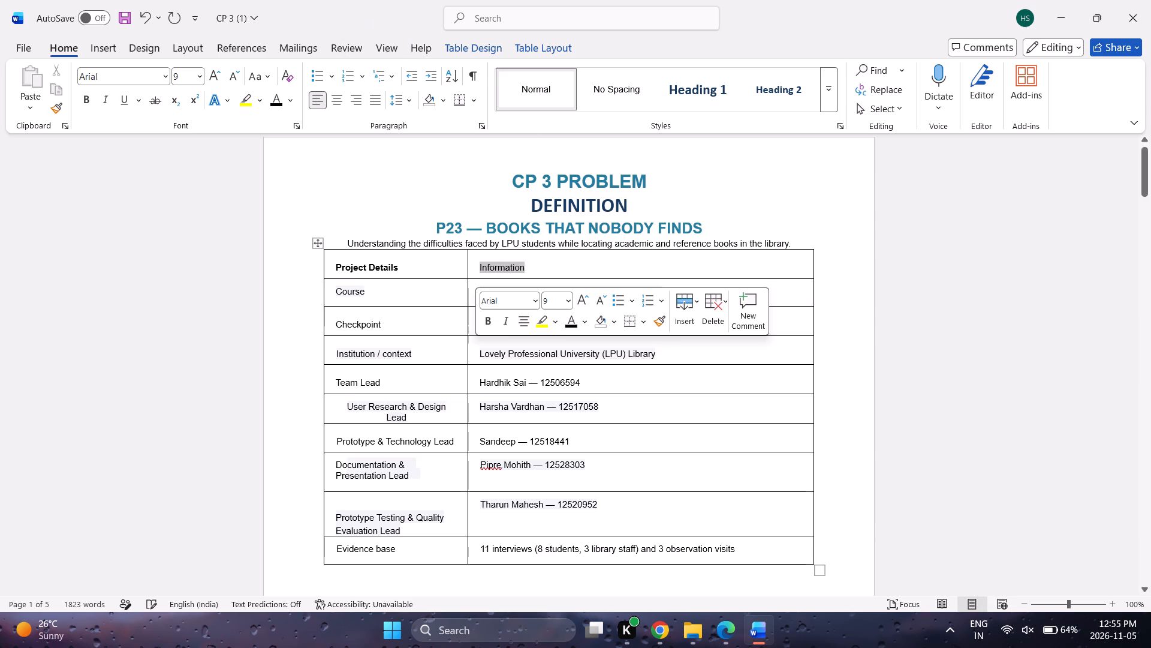
{"action": "left_click", "coordinate": [493, 320]}
{"action": "left_click", "coordinate": [385, 202]}
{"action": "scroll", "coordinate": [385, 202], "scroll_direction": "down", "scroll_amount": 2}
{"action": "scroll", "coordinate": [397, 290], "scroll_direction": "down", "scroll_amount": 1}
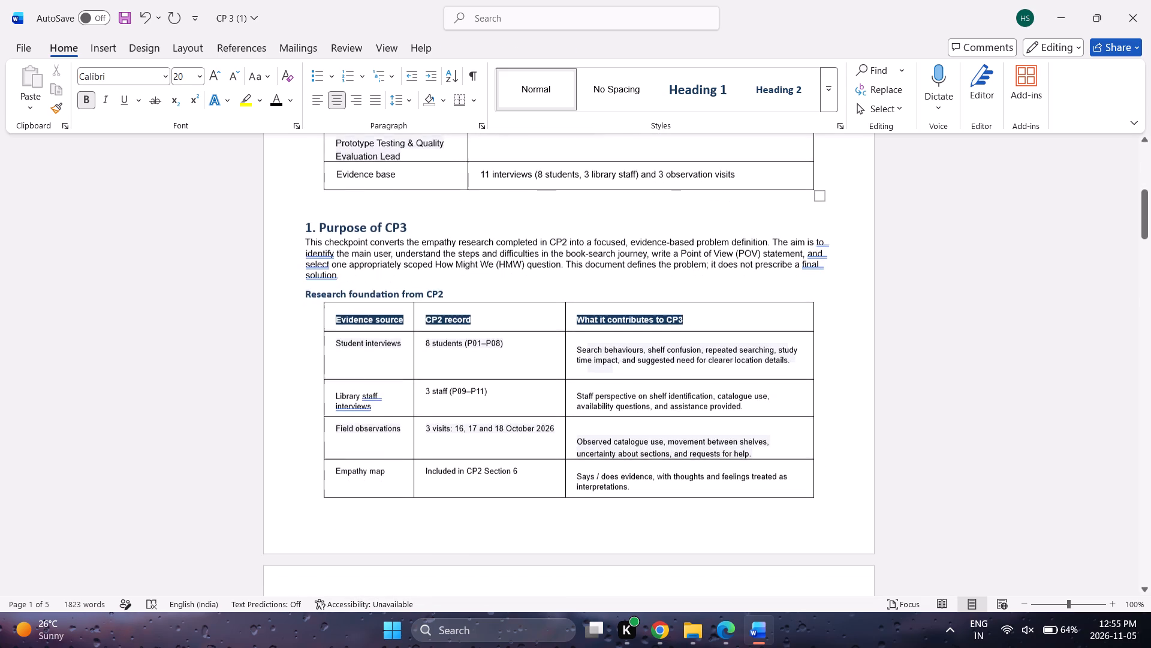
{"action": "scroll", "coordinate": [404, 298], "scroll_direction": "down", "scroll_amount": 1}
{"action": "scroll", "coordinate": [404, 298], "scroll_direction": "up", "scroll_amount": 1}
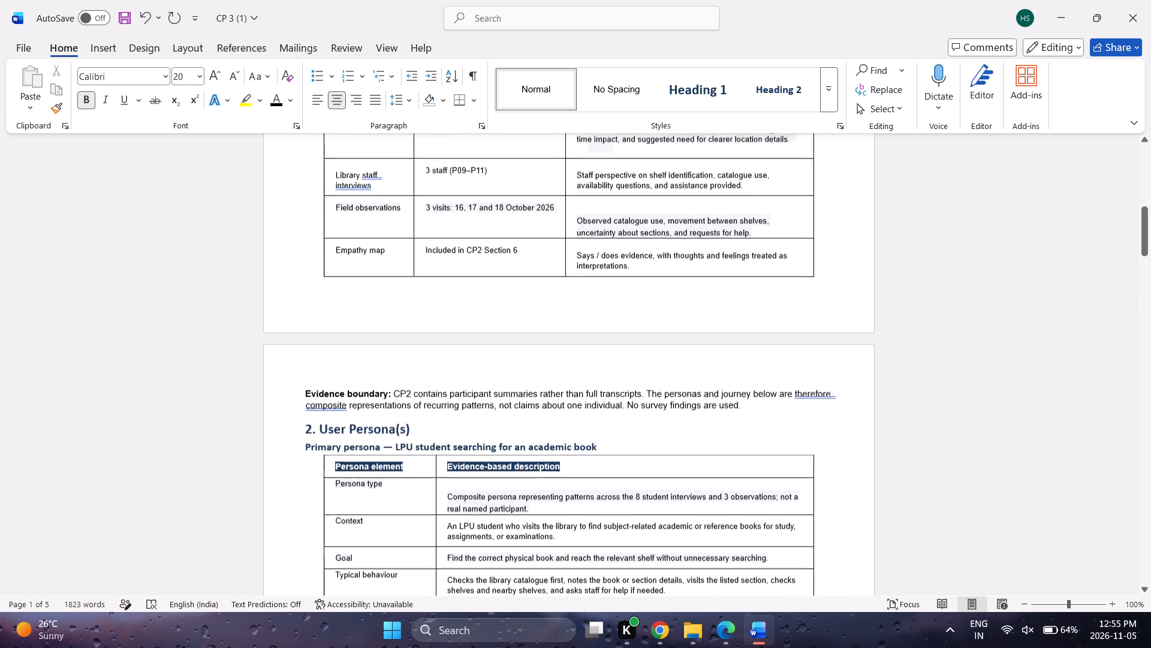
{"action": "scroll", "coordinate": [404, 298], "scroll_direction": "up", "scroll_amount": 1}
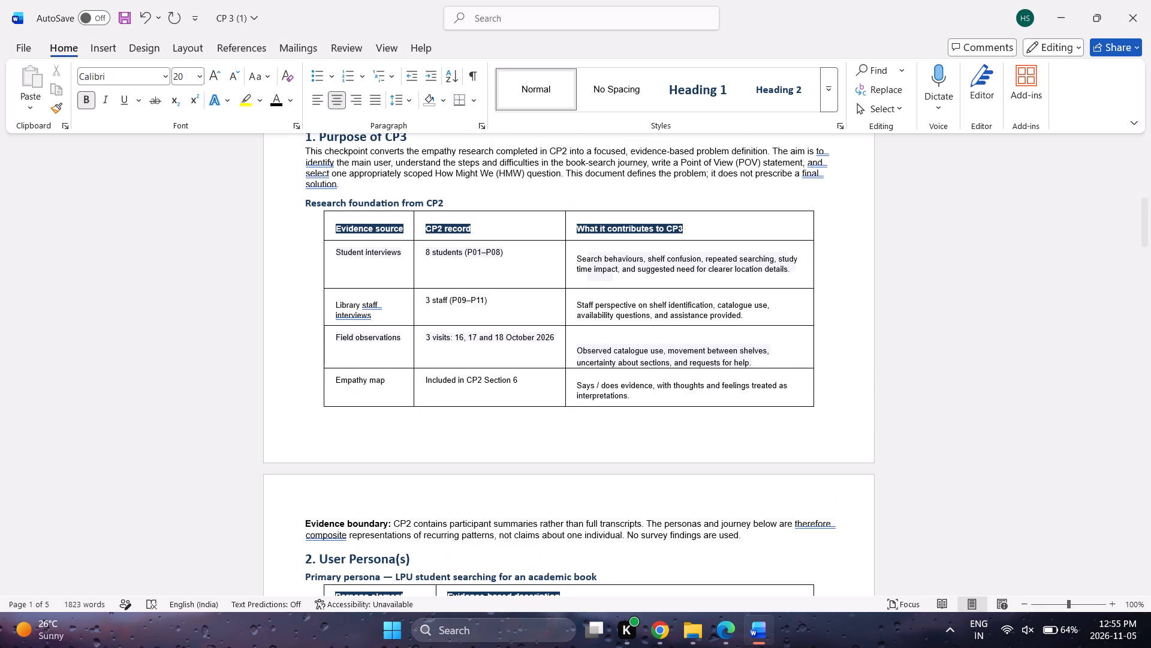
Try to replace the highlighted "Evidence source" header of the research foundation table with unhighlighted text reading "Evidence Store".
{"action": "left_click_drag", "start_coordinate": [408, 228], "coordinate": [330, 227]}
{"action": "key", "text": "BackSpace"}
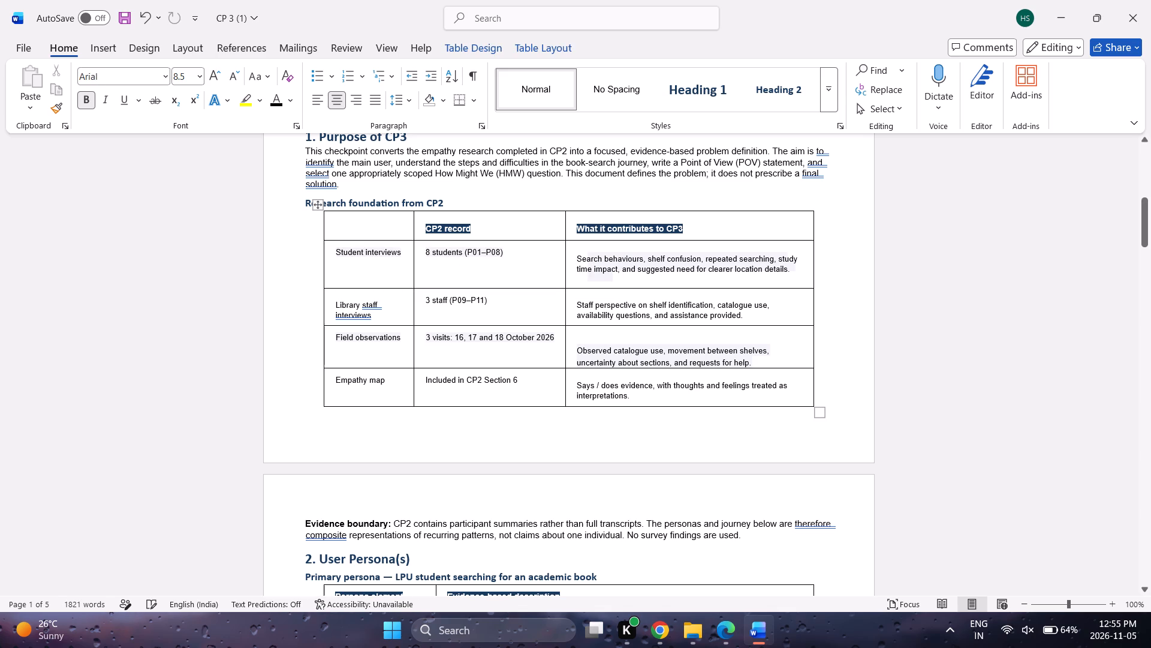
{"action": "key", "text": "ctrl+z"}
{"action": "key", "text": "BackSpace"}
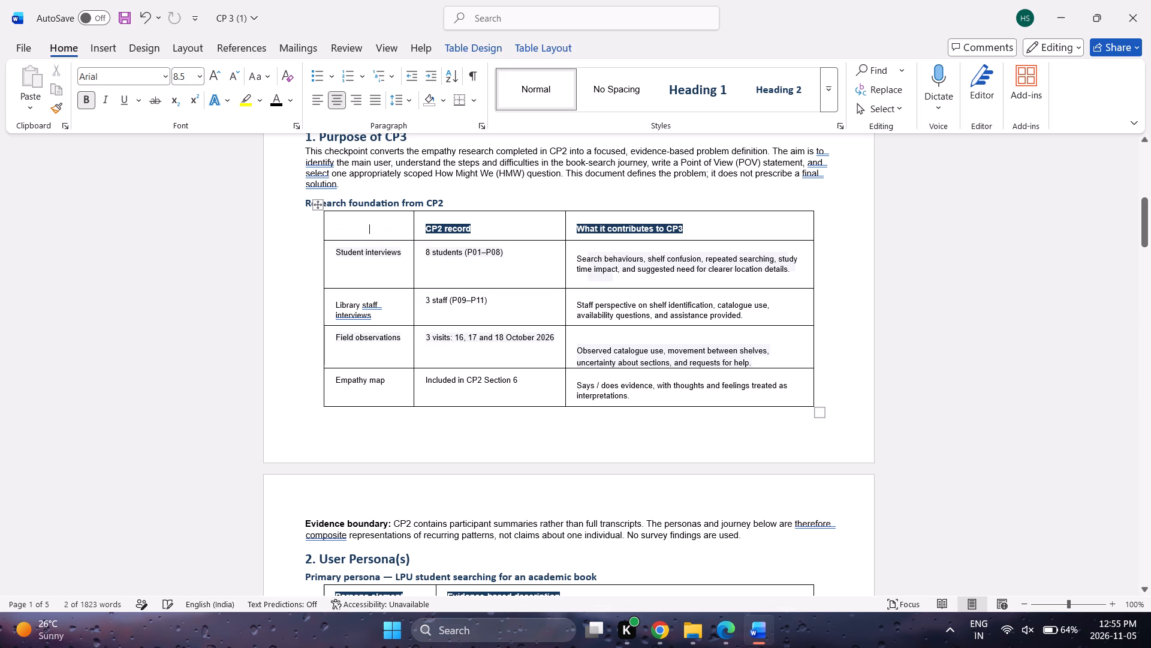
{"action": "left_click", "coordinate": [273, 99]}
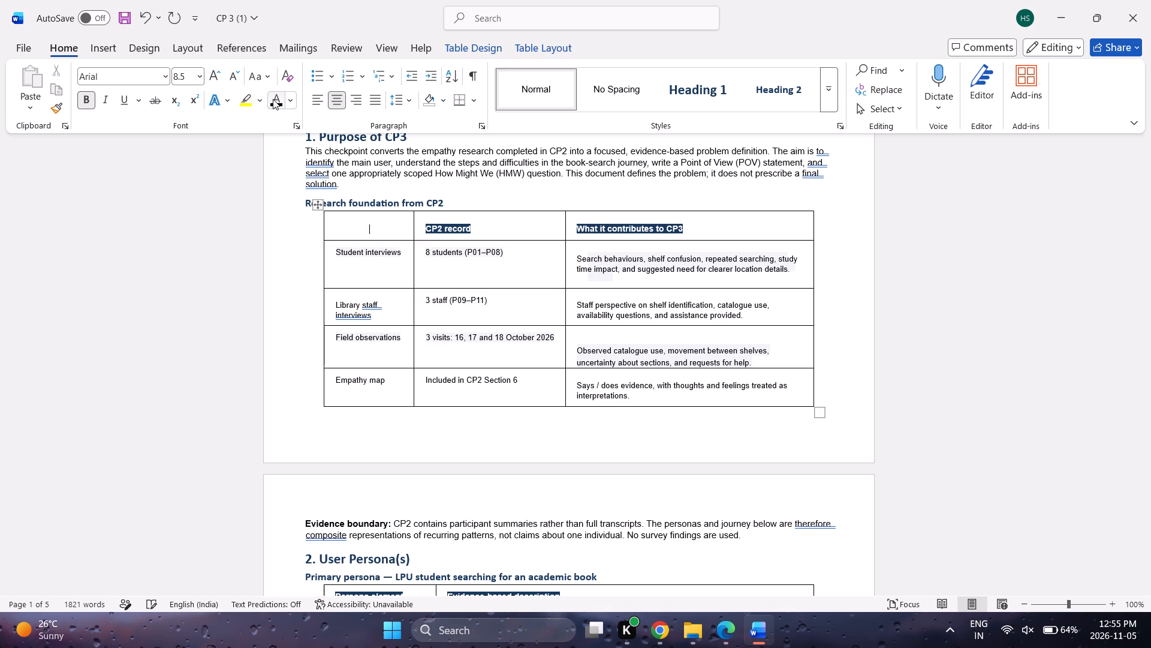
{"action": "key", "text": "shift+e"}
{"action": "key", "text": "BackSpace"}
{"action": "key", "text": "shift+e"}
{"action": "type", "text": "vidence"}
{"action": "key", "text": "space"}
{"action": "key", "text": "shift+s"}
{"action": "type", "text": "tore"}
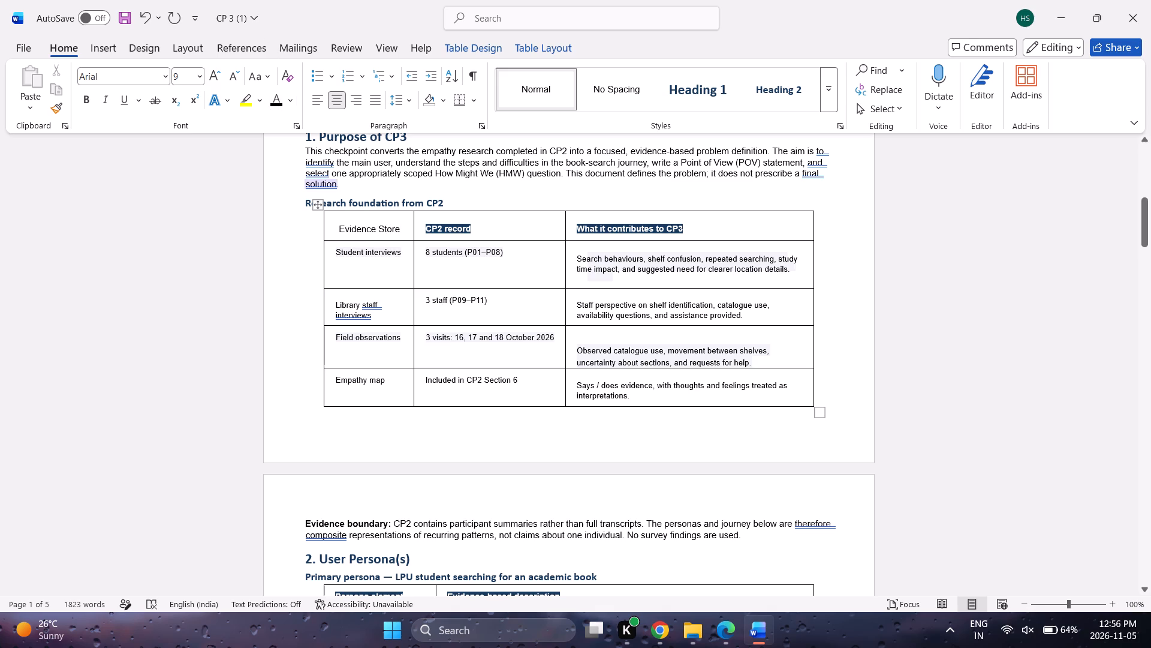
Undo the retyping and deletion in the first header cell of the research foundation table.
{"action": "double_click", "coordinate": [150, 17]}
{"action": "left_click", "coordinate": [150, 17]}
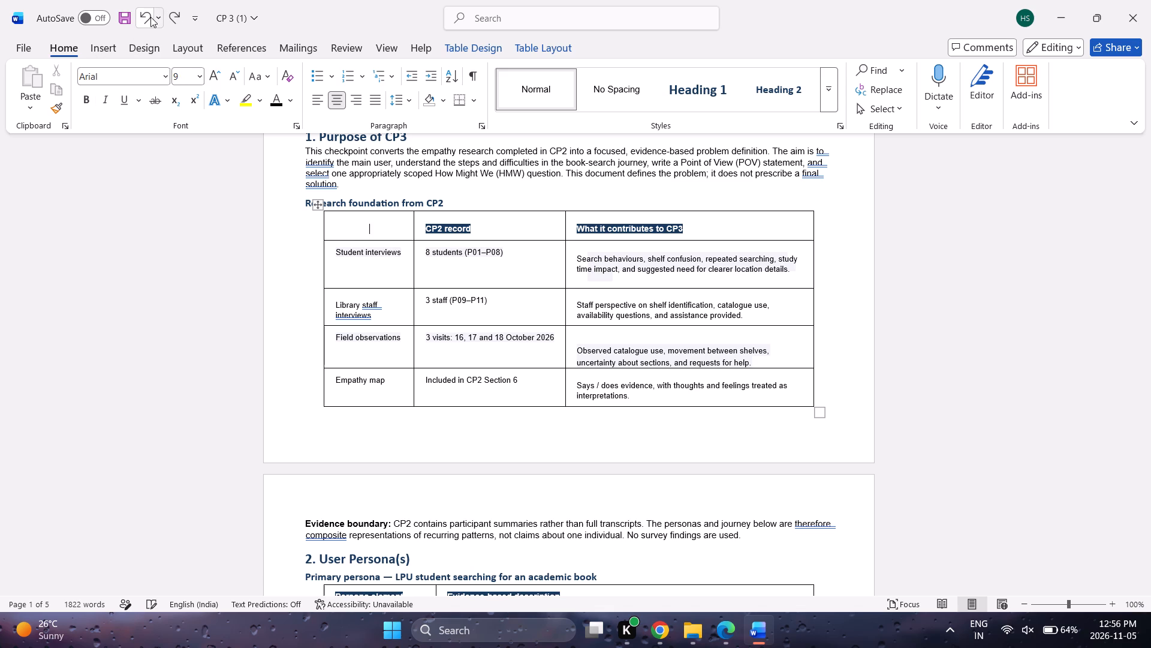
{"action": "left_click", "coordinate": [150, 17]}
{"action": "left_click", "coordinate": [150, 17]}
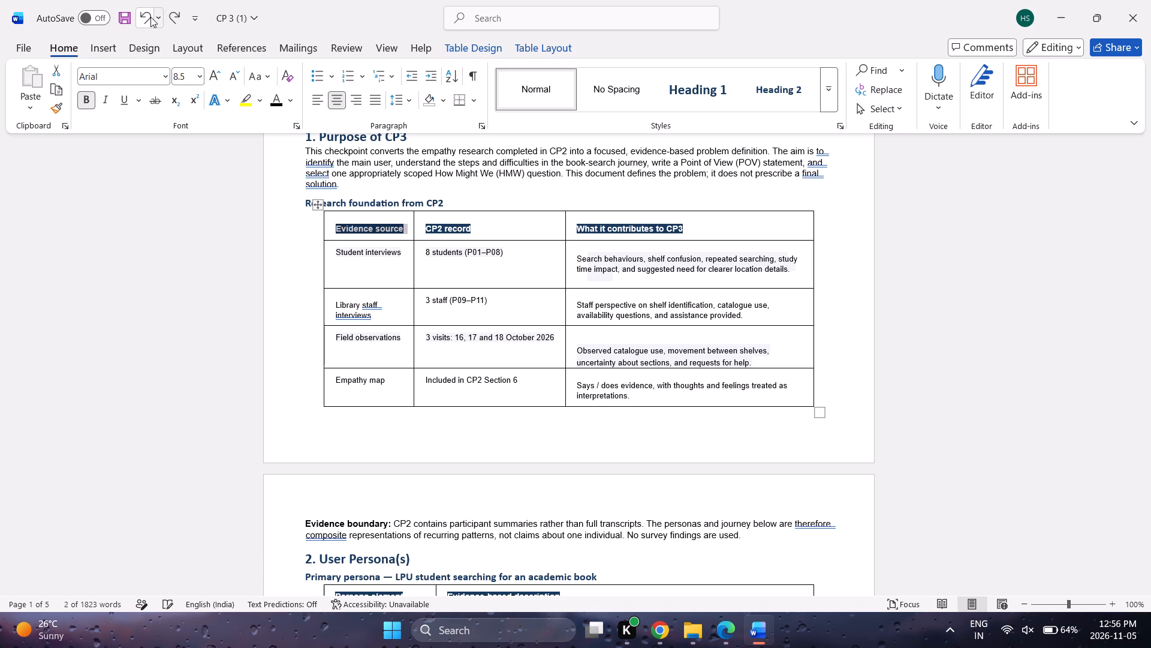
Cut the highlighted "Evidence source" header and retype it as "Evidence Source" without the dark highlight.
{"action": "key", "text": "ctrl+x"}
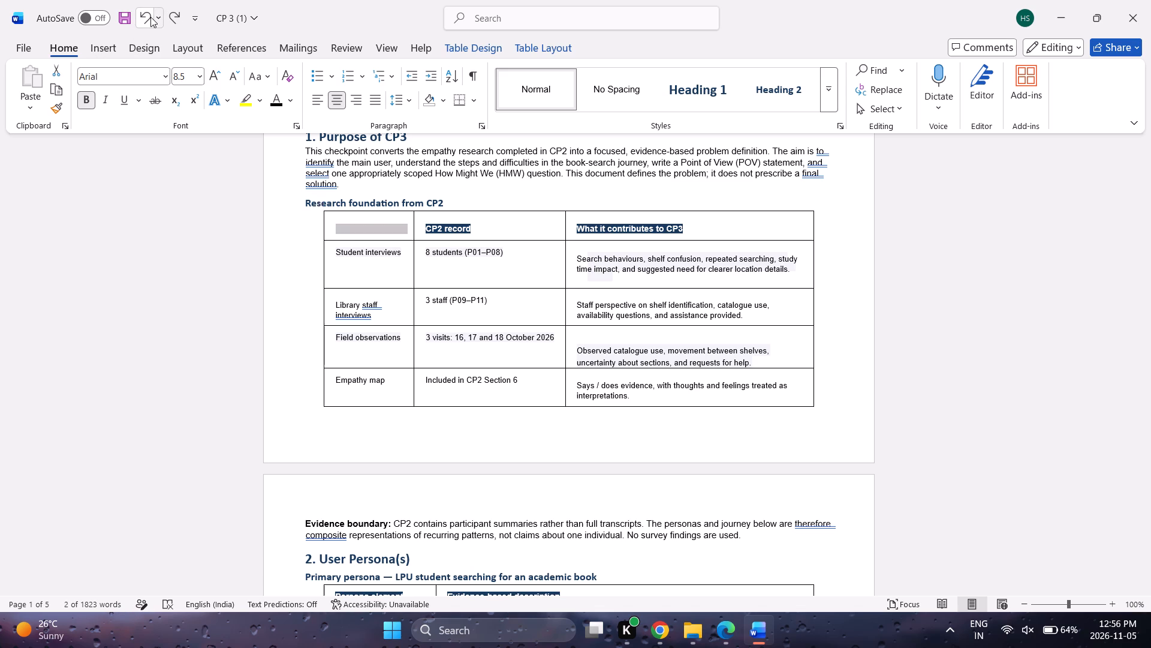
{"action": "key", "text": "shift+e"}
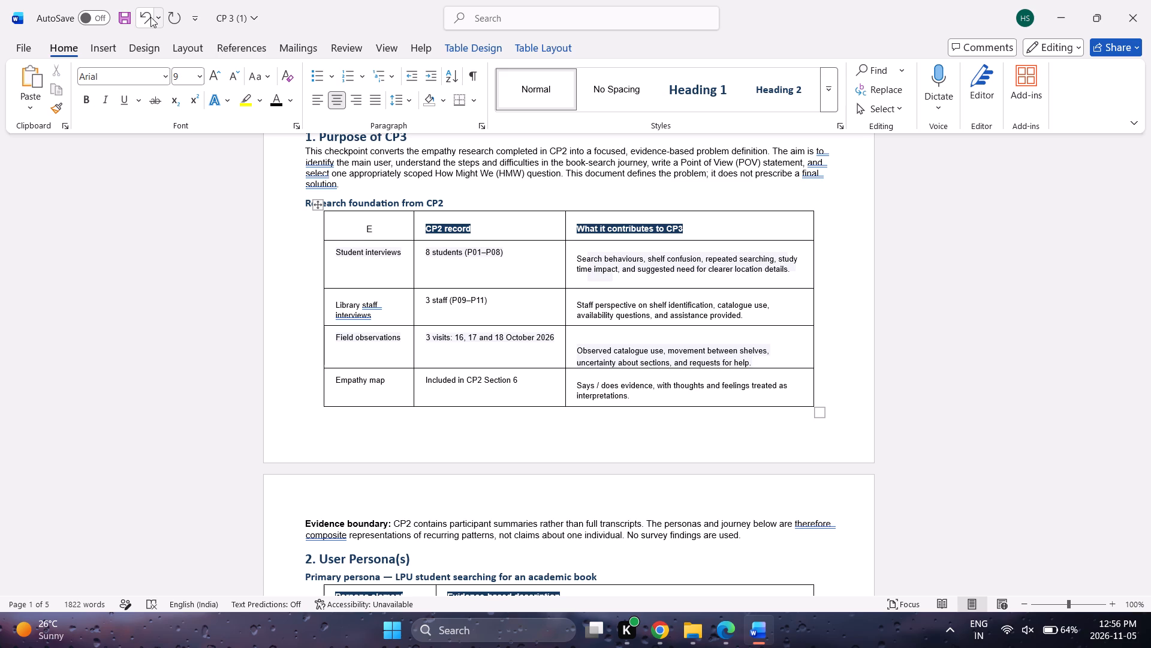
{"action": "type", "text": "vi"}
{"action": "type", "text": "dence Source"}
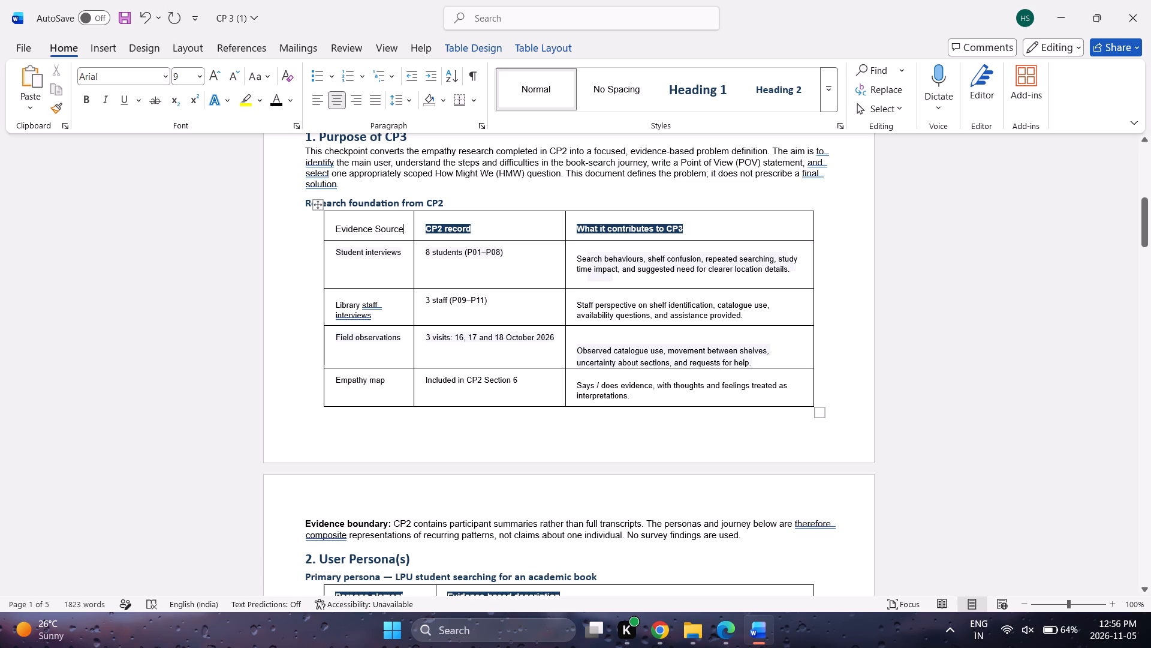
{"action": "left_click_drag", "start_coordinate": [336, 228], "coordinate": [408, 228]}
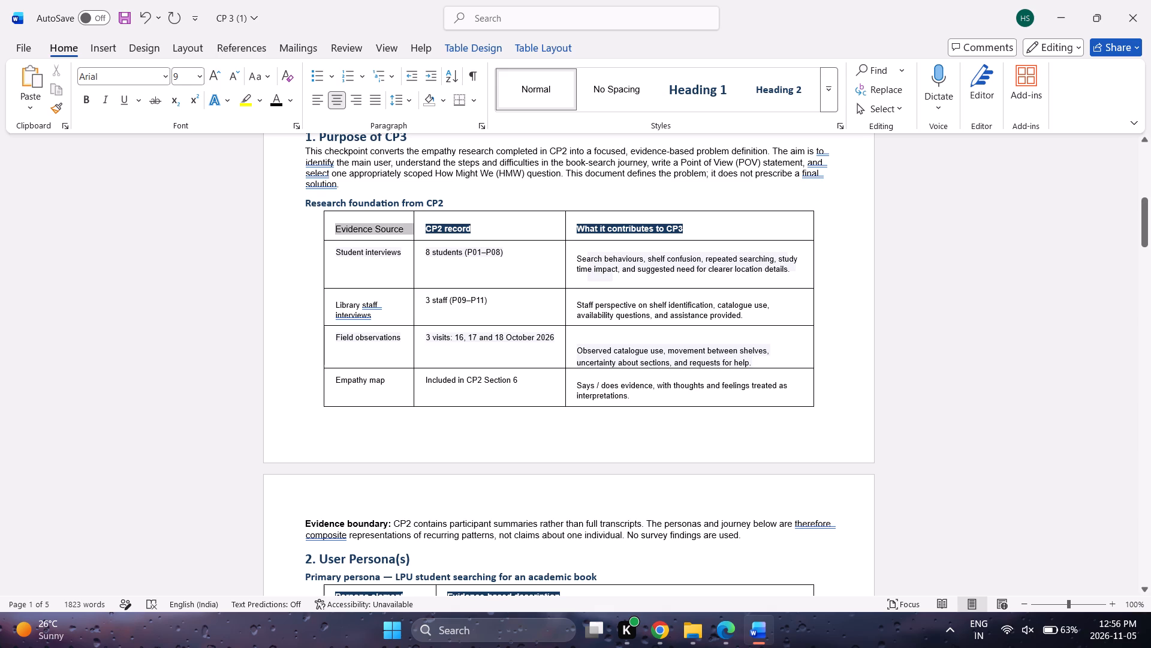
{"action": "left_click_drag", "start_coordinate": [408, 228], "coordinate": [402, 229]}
Close the CP 3 (1) document without saving the changes.
{"action": "left_click", "coordinate": [1124, 0]}
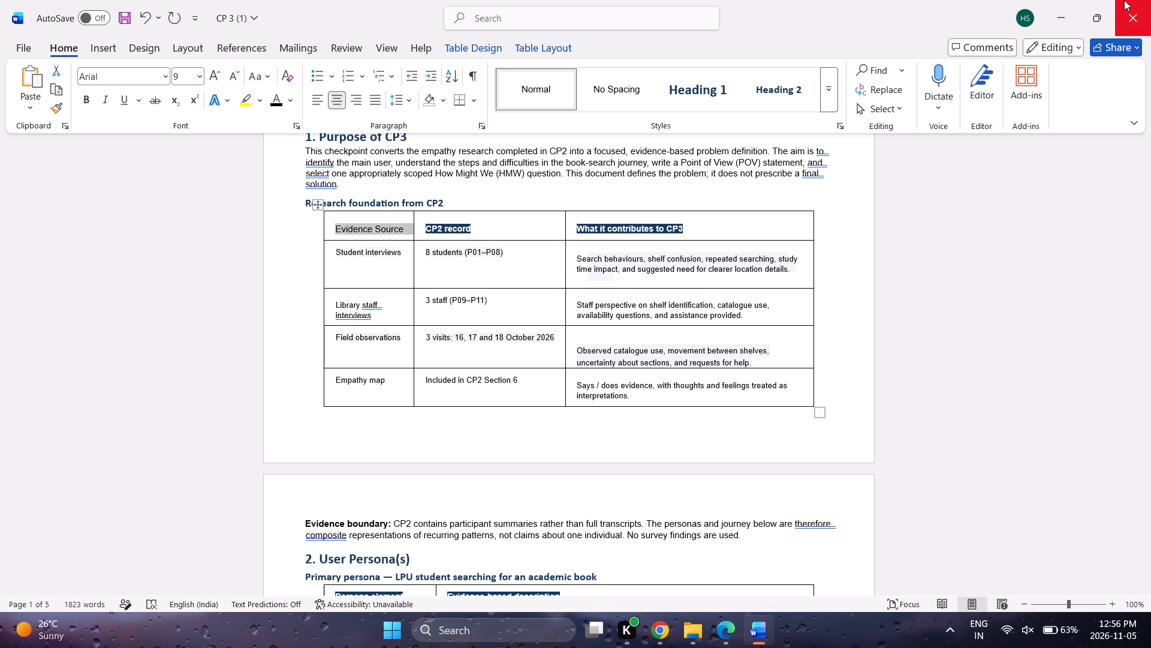
{"action": "left_click", "coordinate": [622, 419]}
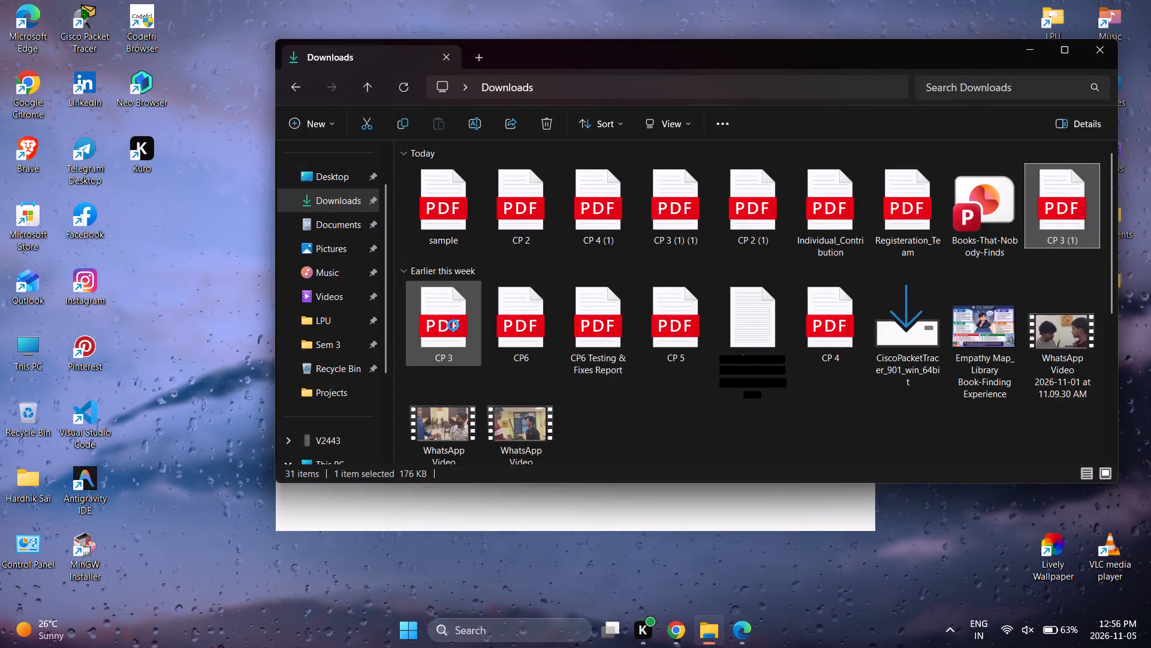
Open CP 3.pdf from Downloads in Edge and examine its header formatting and table layout through all pages.
{"action": "double_click", "coordinate": [453, 325]}
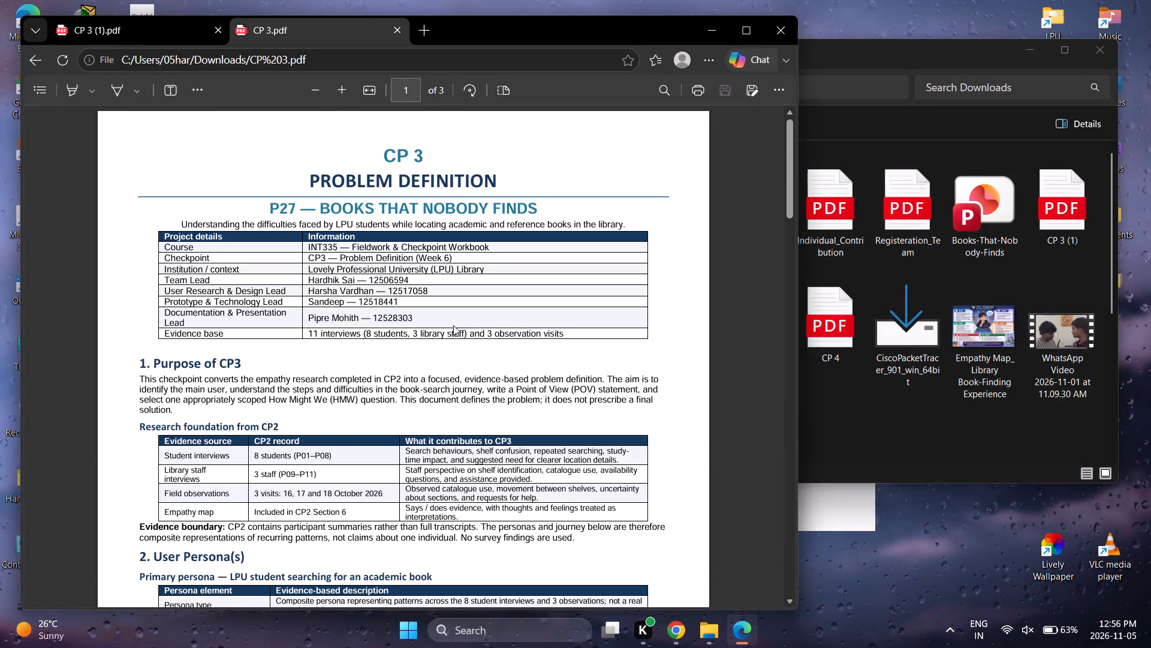
{"action": "scroll", "coordinate": [453, 325], "scroll_direction": "down", "scroll_amount": 1}
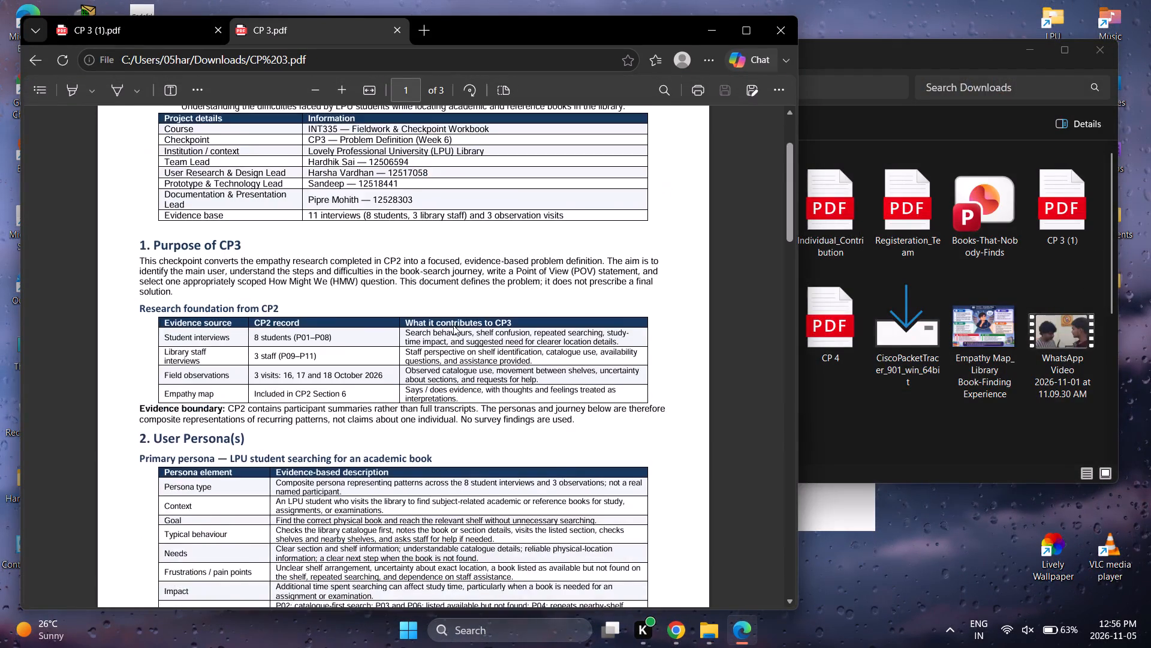
{"action": "scroll", "coordinate": [453, 325], "scroll_direction": "down", "scroll_amount": 4}
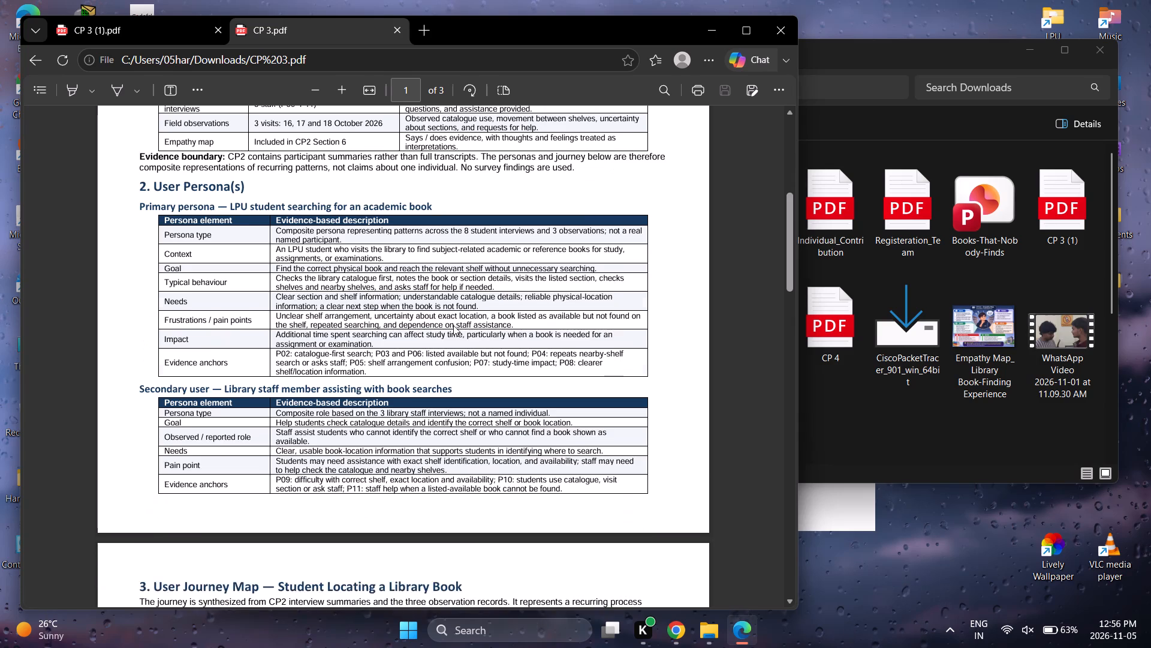
{"action": "scroll", "coordinate": [453, 325], "scroll_direction": "down", "scroll_amount": 4}
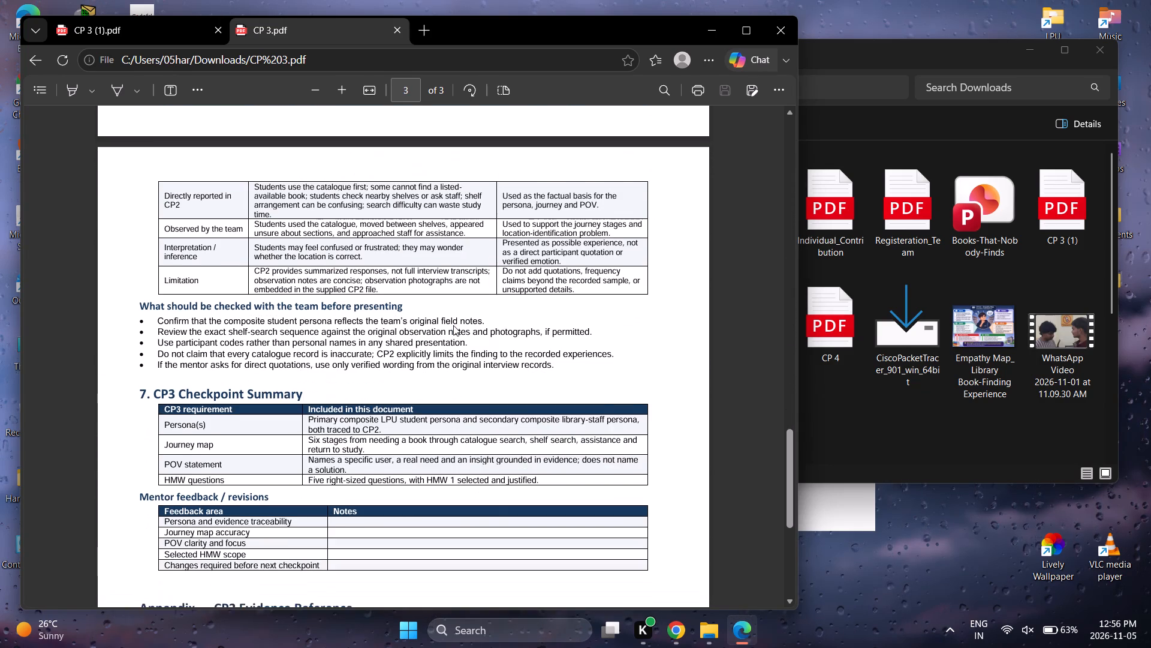
{"action": "scroll", "coordinate": [453, 325], "scroll_direction": "down", "scroll_amount": 4}
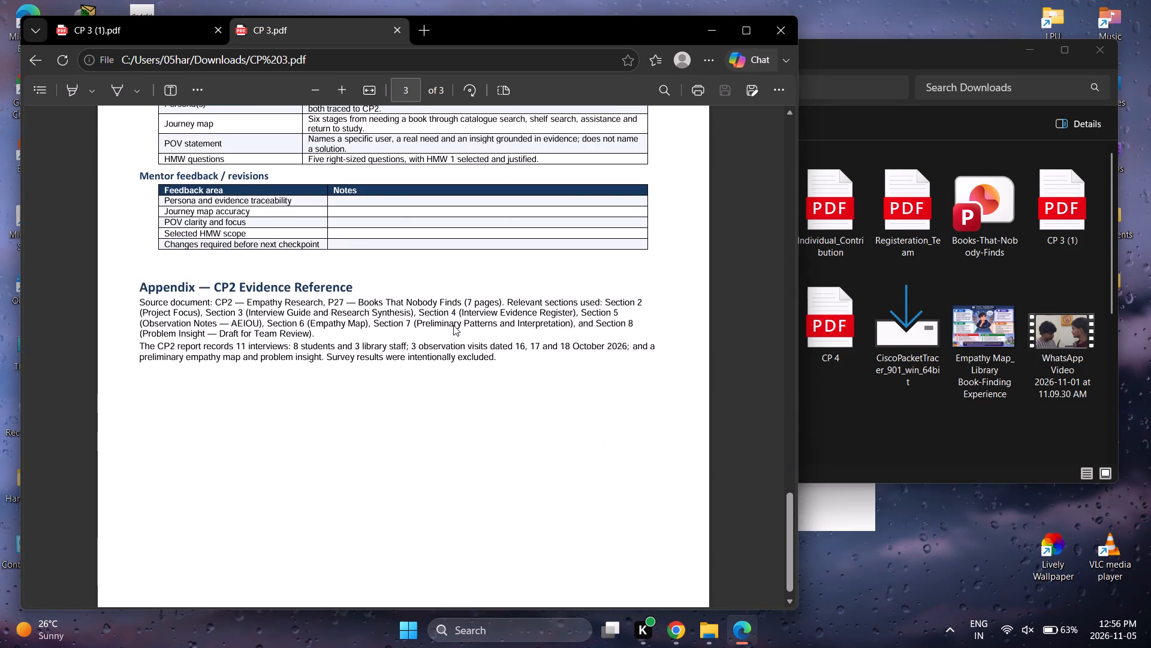
{"action": "scroll", "coordinate": [453, 325], "scroll_direction": "up", "scroll_amount": 9}
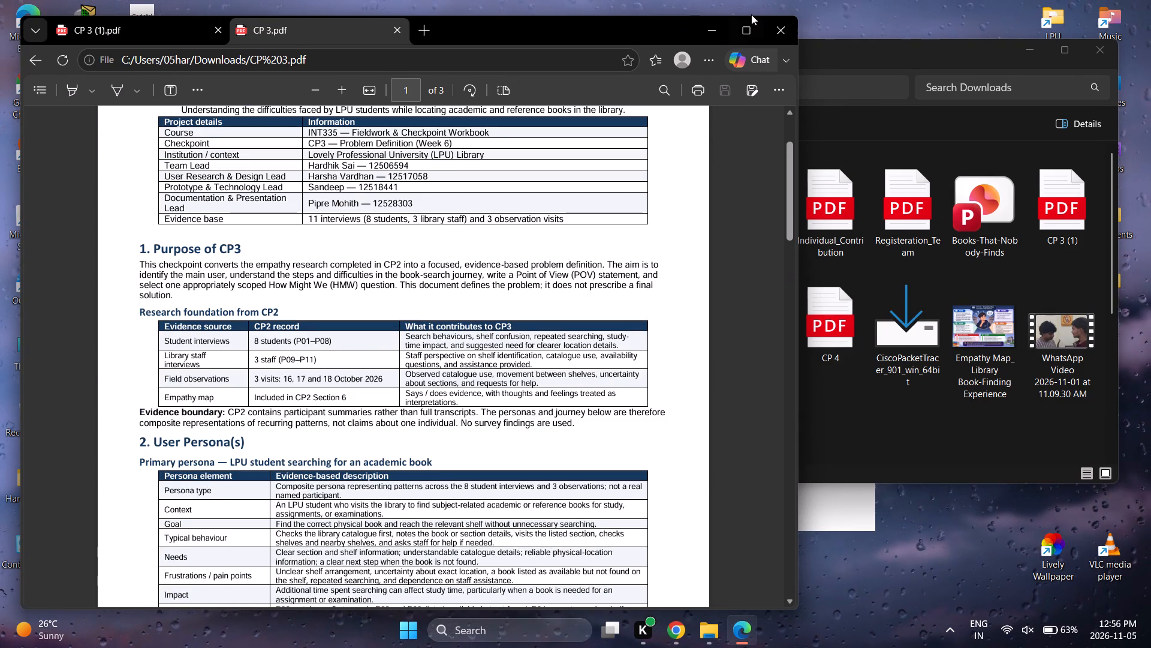
{"action": "left_click", "coordinate": [713, 38]}
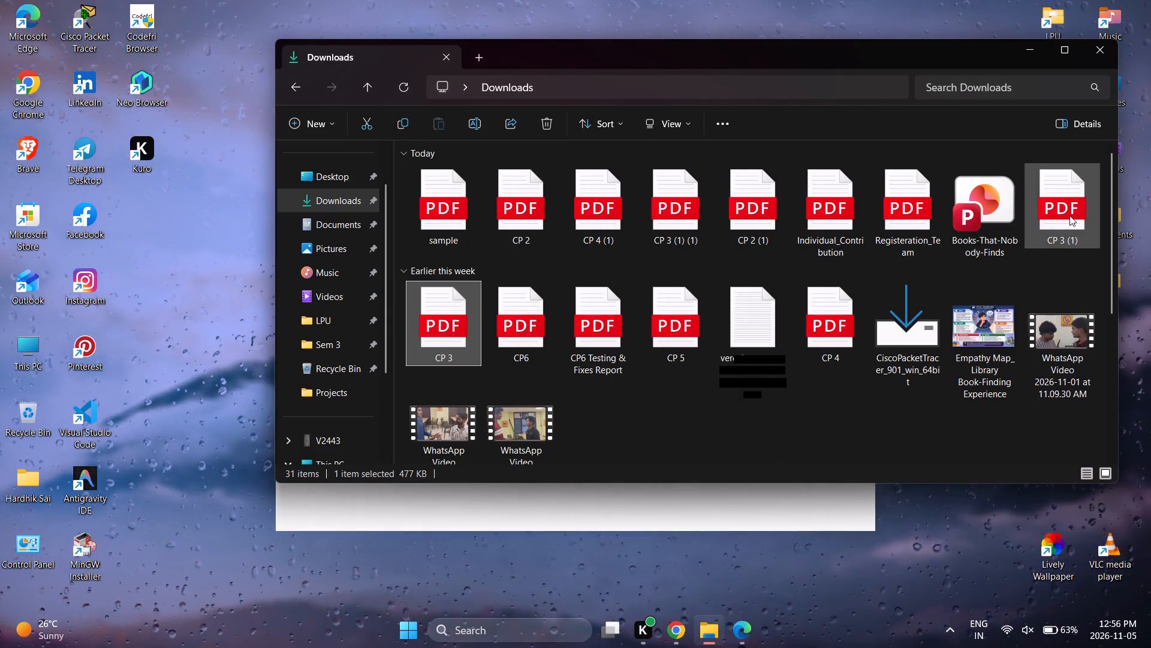
Open CP 3 (1).pdf in Edge and compare its tables with those in CP 3.pdf.
{"action": "double_click", "coordinate": [1069, 215]}
{"action": "scroll", "coordinate": [565, 362], "scroll_direction": "down", "scroll_amount": 2}
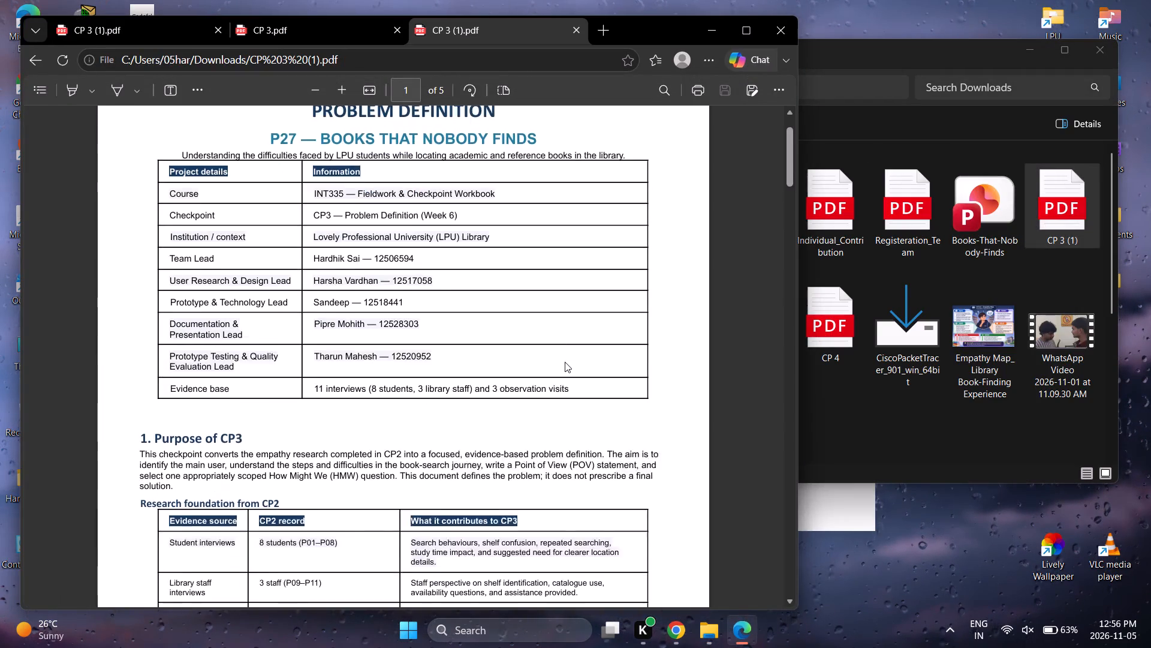
{"action": "scroll", "coordinate": [565, 362], "scroll_direction": "down", "scroll_amount": 2}
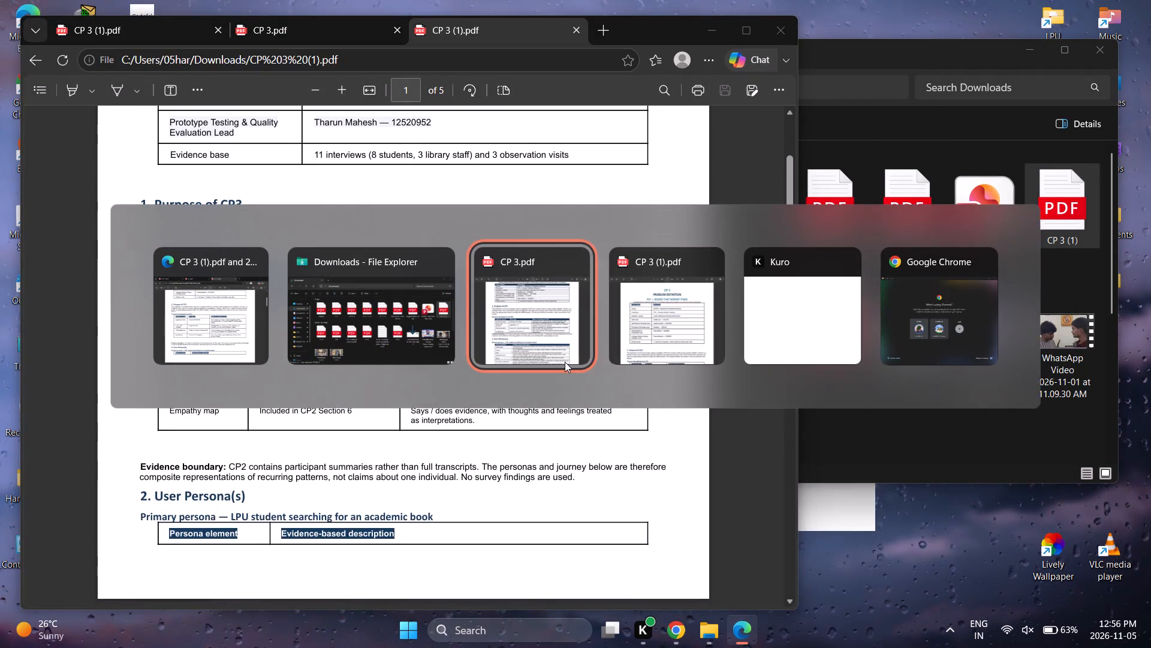
{"action": "scroll", "coordinate": [473, 269], "scroll_direction": "up", "scroll_amount": 2}
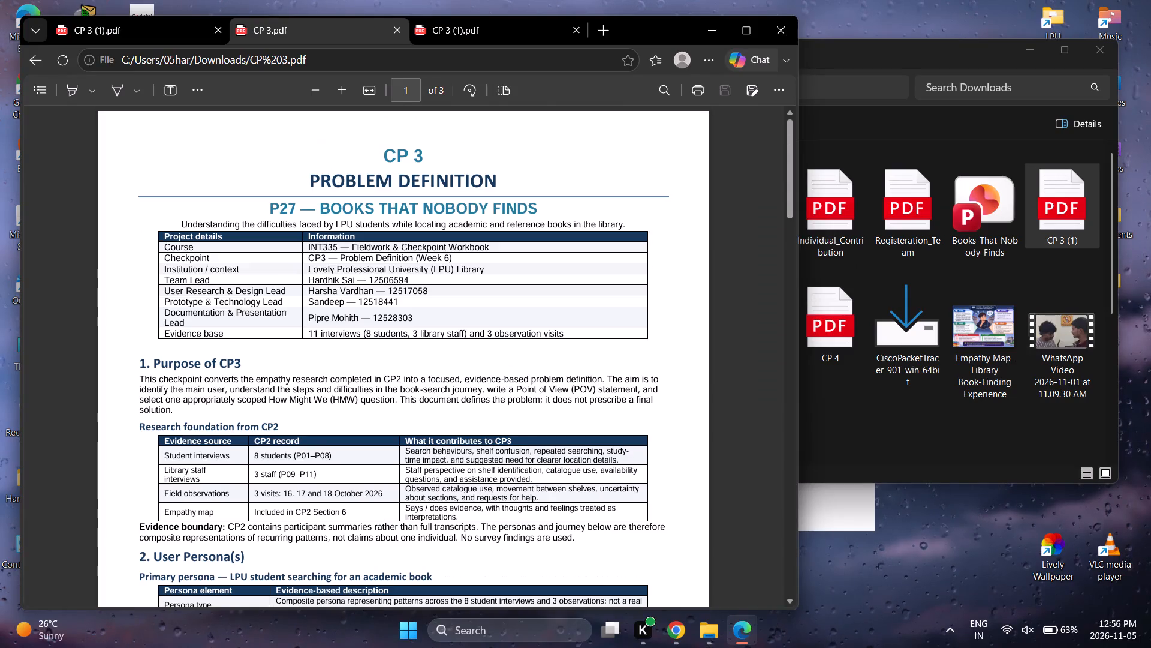
{"action": "left_click", "coordinate": [716, 35]}
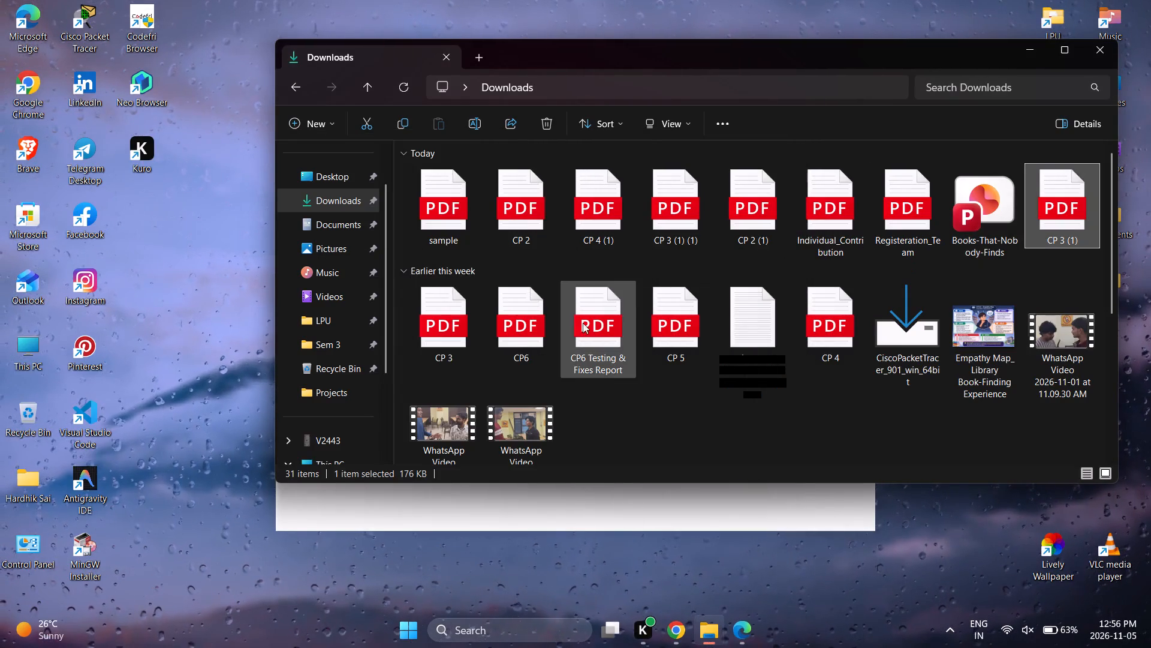
Open CP 3.pdf from Downloads in Word just once and enable editing of the converted document.
{"action": "right_click", "coordinate": [453, 337]}
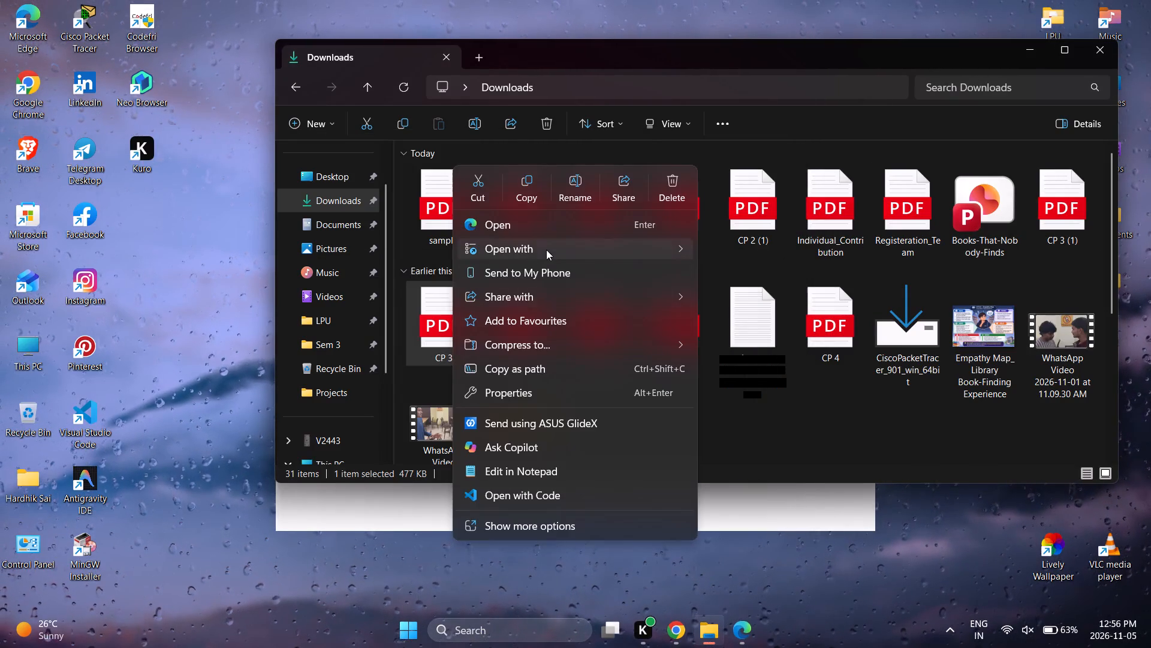
{"action": "left_click", "coordinate": [775, 353]}
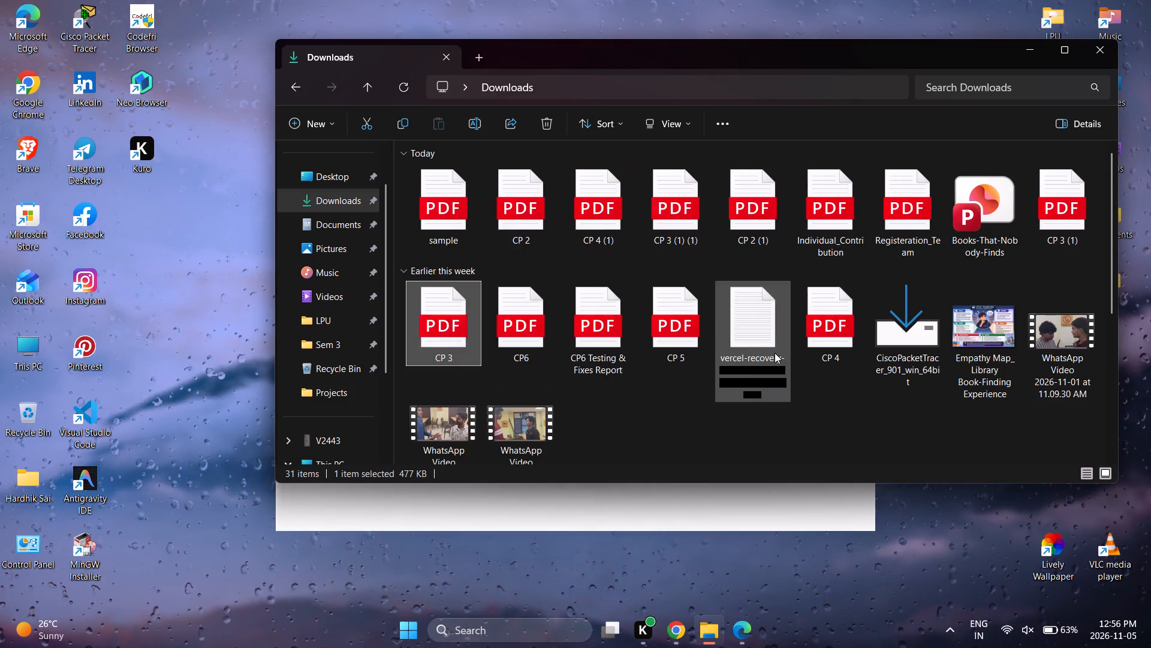
{"action": "scroll", "coordinate": [549, 388], "scroll_direction": "down", "scroll_amount": 2}
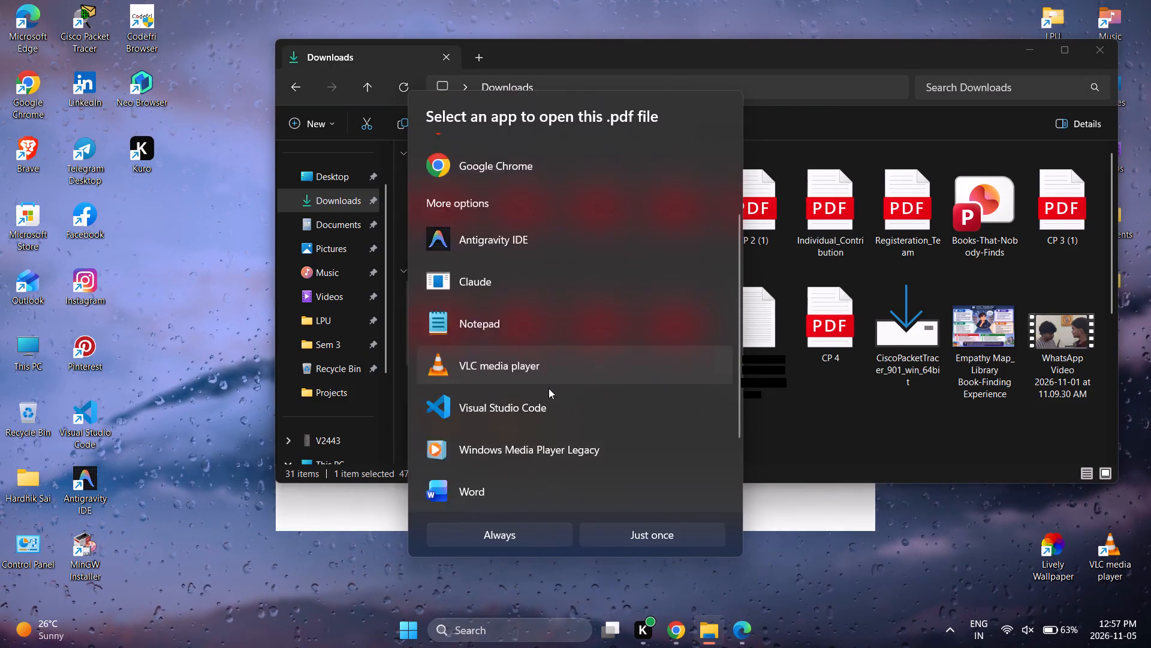
{"action": "scroll", "coordinate": [549, 388], "scroll_direction": "down", "scroll_amount": 1}
{"action": "left_click", "coordinate": [518, 419]}
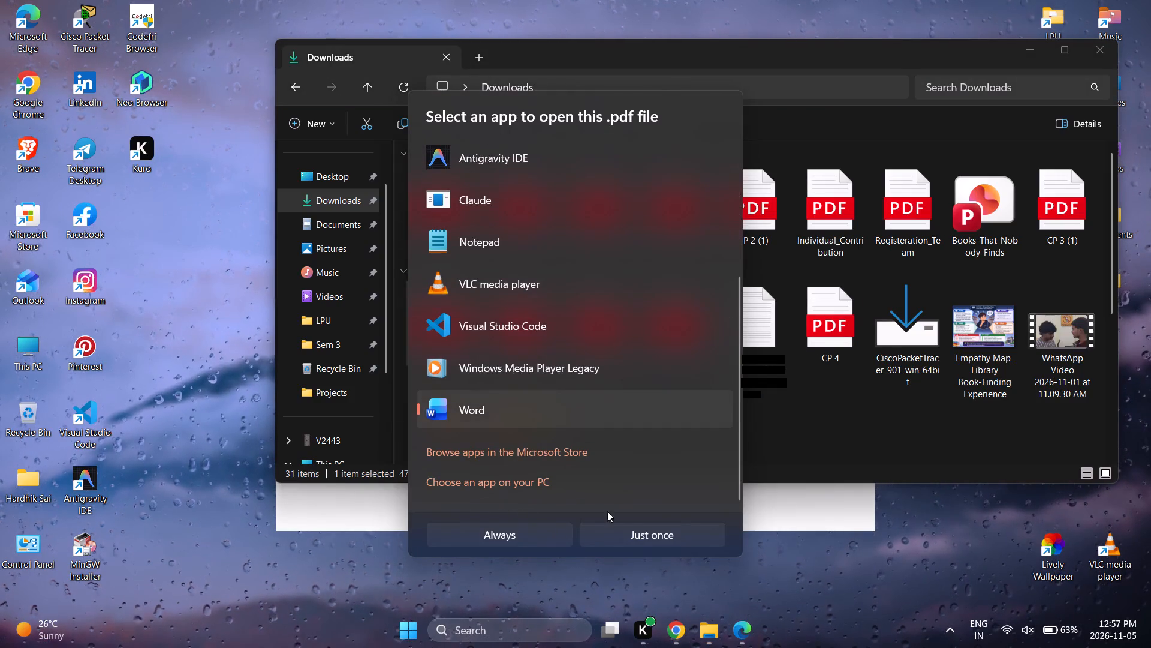
{"action": "left_click", "coordinate": [634, 533]}
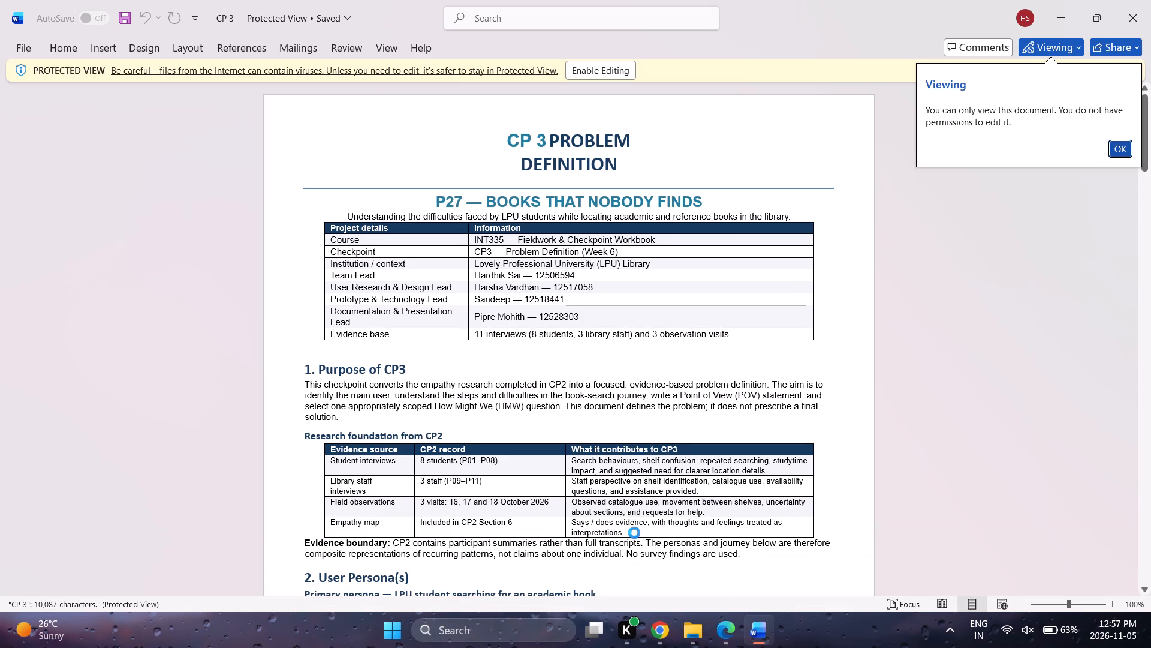
{"action": "left_click", "coordinate": [574, 76]}
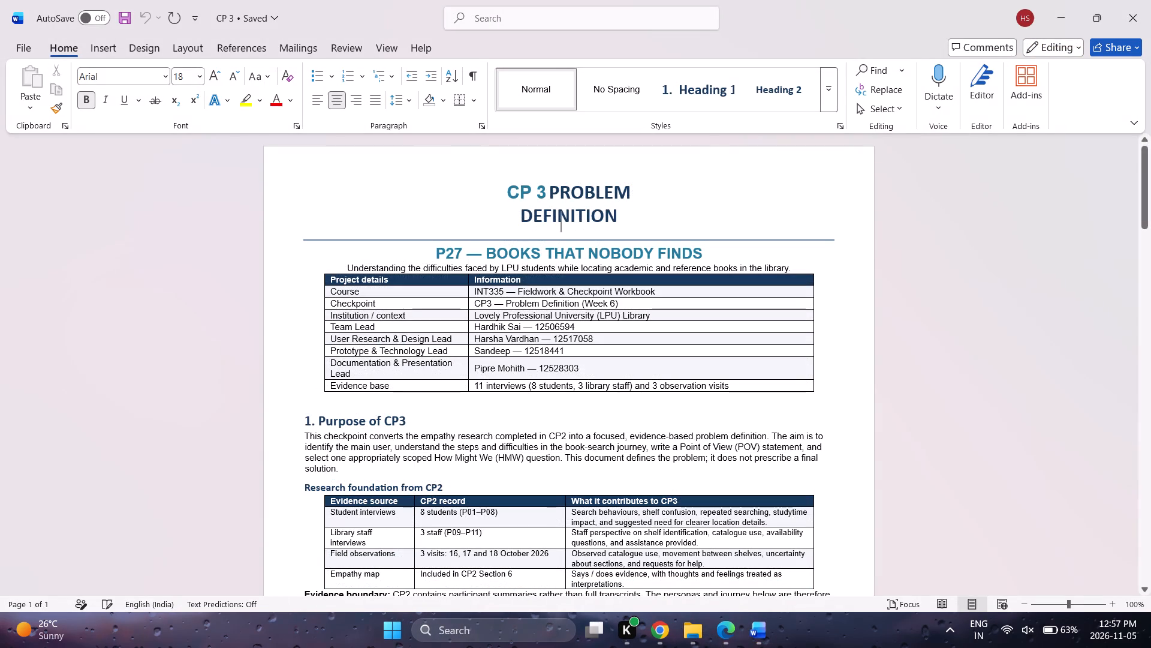
Change the project number in the "BOOKS THAT NOBODY FINDS" heading to P23.
{"action": "left_click", "coordinate": [460, 253]}
{"action": "key", "text": "BackSpace"}
{"action": "key", "text": "3"}
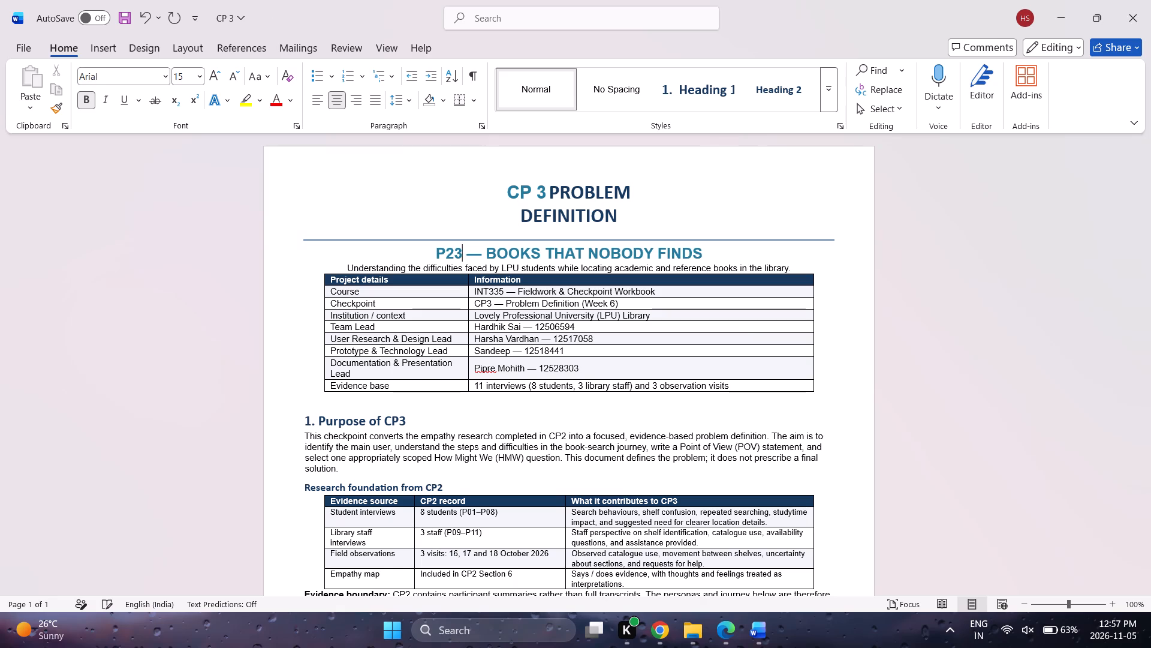
Insert a new row between the Documentation & Presentation Lead and Evidence base rows of the project table.
{"action": "left_click", "coordinate": [326, 348]}
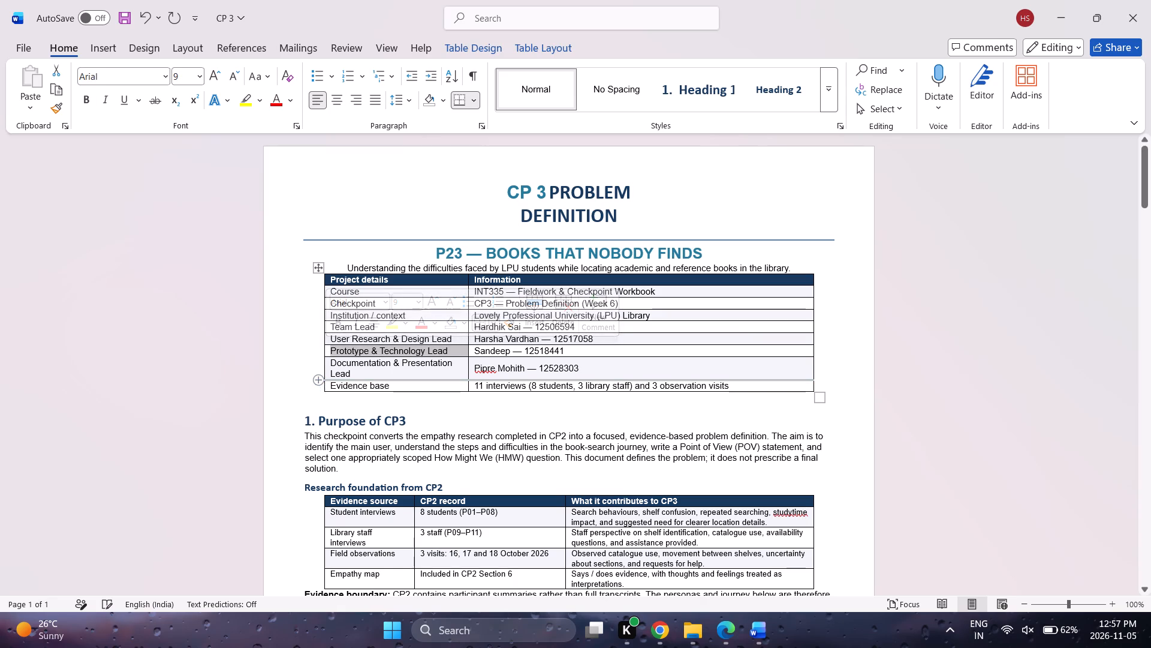
{"action": "left_click", "coordinate": [320, 380]}
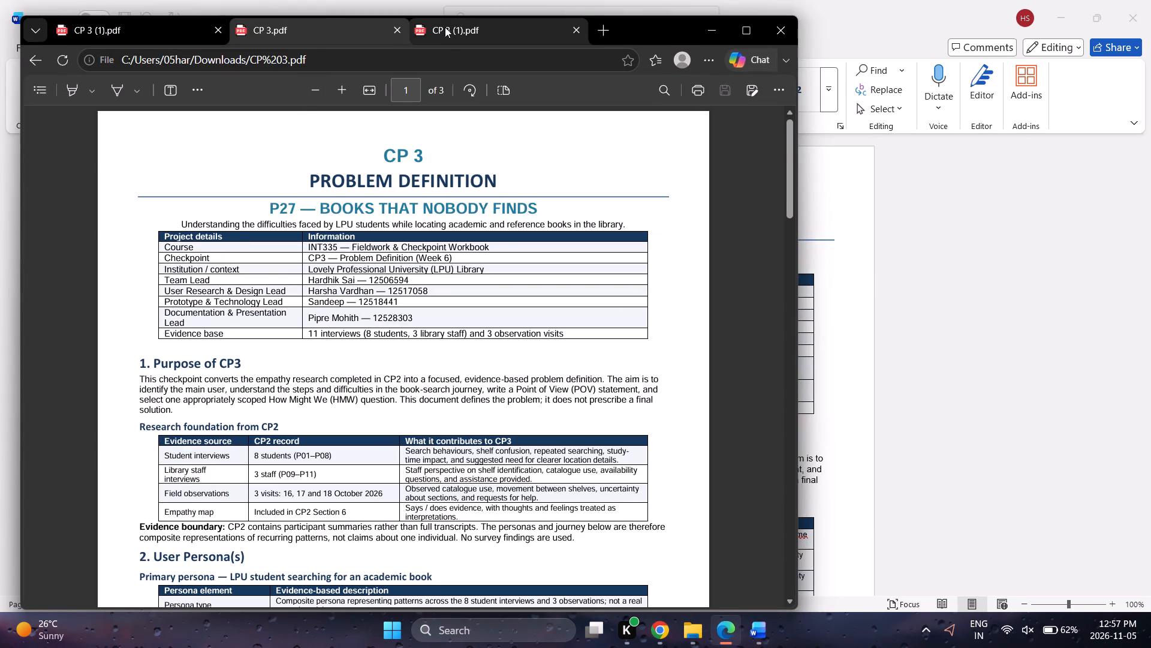
Copy the Prototype Testing & Quality Evaluation Lead row from CP 3 (1).pdf in Edge and paste it into the new project table row in Word.
{"action": "left_click", "coordinate": [445, 29]}
{"action": "scroll", "coordinate": [266, 256], "scroll_direction": "up", "scroll_amount": 5}
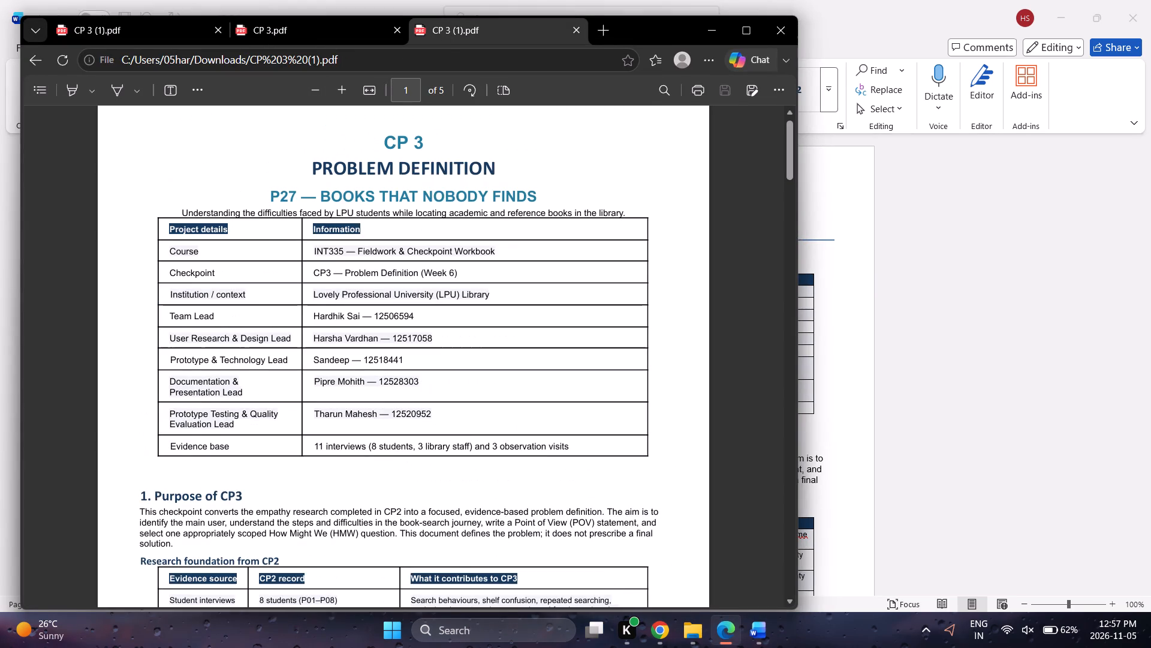
{"action": "left_click_drag", "start_coordinate": [171, 427], "coordinate": [417, 447]}
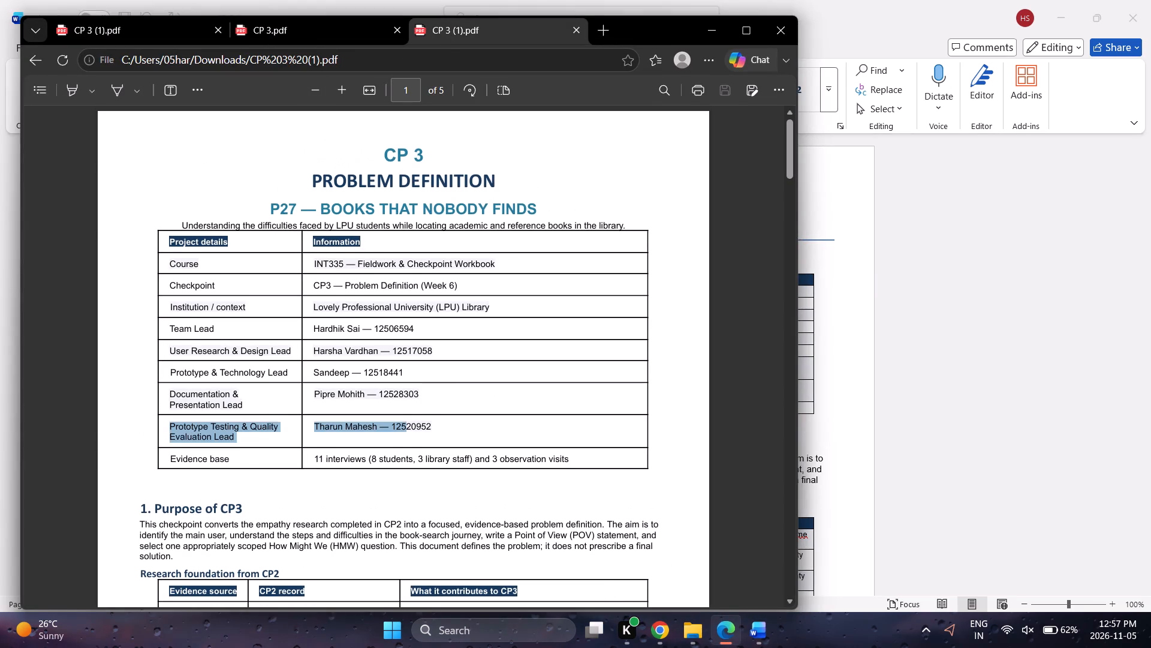
{"action": "left_click_drag", "start_coordinate": [417, 447], "coordinate": [445, 434]}
{"action": "key", "text": "ctrl+c"}
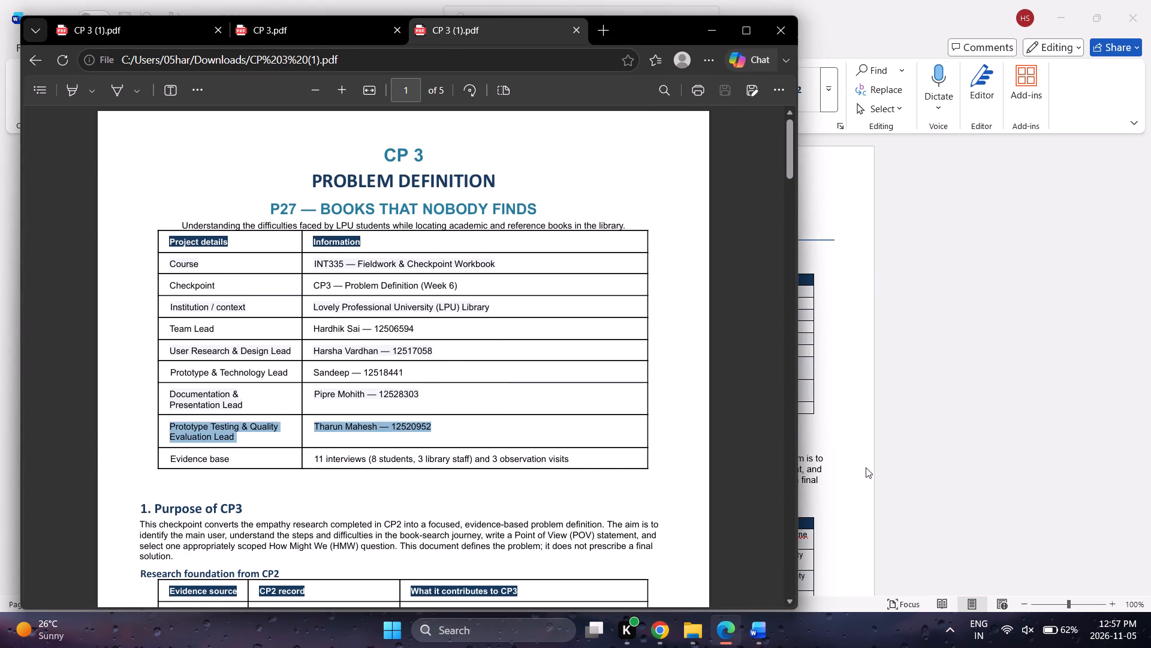
{"action": "left_click", "coordinate": [869, 466]}
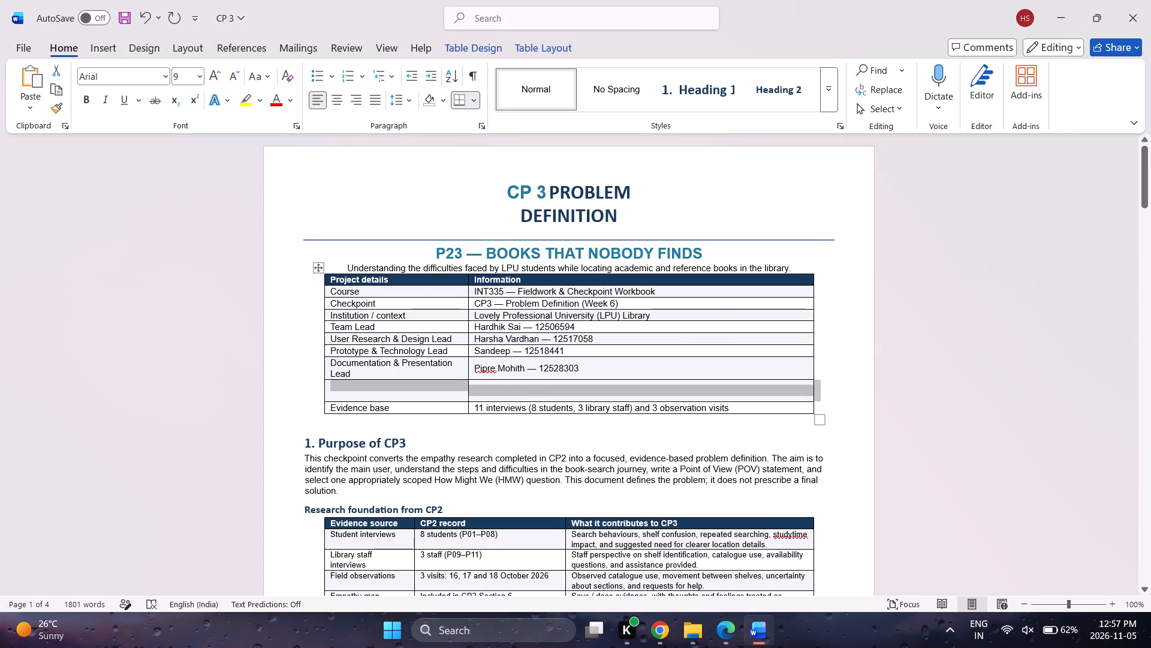
{"action": "left_click", "coordinate": [450, 393]}
{"action": "left_click_drag", "start_coordinate": [450, 393], "coordinate": [528, 386]}
{"action": "key", "text": "ctrl+v"}
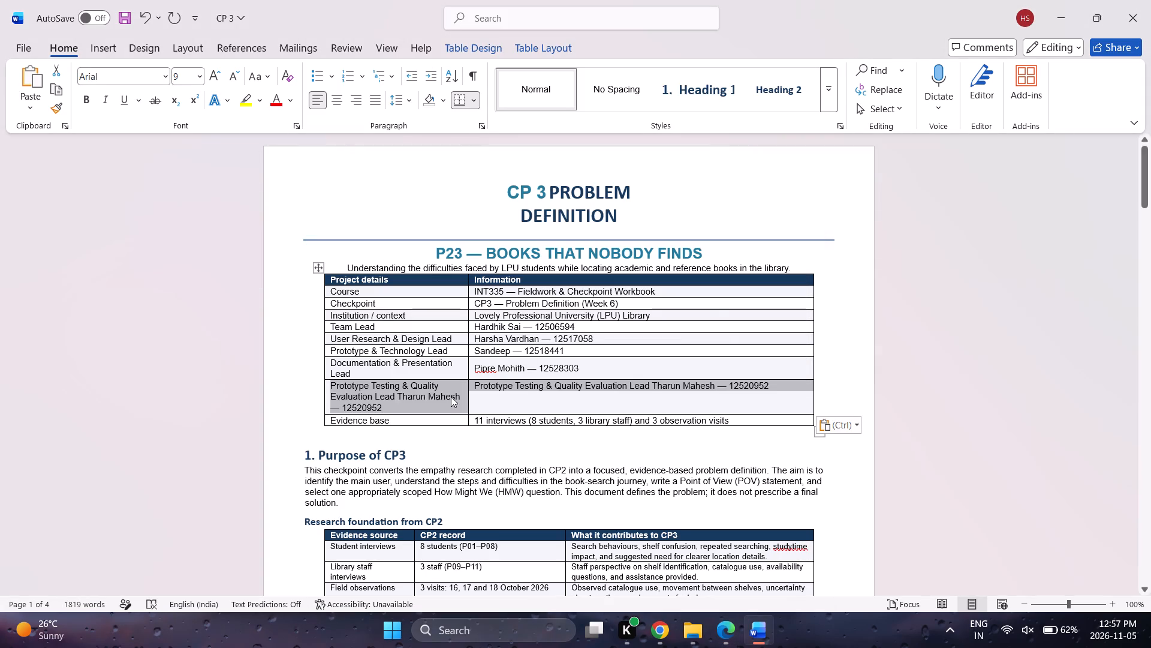
Trim the pasted row so the first cell holds only "Prototype Testing & Quality Evaluation Lead" and the second only the member's name and ID.
{"action": "key", "text": "alt+Tab"}
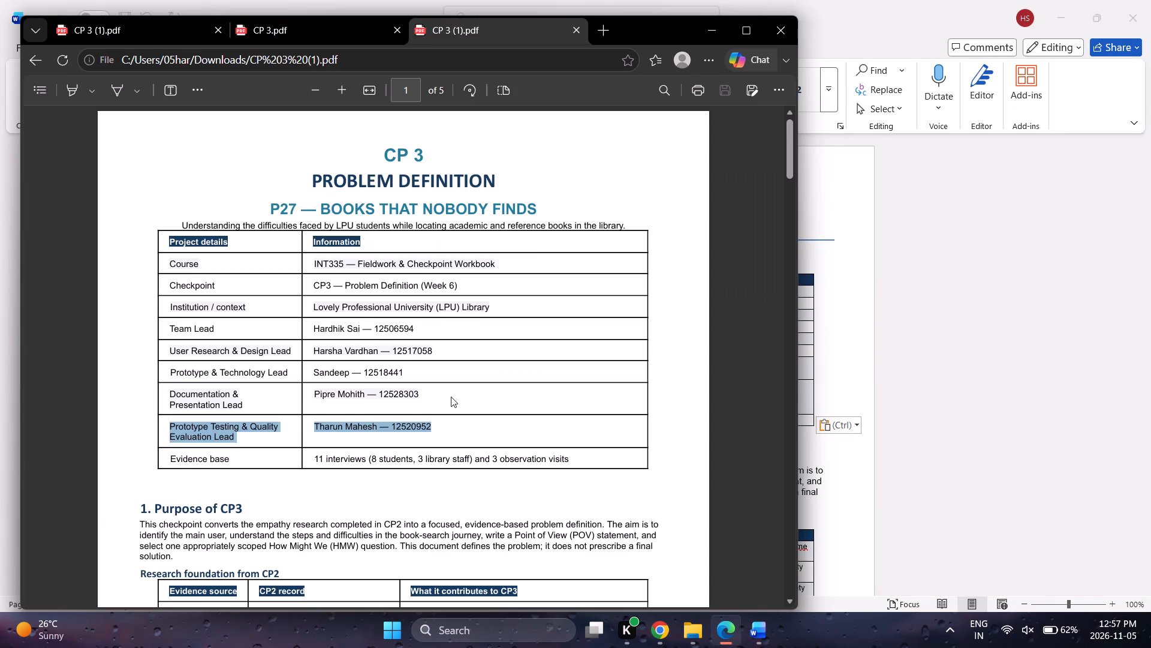
{"action": "key", "text": "alt+Tab"}
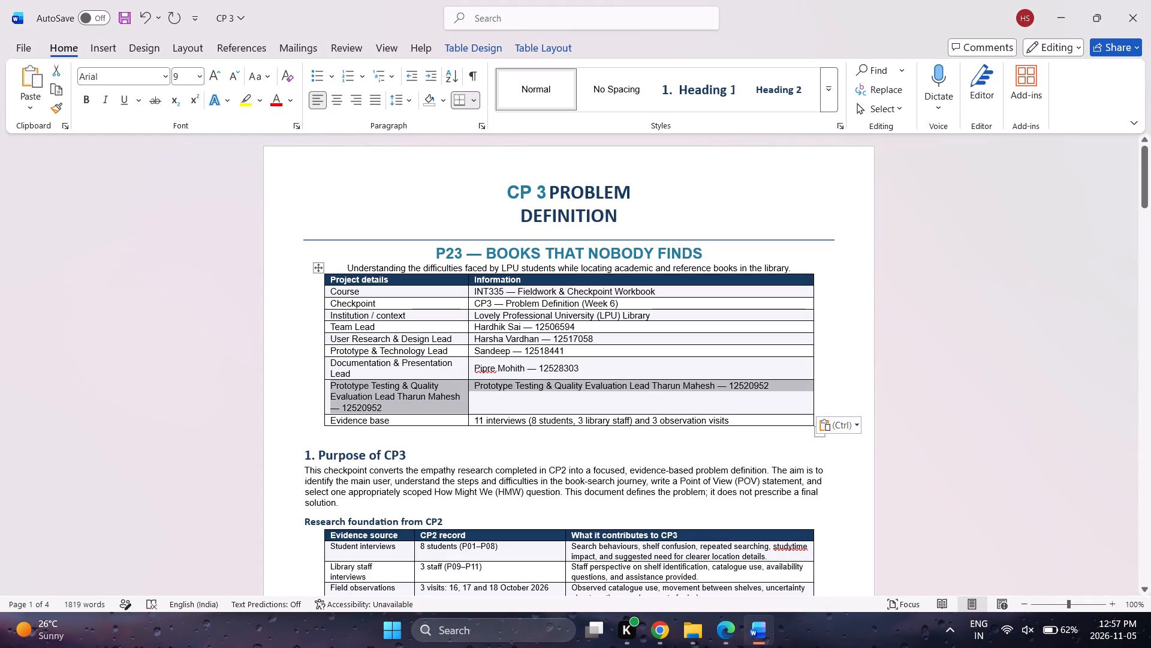
{"action": "left_click", "coordinate": [649, 386]}
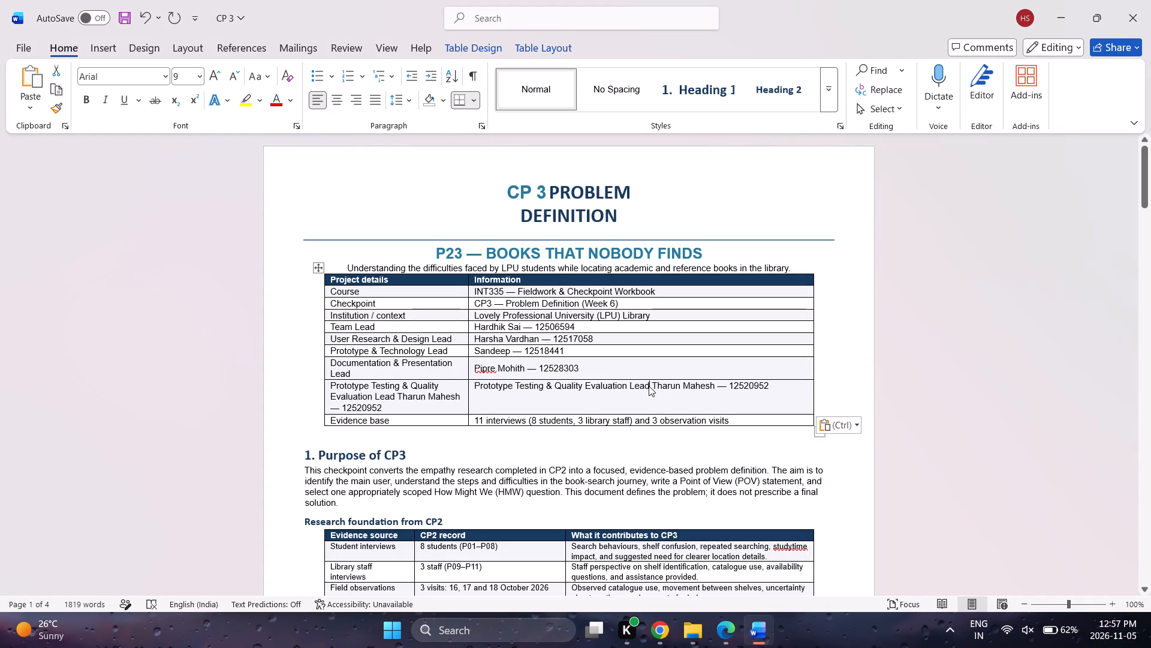
{"action": "left_click_drag", "start_coordinate": [649, 383], "coordinate": [472, 379]}
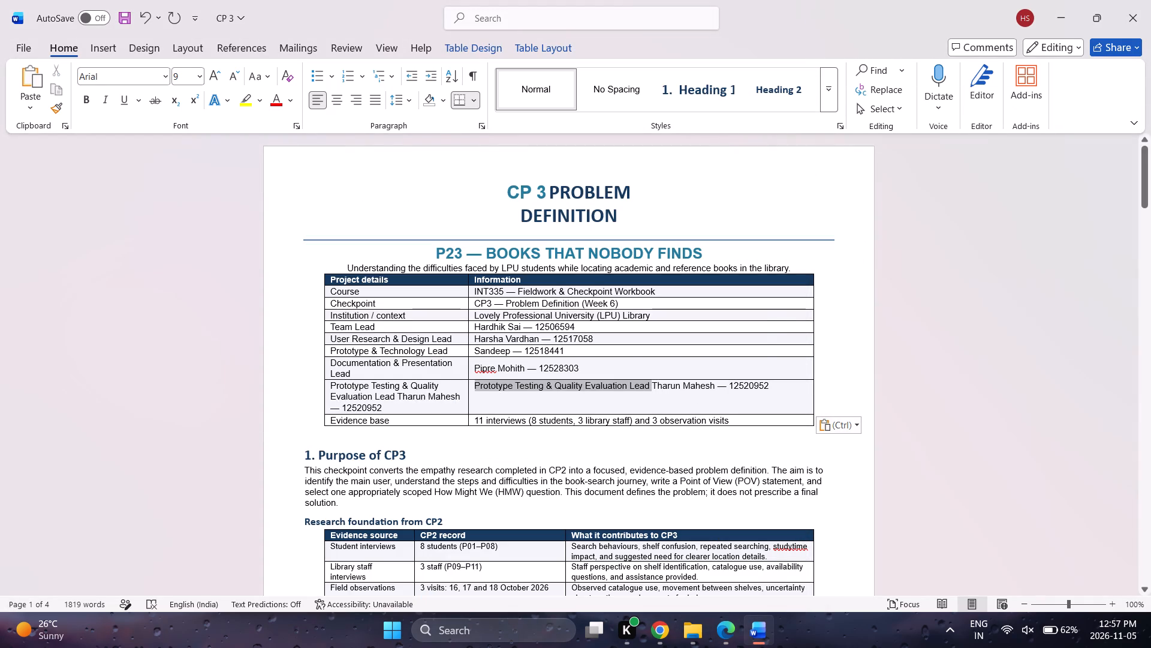
{"action": "left_click_drag", "start_coordinate": [472, 379], "coordinate": [474, 379]}
{"action": "key", "text": "BackSpace"}
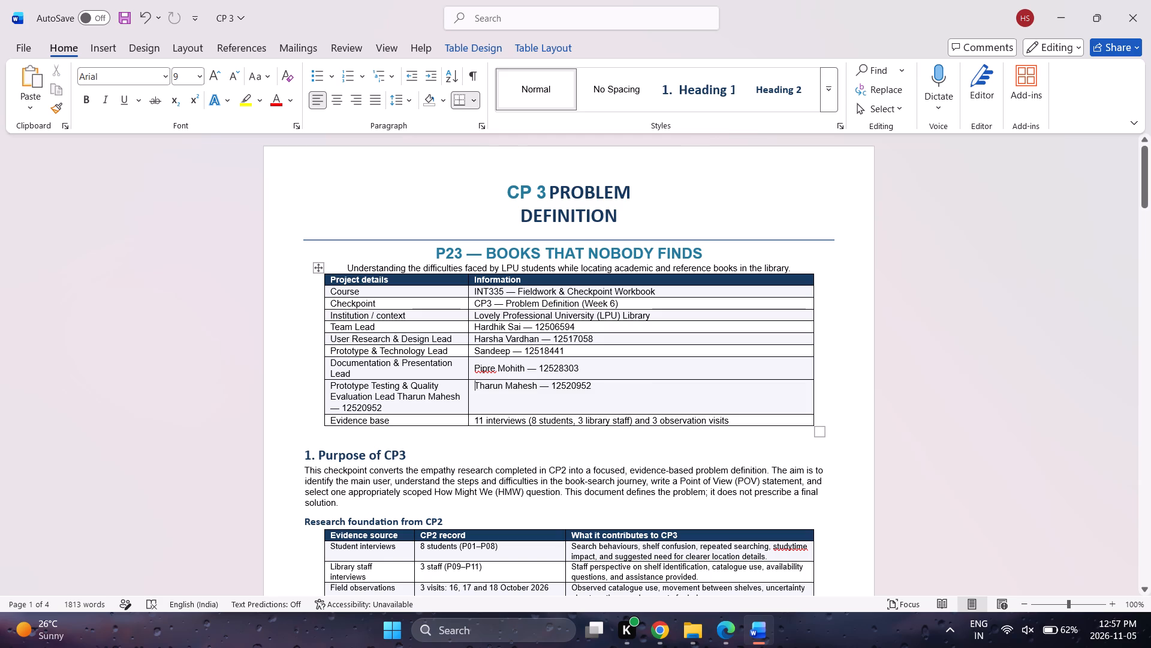
{"action": "left_click_drag", "start_coordinate": [397, 398], "coordinate": [397, 404]}
{"action": "key", "text": "BackSpace"}
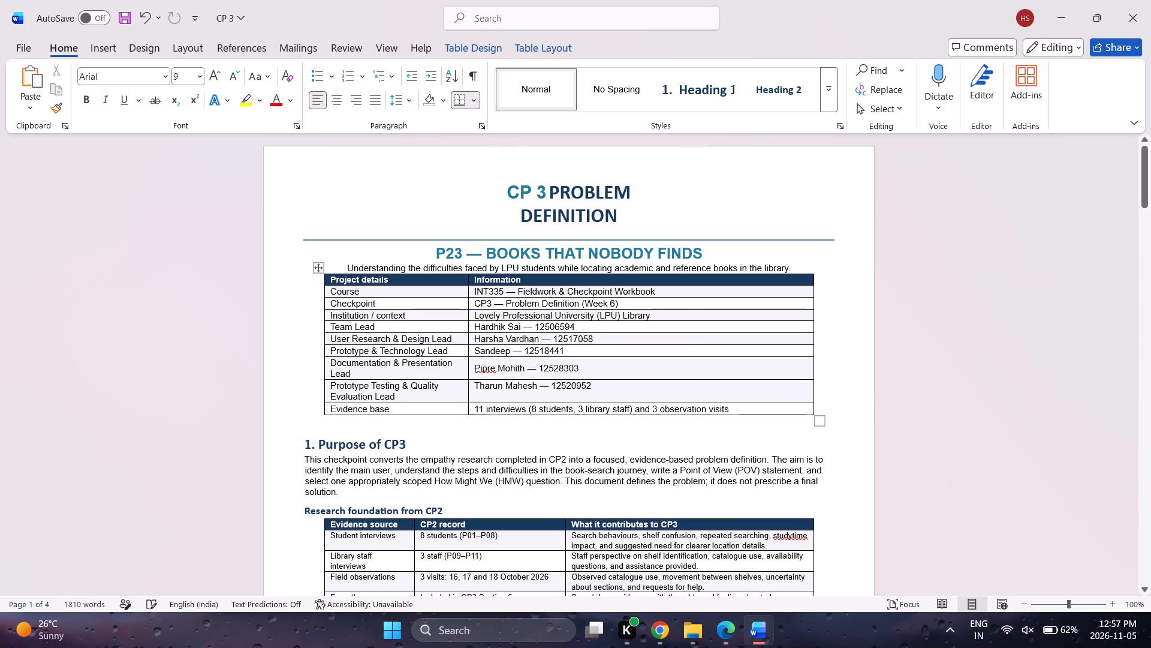
Insert two blank lines before the "Secondary user — Library staff member assisting with book searches" heading to push it onto page 2.
{"action": "scroll", "coordinate": [613, 370], "scroll_direction": "down", "scroll_amount": 2}
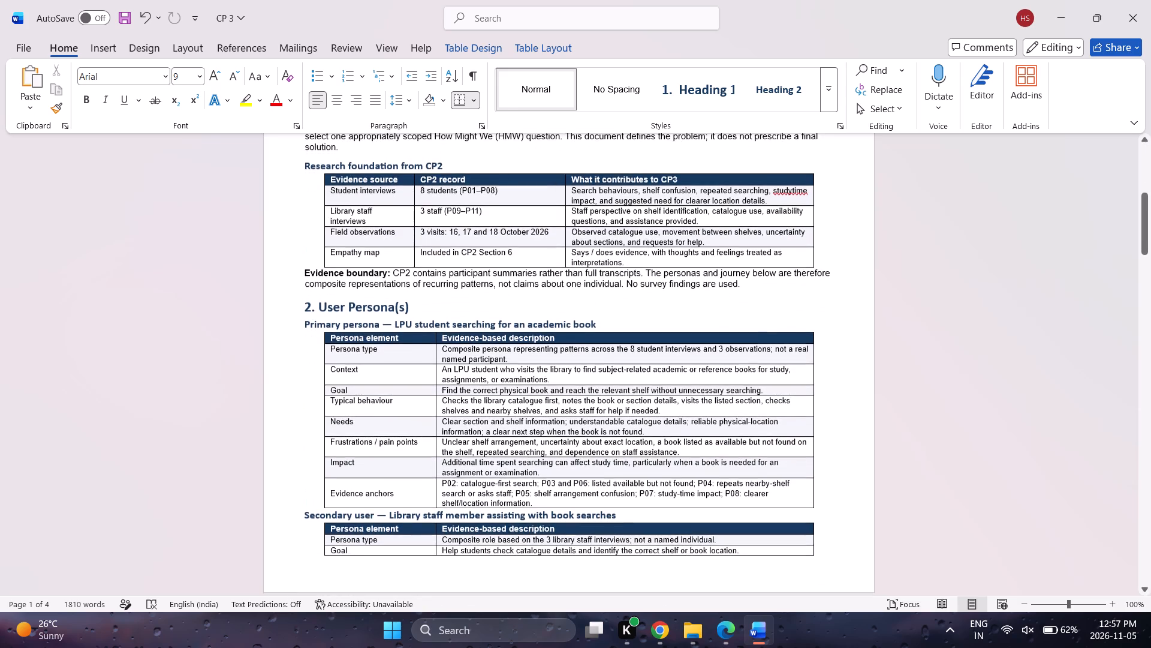
{"action": "scroll", "coordinate": [613, 370], "scroll_direction": "down", "scroll_amount": 1}
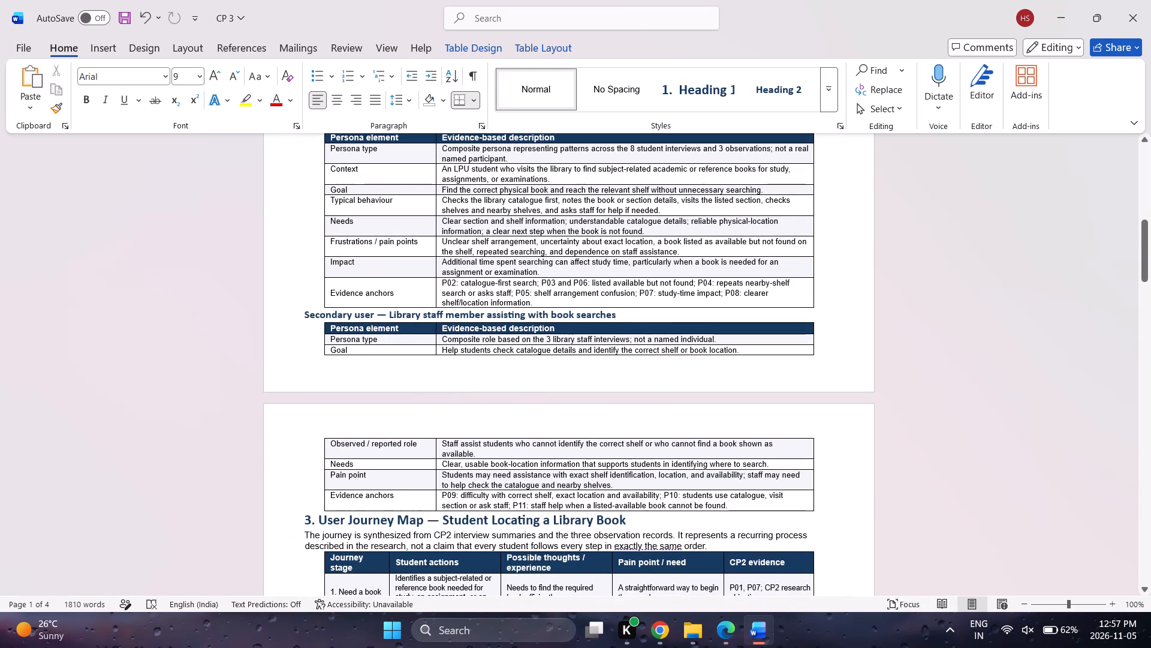
{"action": "left_click", "coordinate": [303, 313]}
{"action": "key", "text": "Return"}
{"action": "key", "text": "Return"}
Try to pull the bold "LPU students who use the library" statement up beneath the POV structure line, removing its left indent.
{"action": "scroll", "coordinate": [453, 267], "scroll_direction": "down", "scroll_amount": 2}
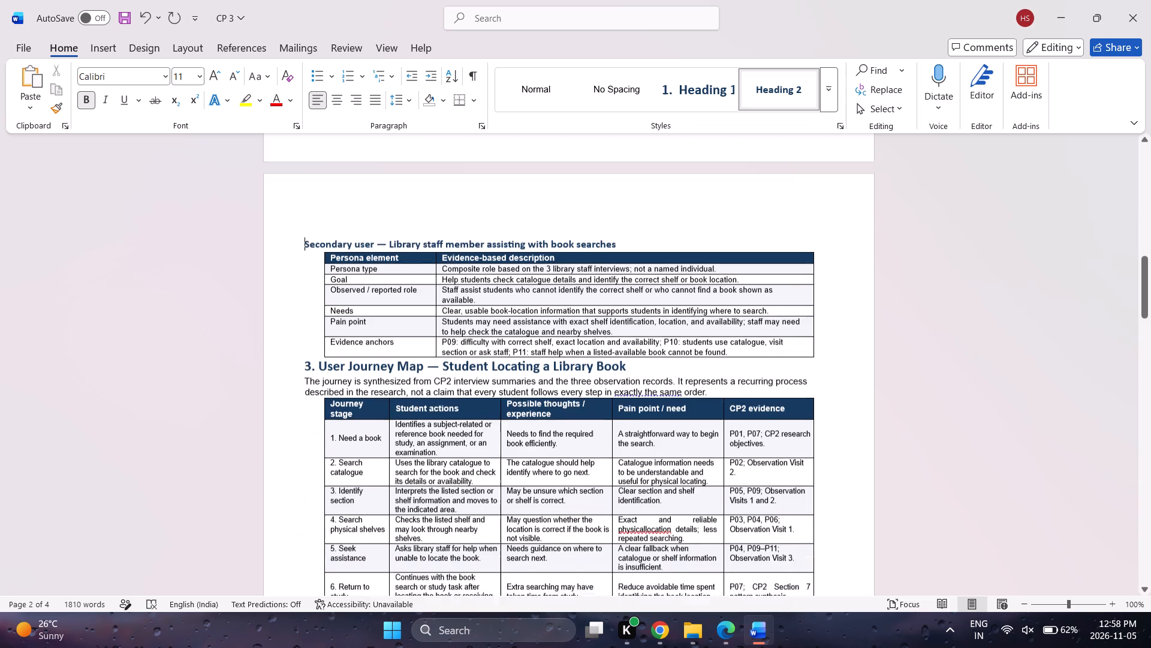
{"action": "scroll", "coordinate": [453, 267], "scroll_direction": "down", "scroll_amount": 1}
{"action": "right_click", "coordinate": [453, 267]}
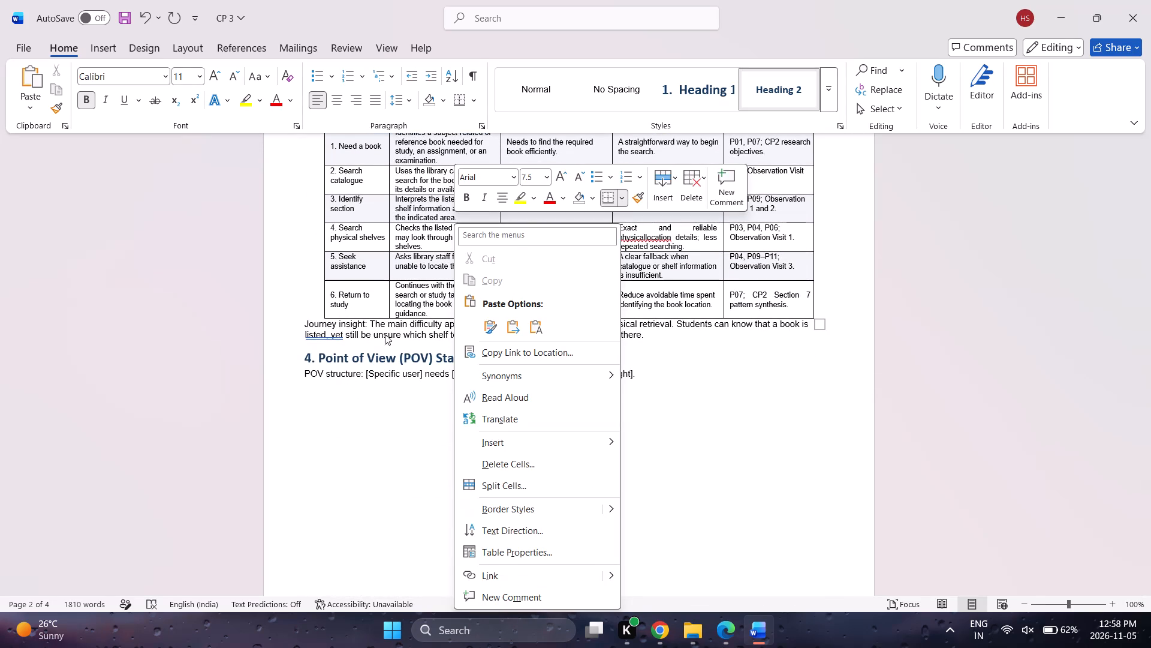
{"action": "left_click", "coordinate": [352, 459]}
{"action": "scroll", "coordinate": [352, 459], "scroll_direction": "down", "scroll_amount": 5}
{"action": "scroll", "coordinate": [352, 459], "scroll_direction": "up", "scroll_amount": 2}
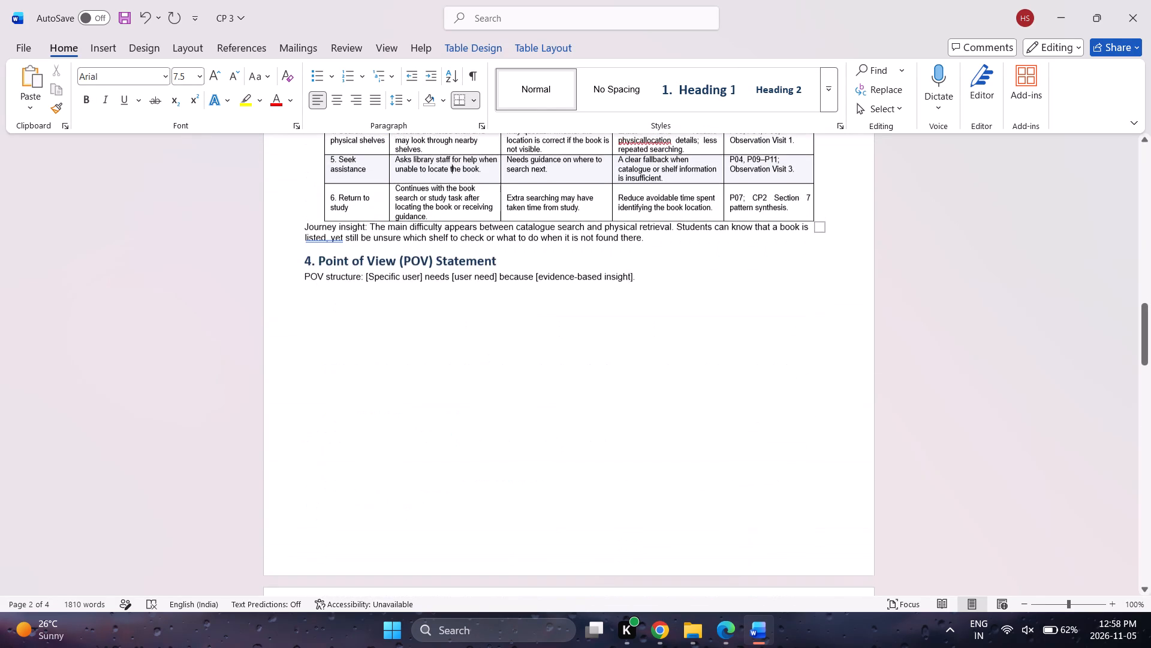
{"action": "left_click", "coordinate": [346, 559]}
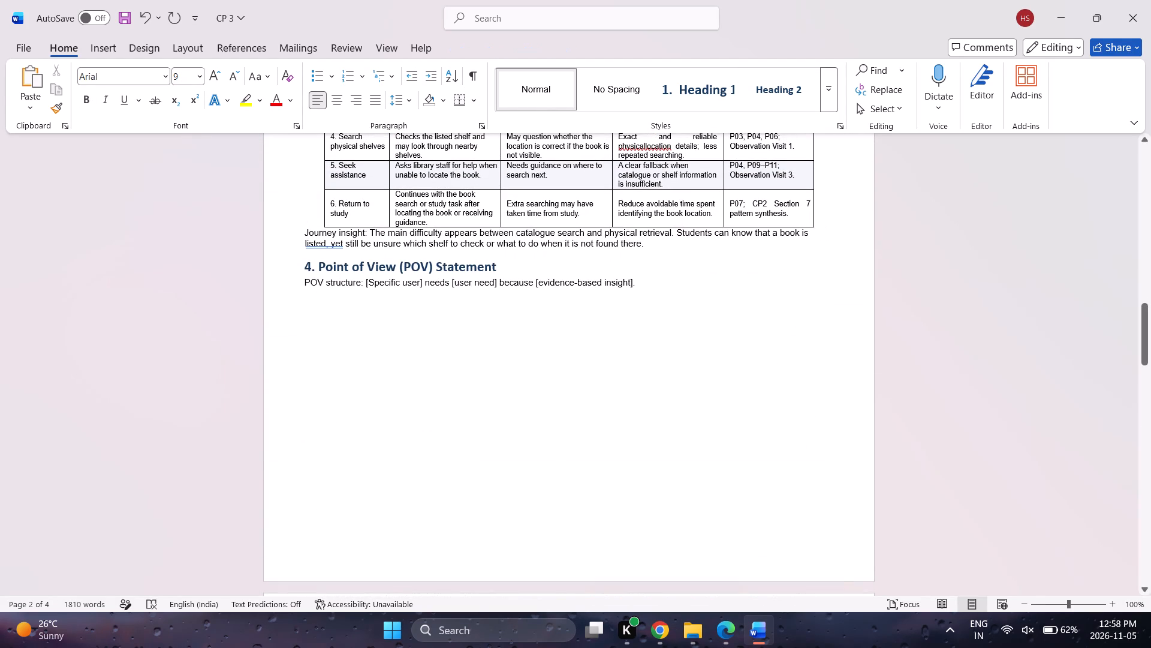
{"action": "left_click", "coordinate": [336, 506]}
{"action": "scroll", "coordinate": [336, 506], "scroll_direction": "down", "scroll_amount": 4}
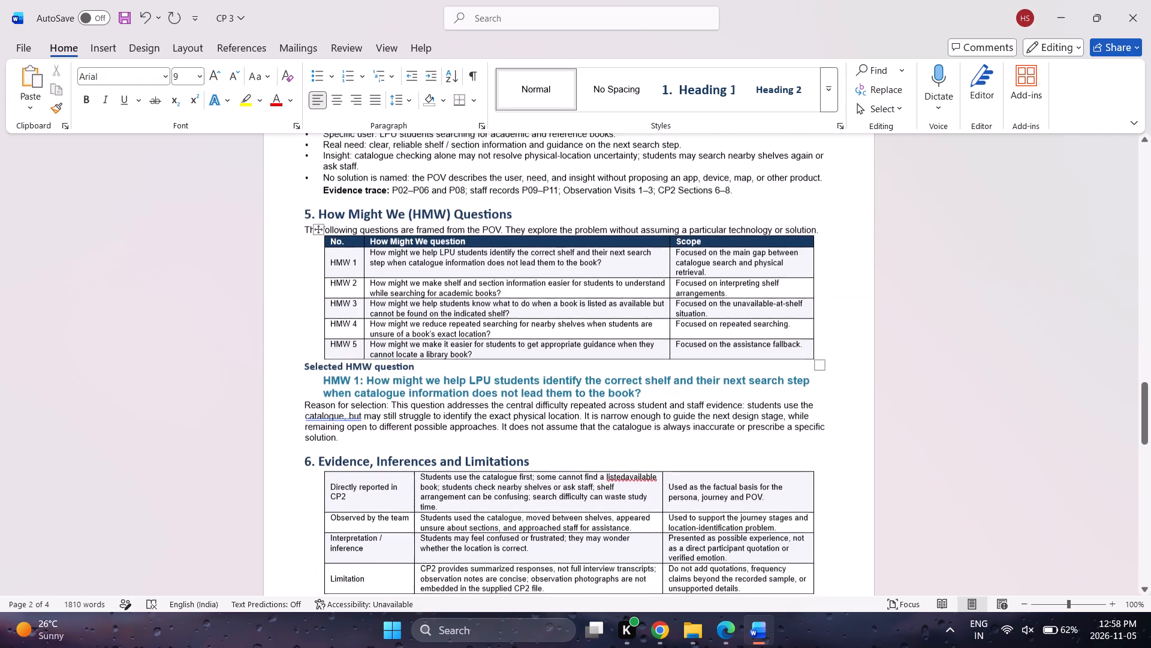
{"action": "scroll", "coordinate": [343, 341], "scroll_direction": "up", "scroll_amount": 2}
{"action": "scroll", "coordinate": [343, 341], "scroll_direction": "down", "scroll_amount": 1}
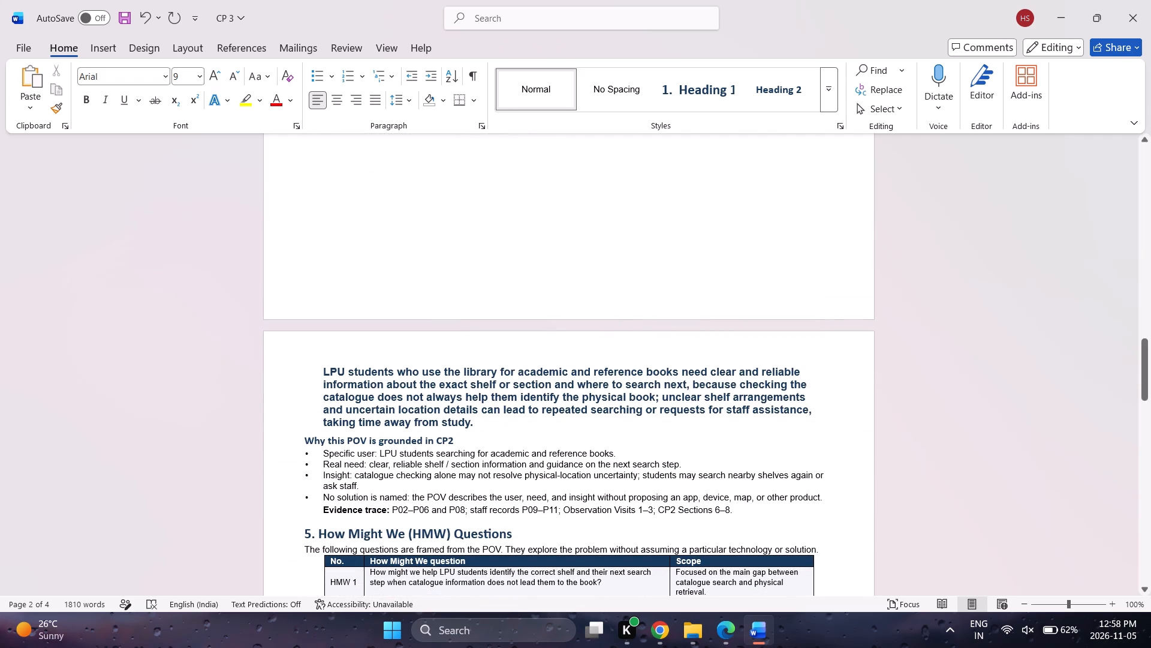
{"action": "left_click", "coordinate": [323, 373]}
{"action": "key", "text": "BackSpace"}
{"action": "key", "text": "BackSpace"}
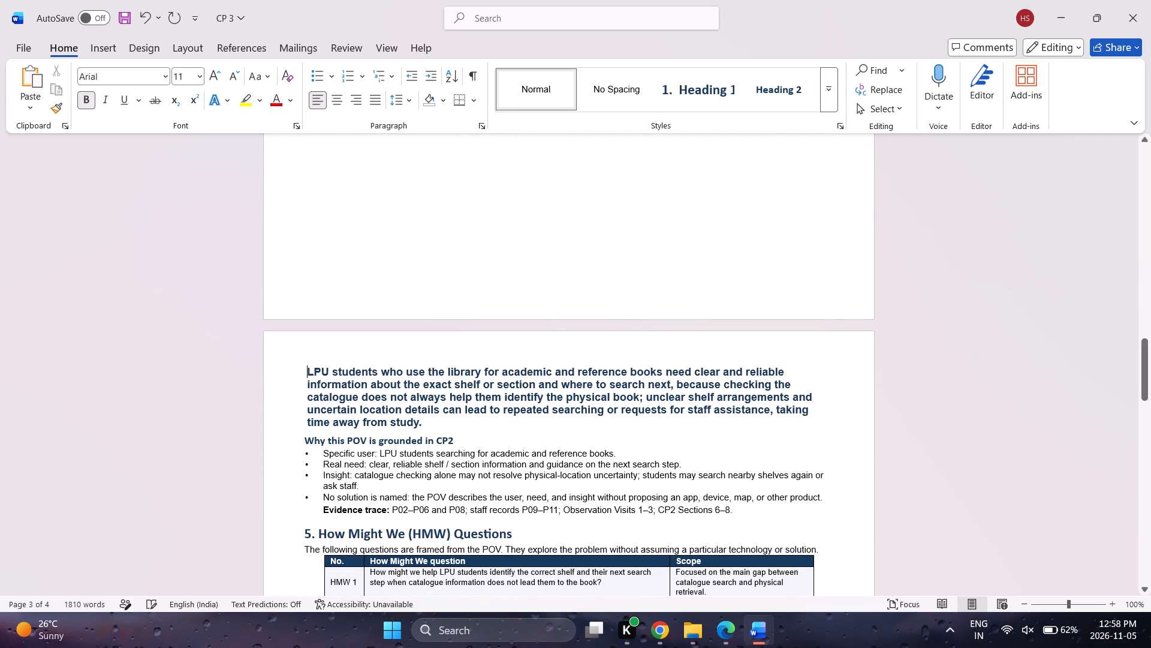
{"action": "key", "text": "BackSpace"}
{"action": "key", "text": "BackSpace"}
{"action": "key", "text": "BackSpace"}
{"action": "key", "text": "BackSpace"}
{"action": "key", "text": "BackSpace"}
{"action": "key", "text": "BackSpace"}
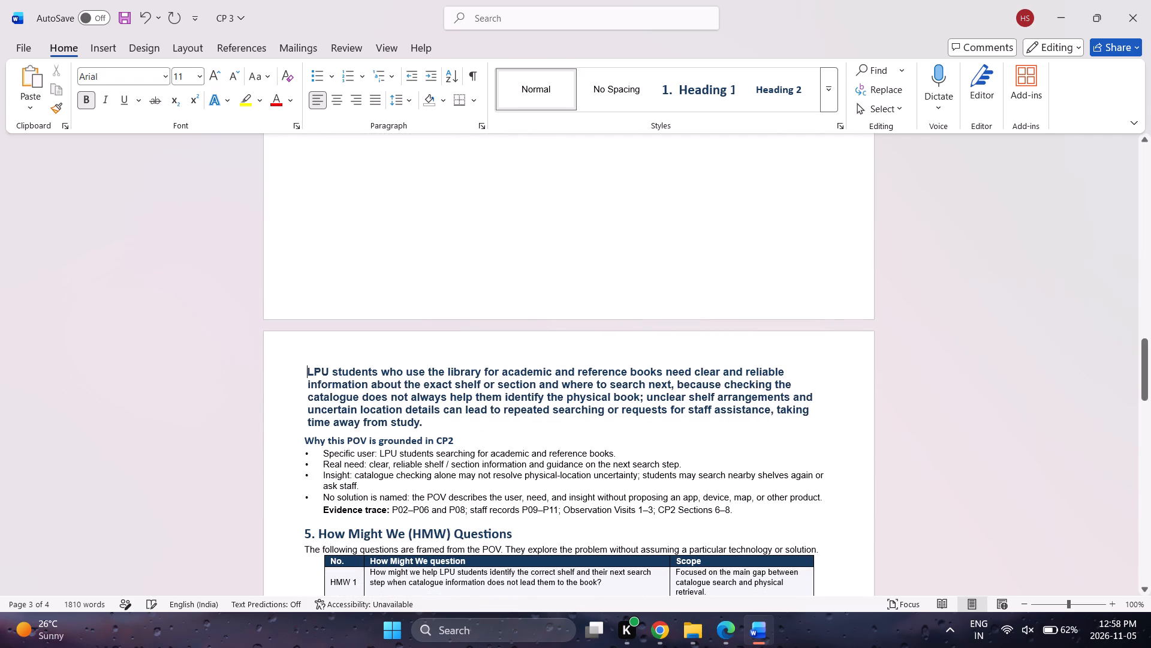
{"action": "key", "text": "BackSpace"}
{"action": "key", "text": "BackSpace"}
{"action": "key", "text": "BackSpace"}
{"action": "key", "text": "BackSpace"}
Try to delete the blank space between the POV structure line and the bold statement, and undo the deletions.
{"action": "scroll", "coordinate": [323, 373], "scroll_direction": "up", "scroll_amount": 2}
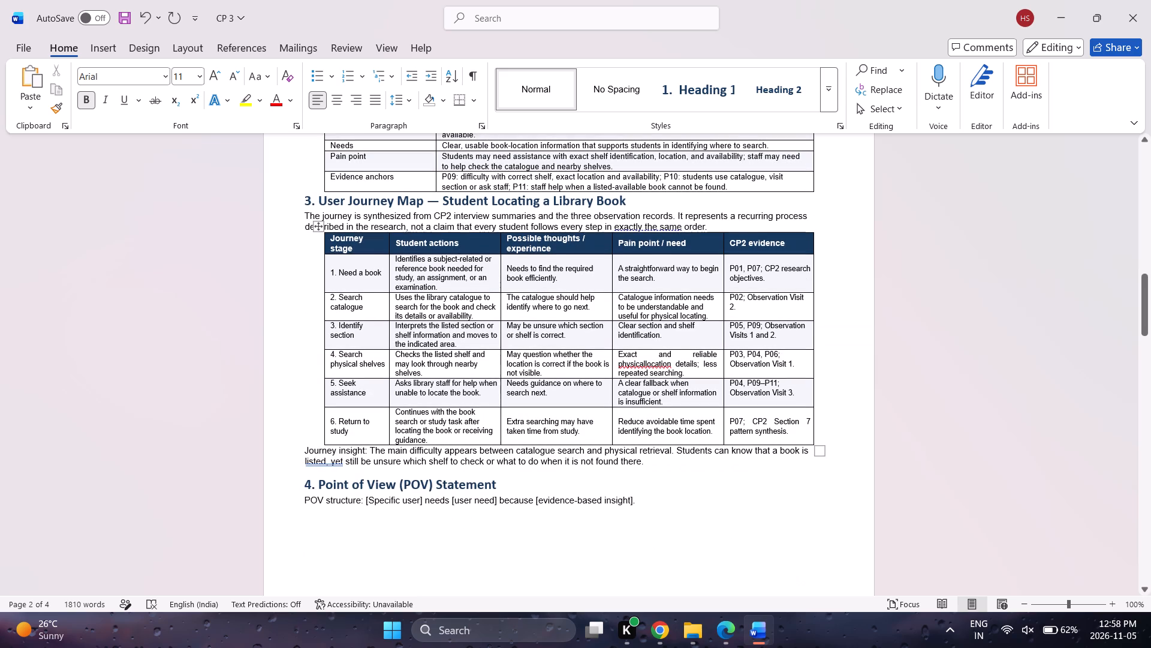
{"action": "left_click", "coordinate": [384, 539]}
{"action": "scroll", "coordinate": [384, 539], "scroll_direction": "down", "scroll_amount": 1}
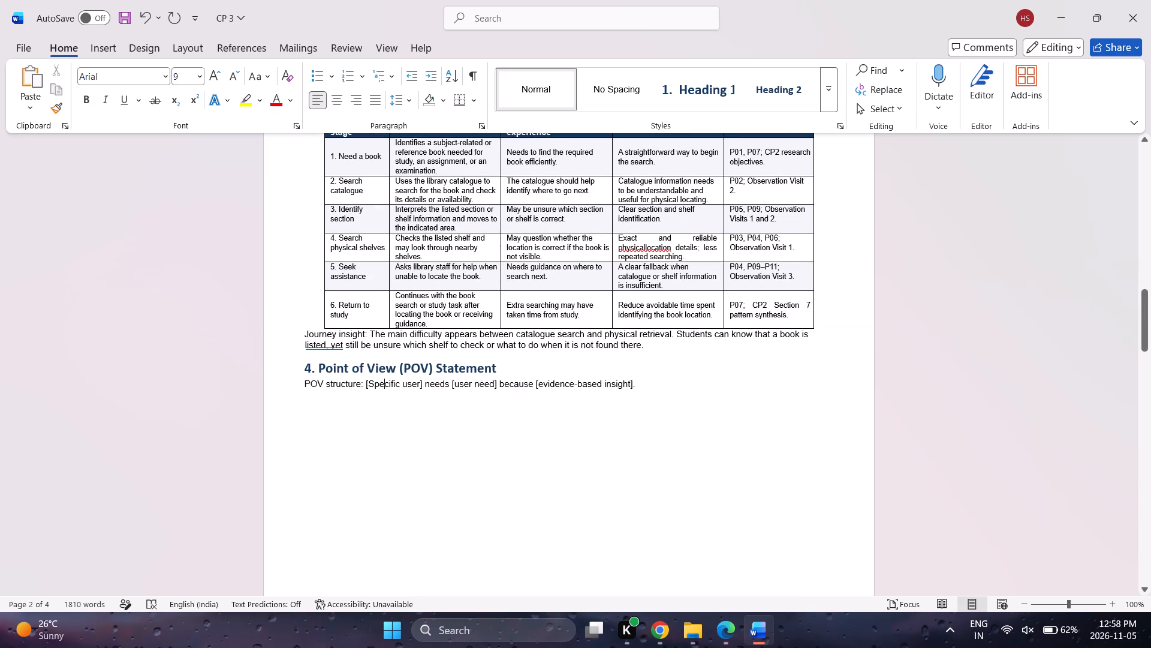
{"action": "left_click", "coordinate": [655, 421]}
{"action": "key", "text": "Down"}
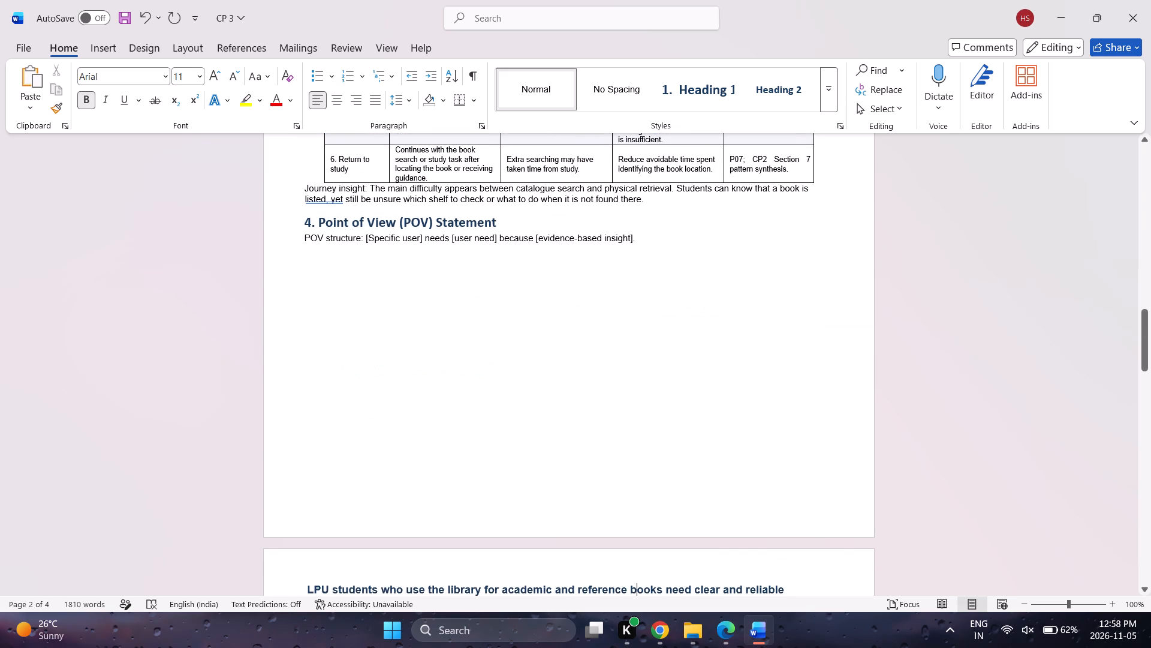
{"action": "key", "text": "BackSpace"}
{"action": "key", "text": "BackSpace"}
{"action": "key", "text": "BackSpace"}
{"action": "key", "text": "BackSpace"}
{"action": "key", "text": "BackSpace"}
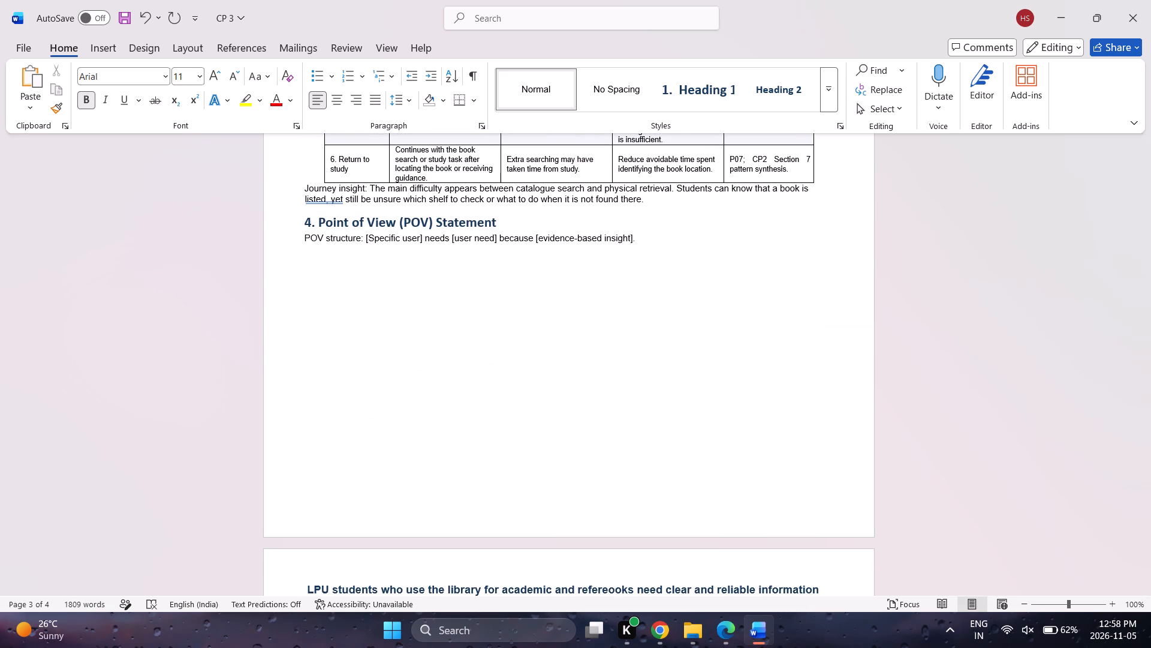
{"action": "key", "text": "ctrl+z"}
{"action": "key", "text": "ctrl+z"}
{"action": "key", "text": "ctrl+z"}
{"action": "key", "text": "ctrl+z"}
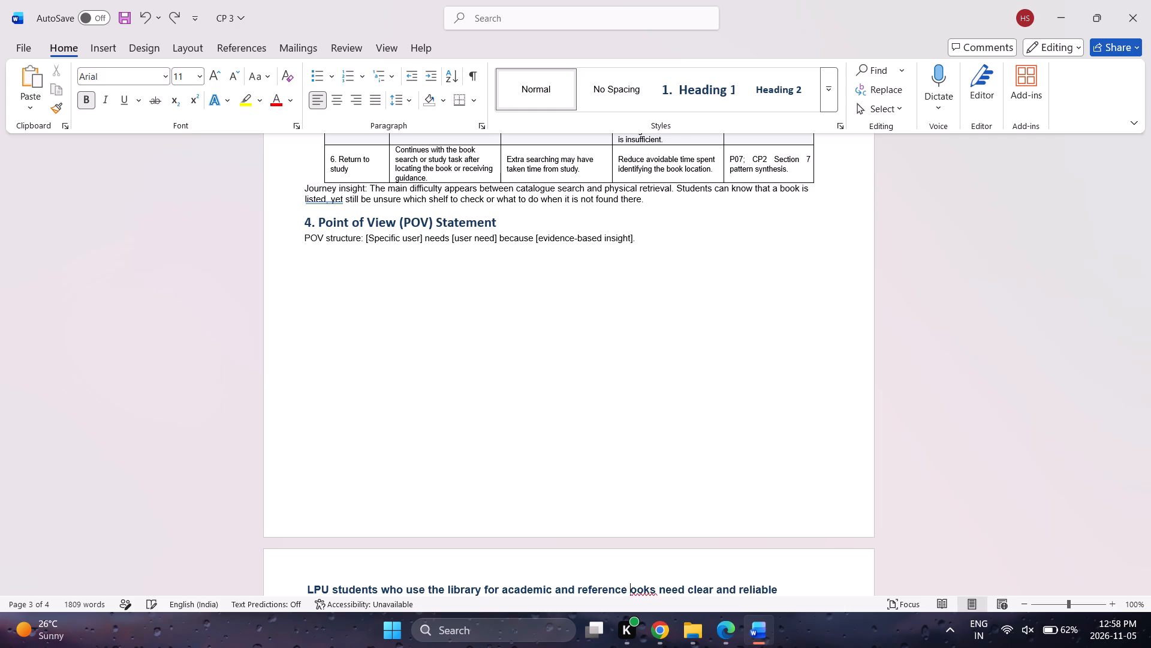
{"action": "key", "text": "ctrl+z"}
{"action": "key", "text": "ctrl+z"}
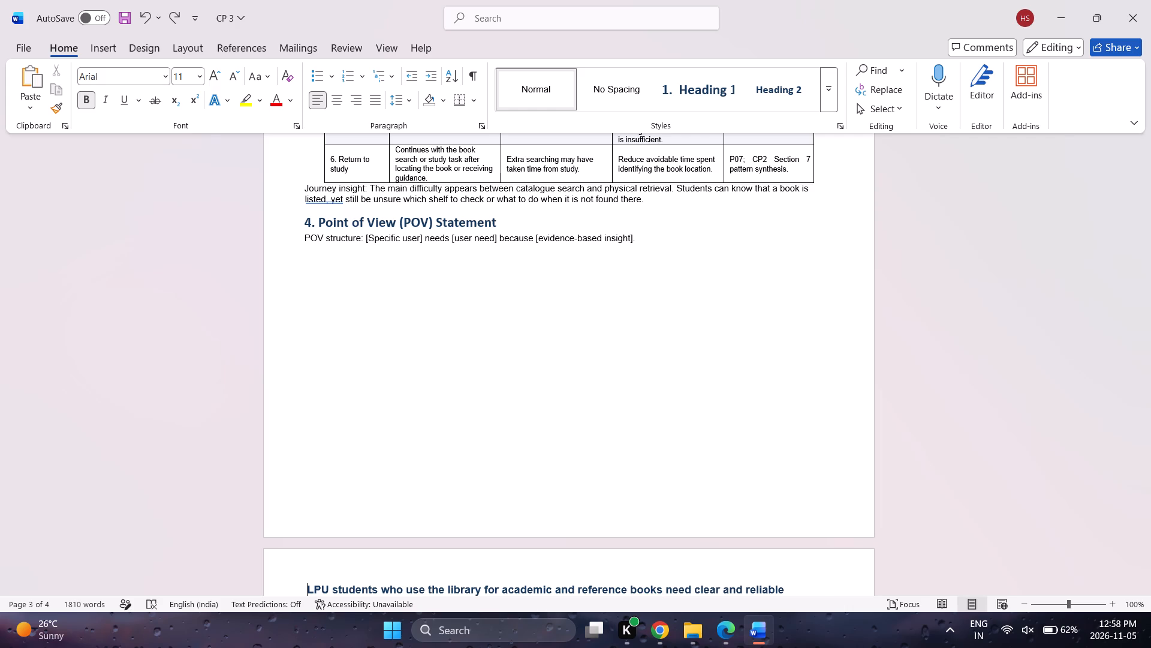
Examine the blank space below the POV structure line and compare the section's layout with CP 3.pdf in Edge.
{"action": "left_click", "coordinate": [667, 279]}
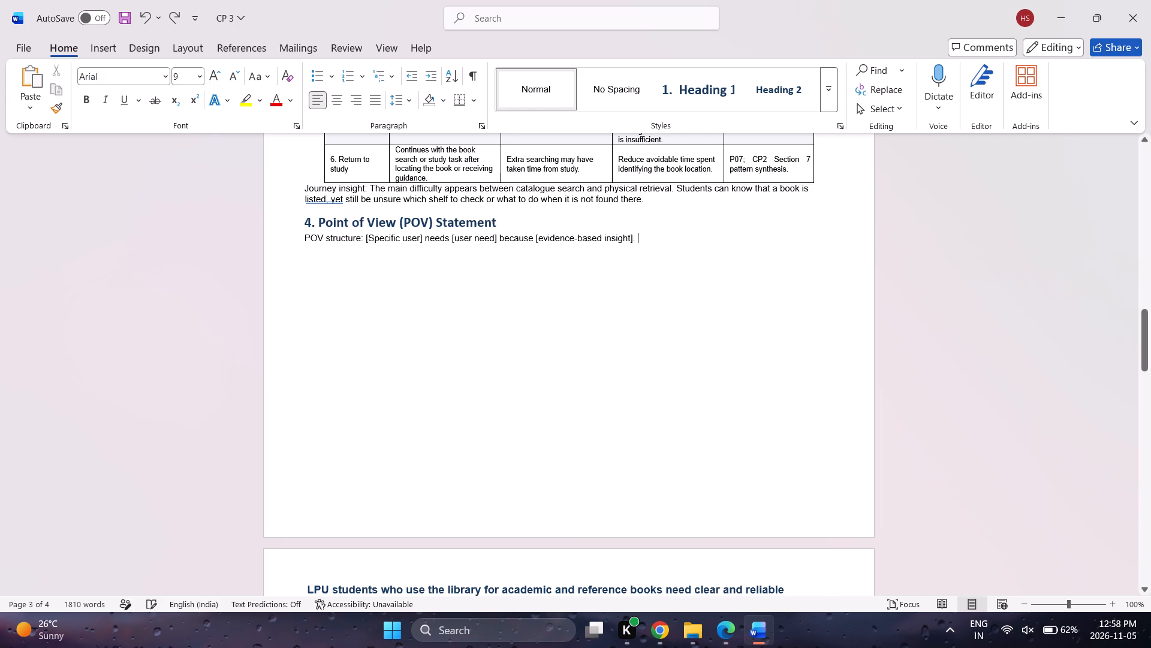
{"action": "left_click_drag", "start_coordinate": [320, 258], "coordinate": [433, 422]}
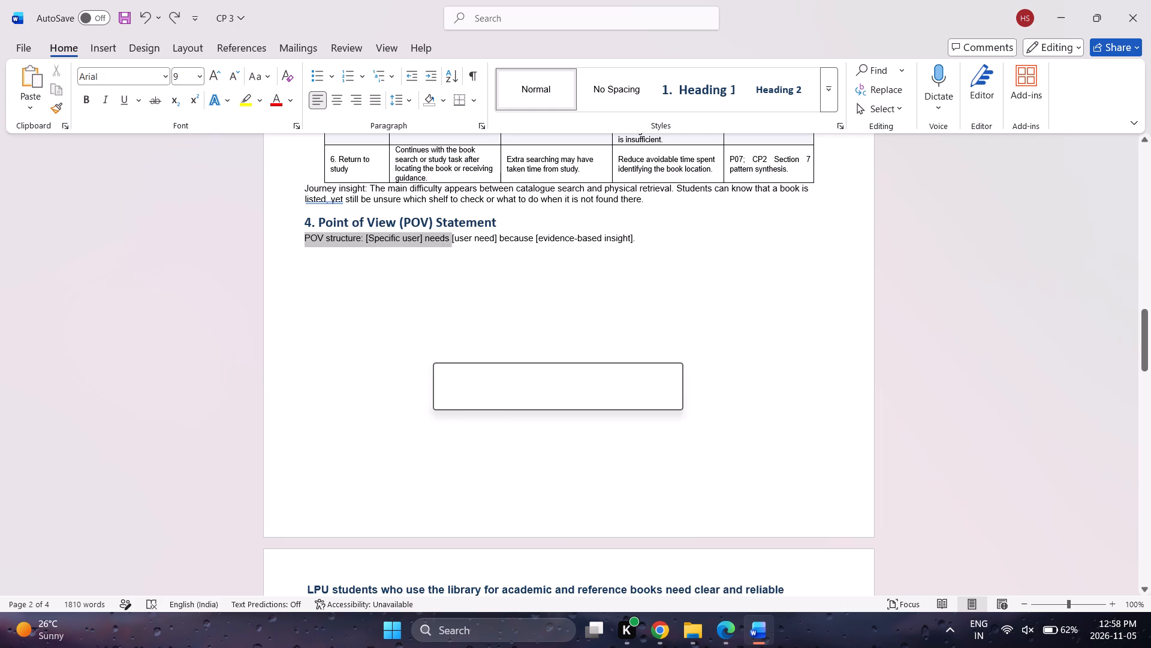
{"action": "left_click", "coordinate": [433, 422]}
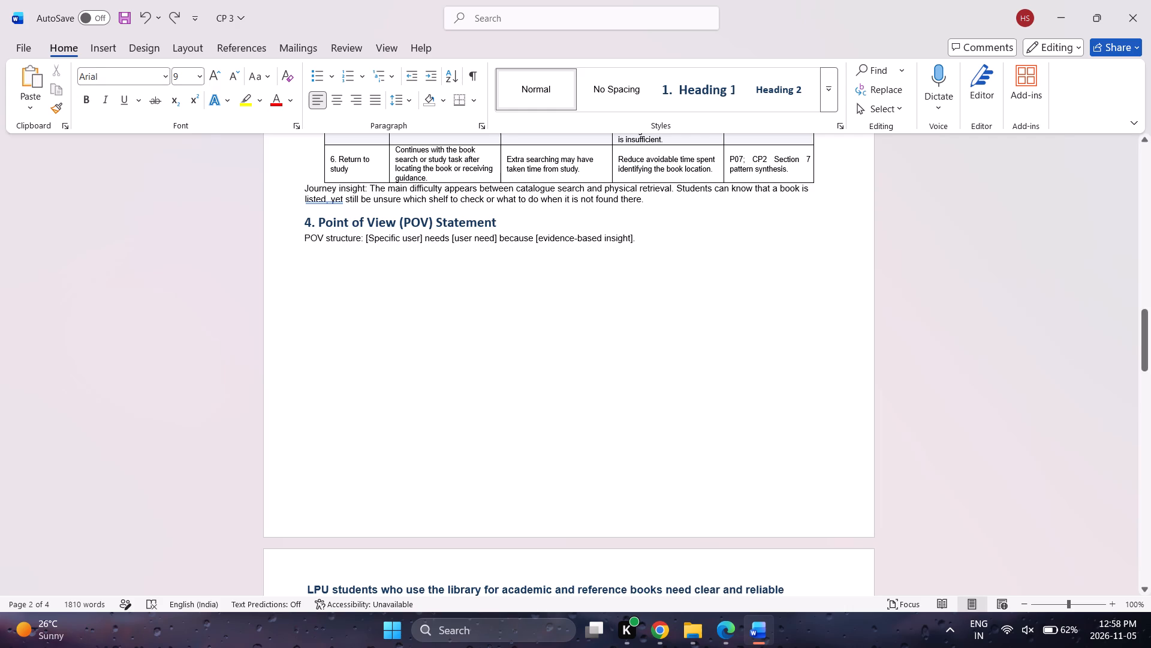
{"action": "scroll", "coordinate": [436, 293], "scroll_direction": "down", "scroll_amount": 1}
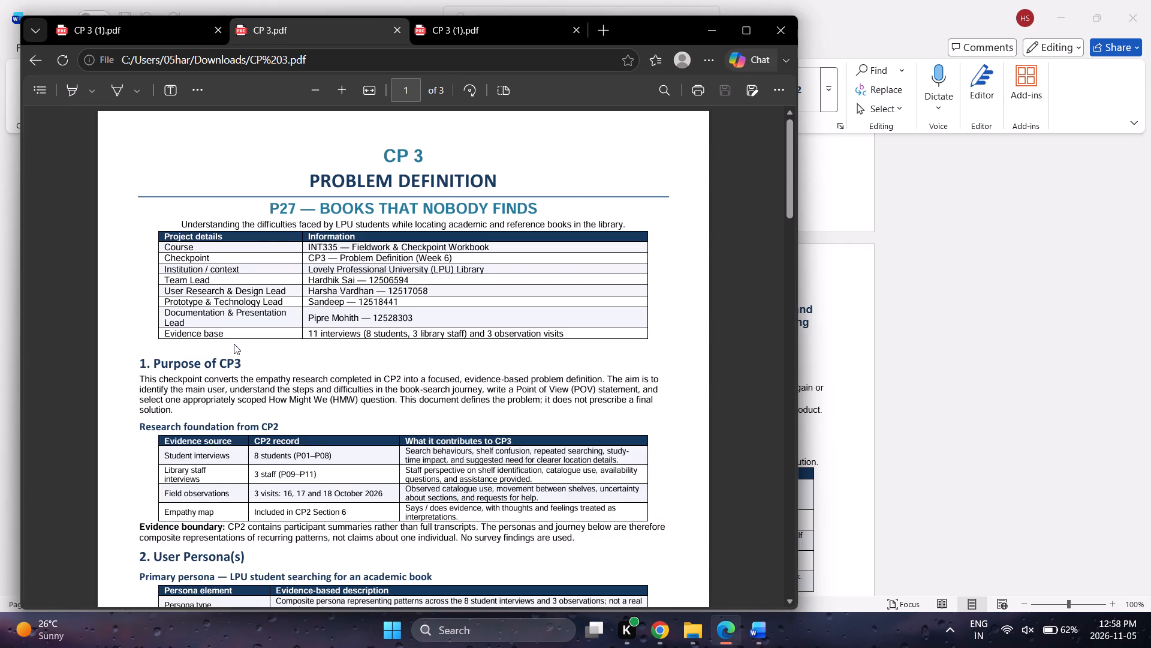
{"action": "scroll", "coordinate": [234, 344], "scroll_direction": "down", "scroll_amount": 8}
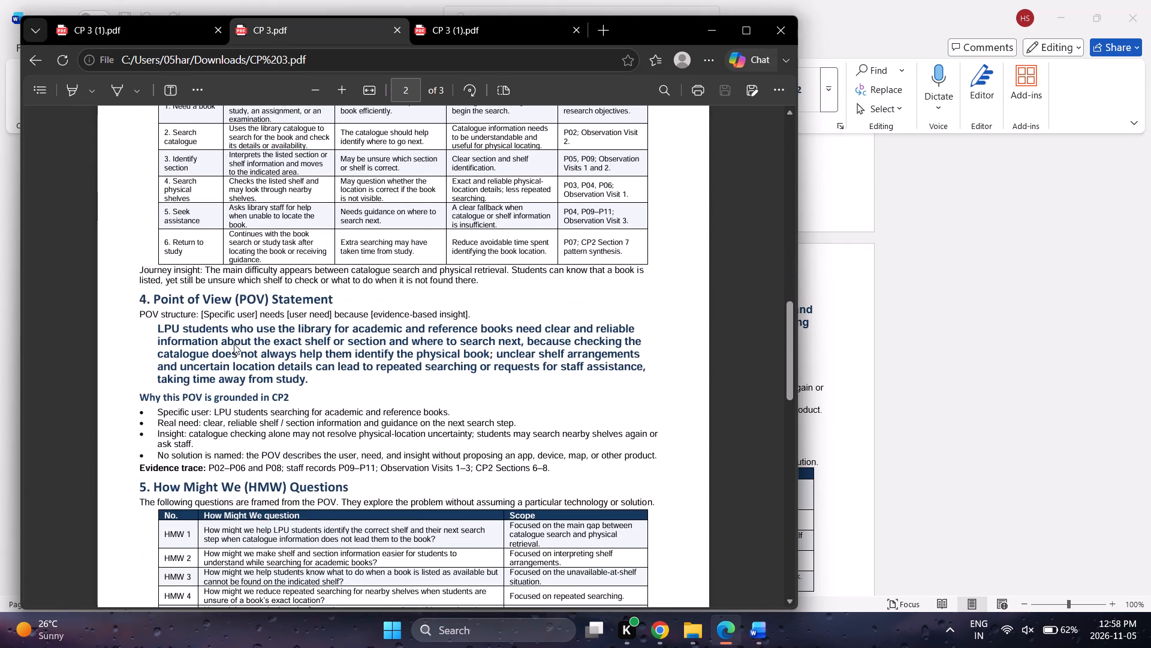
{"action": "scroll", "coordinate": [234, 344], "scroll_direction": "down", "scroll_amount": 1}
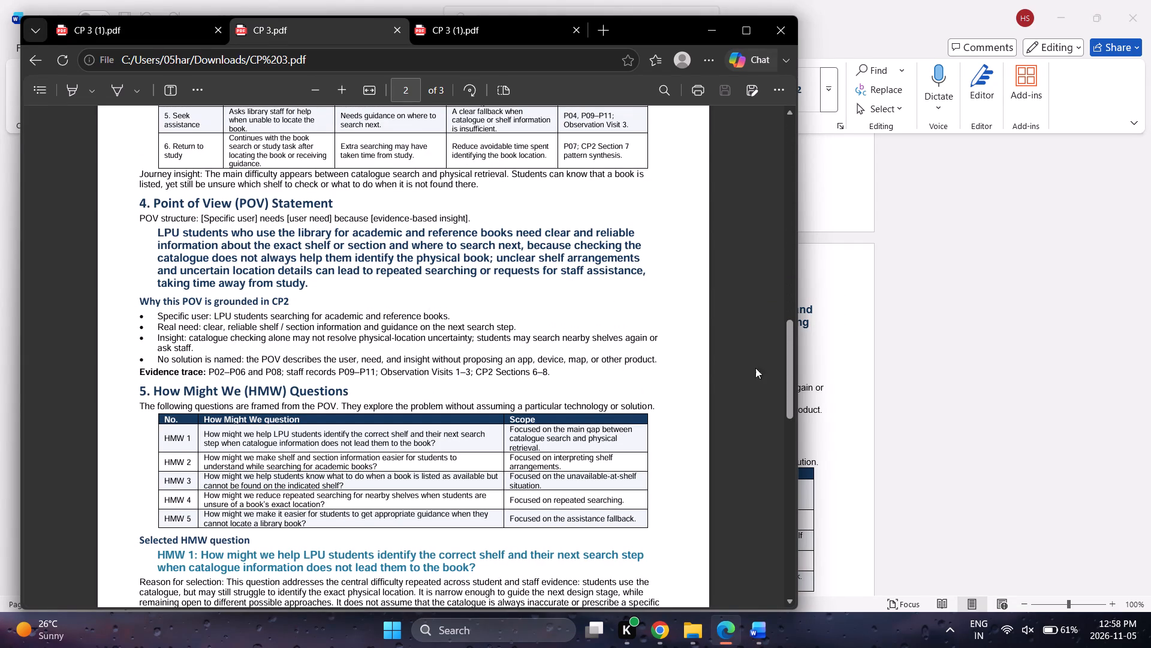
{"action": "left_click", "coordinate": [909, 352]}
{"action": "scroll", "coordinate": [581, 319], "scroll_direction": "up", "scroll_amount": 5}
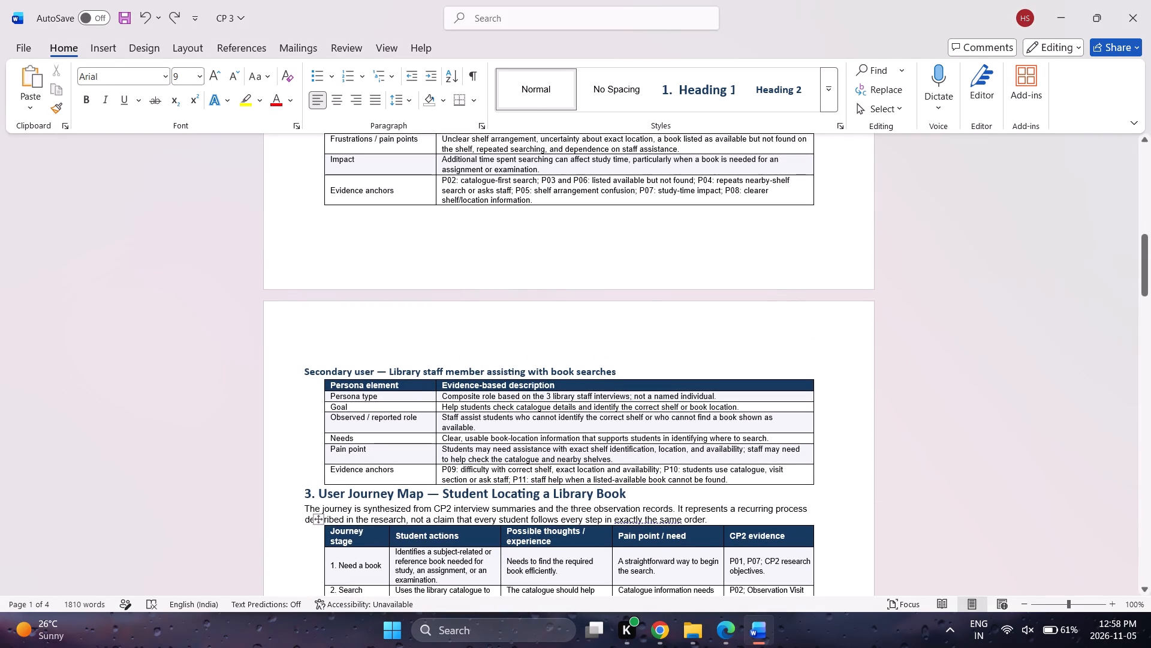
Delete the blank lines before the "Secondary user — Library staff member assisting with book searches" heading to bring it back onto page 1.
{"action": "left_click", "coordinate": [307, 374]}
{"action": "key", "text": "Left"}
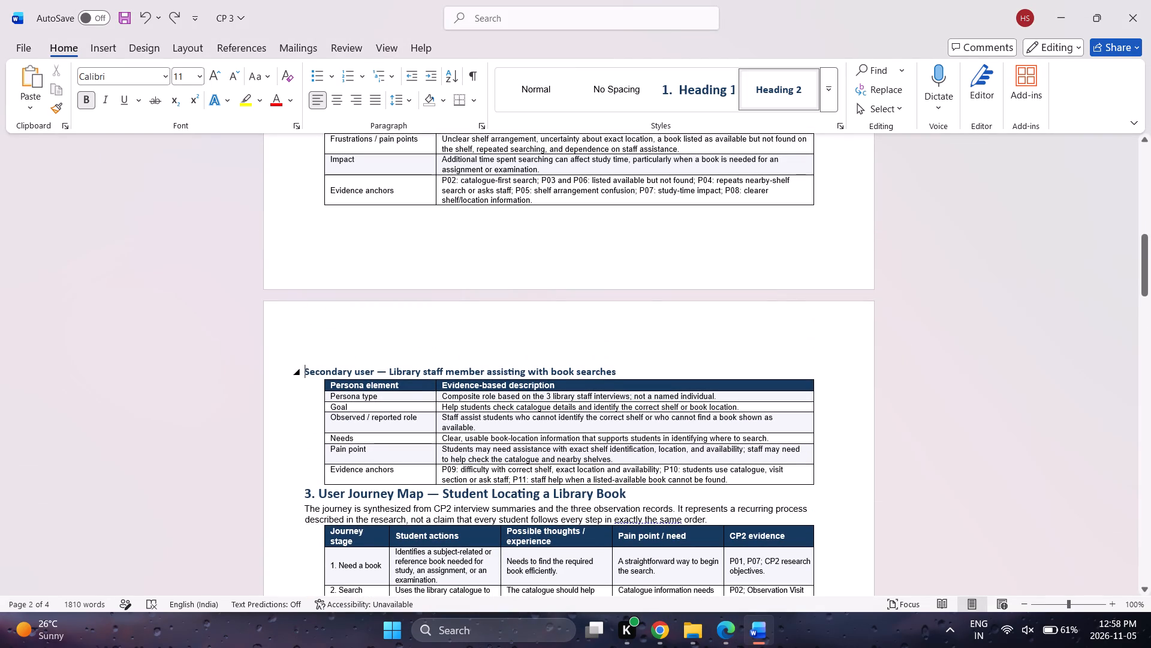
{"action": "key", "text": "BackSpace"}
{"action": "key", "text": "BackSpace"}
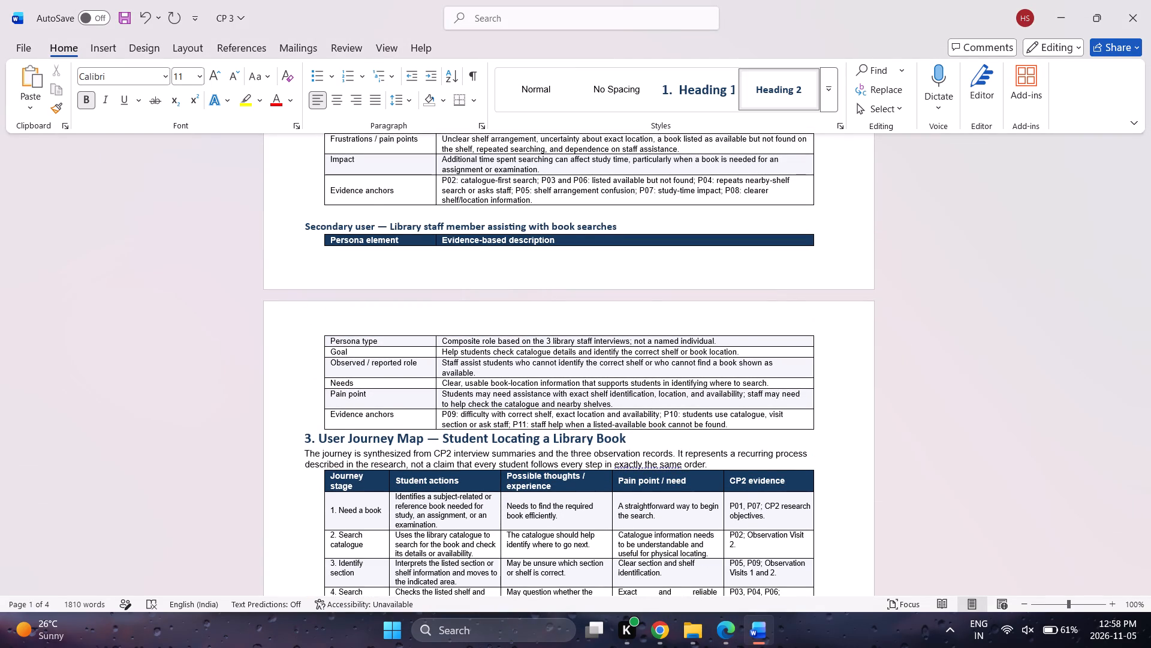
{"action": "key", "text": "BackSpace"}
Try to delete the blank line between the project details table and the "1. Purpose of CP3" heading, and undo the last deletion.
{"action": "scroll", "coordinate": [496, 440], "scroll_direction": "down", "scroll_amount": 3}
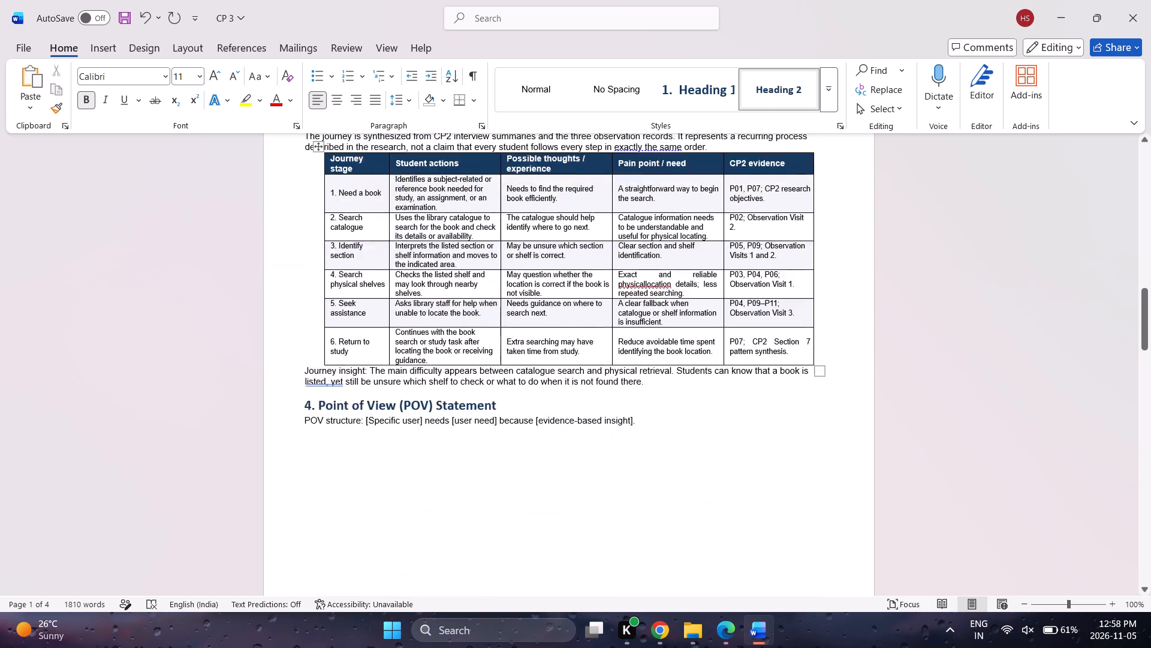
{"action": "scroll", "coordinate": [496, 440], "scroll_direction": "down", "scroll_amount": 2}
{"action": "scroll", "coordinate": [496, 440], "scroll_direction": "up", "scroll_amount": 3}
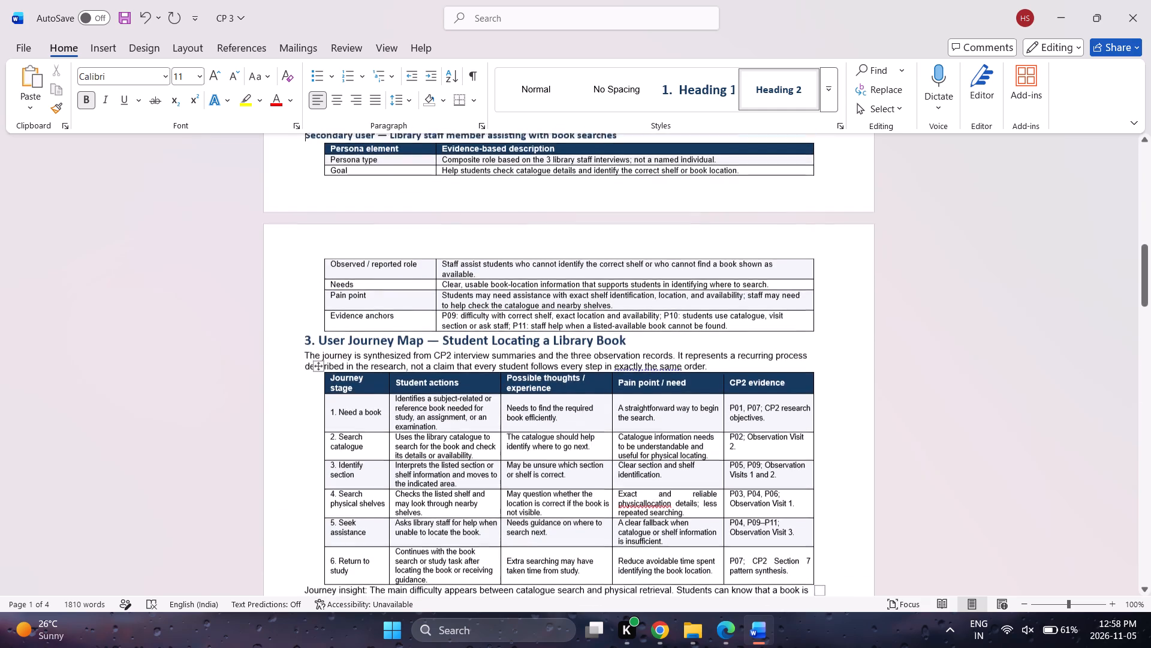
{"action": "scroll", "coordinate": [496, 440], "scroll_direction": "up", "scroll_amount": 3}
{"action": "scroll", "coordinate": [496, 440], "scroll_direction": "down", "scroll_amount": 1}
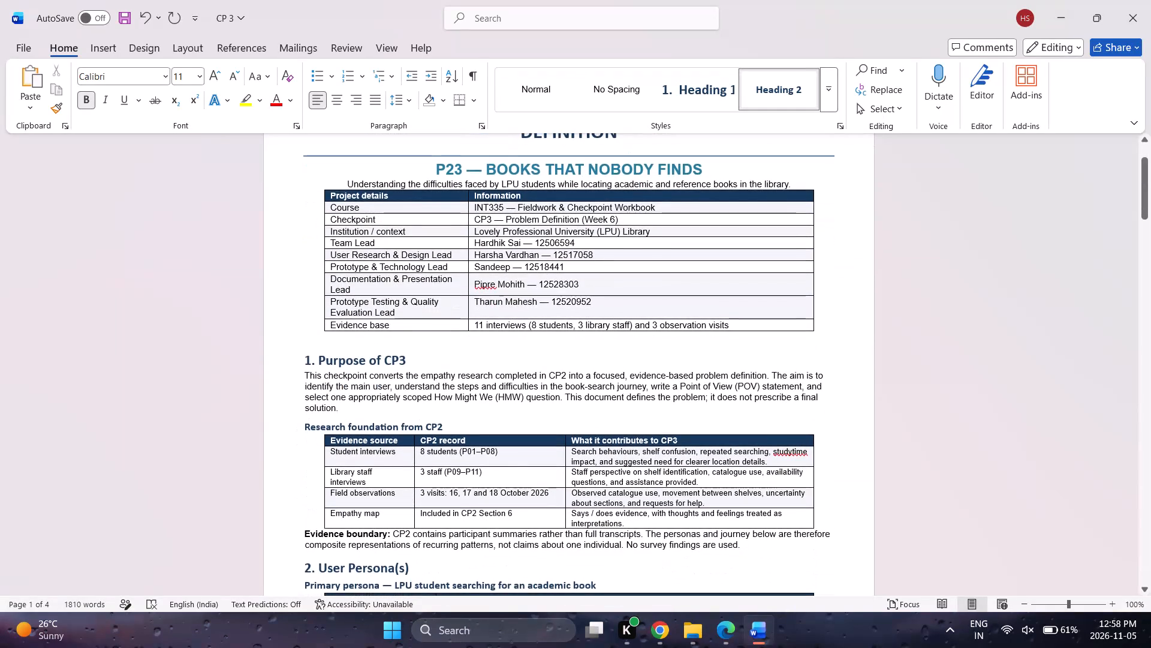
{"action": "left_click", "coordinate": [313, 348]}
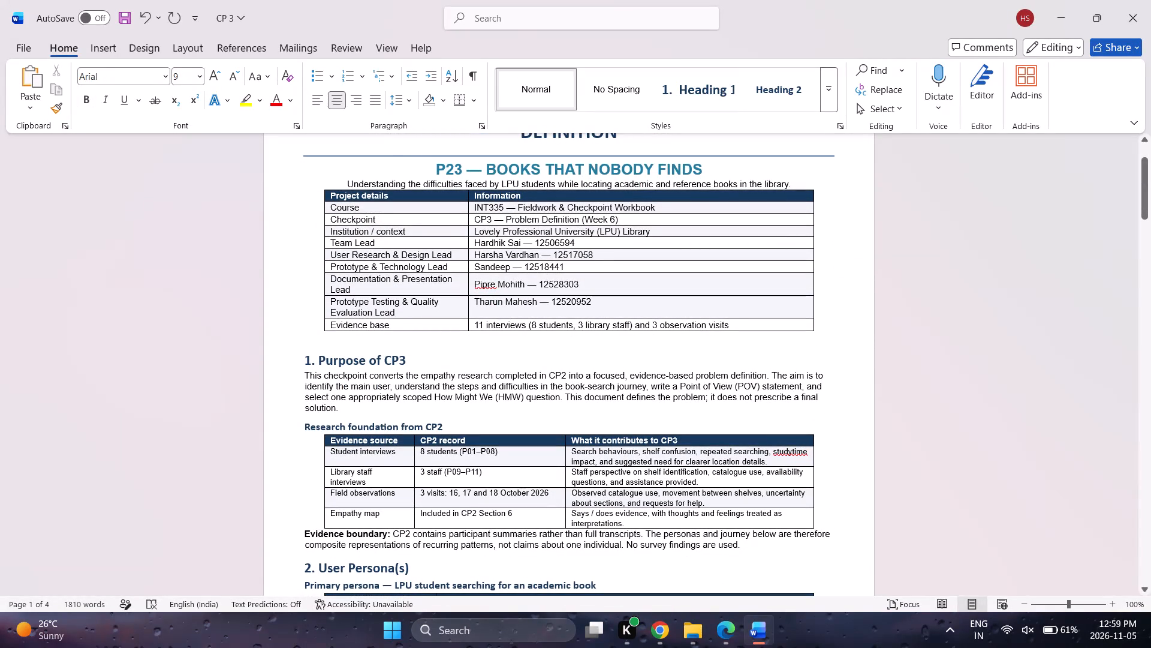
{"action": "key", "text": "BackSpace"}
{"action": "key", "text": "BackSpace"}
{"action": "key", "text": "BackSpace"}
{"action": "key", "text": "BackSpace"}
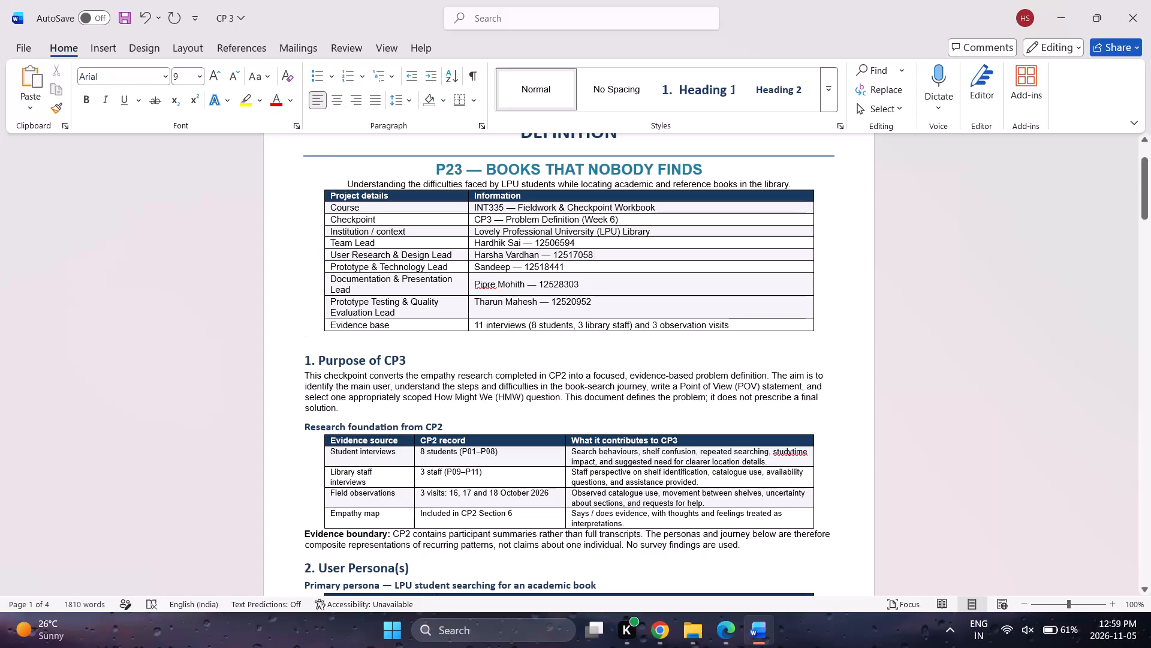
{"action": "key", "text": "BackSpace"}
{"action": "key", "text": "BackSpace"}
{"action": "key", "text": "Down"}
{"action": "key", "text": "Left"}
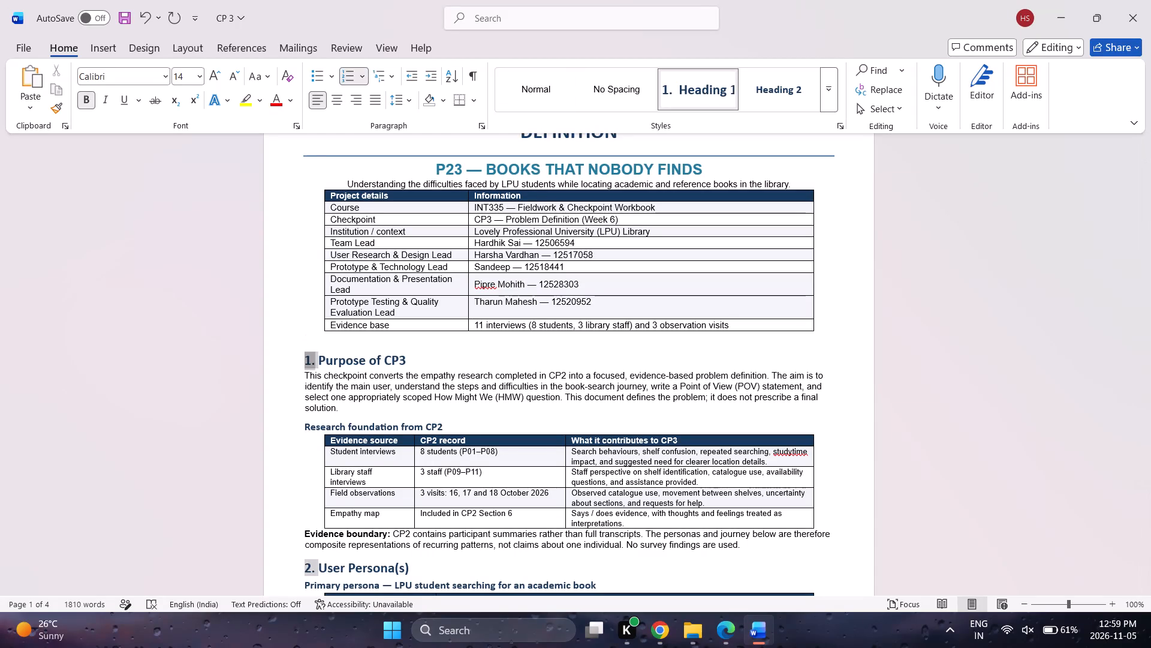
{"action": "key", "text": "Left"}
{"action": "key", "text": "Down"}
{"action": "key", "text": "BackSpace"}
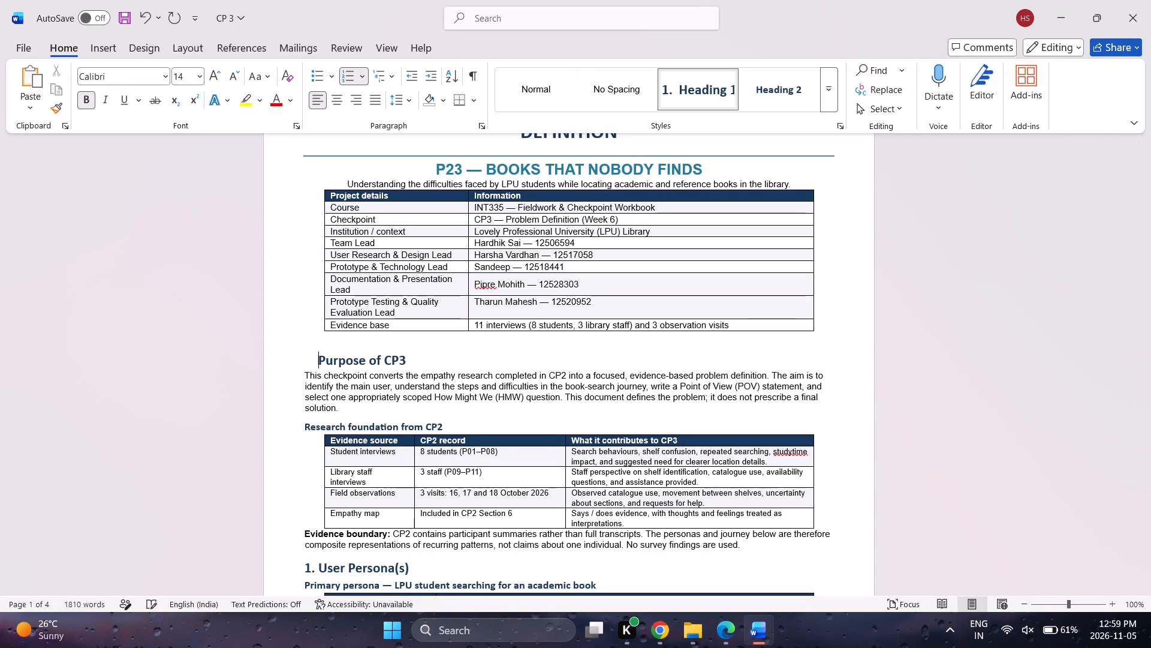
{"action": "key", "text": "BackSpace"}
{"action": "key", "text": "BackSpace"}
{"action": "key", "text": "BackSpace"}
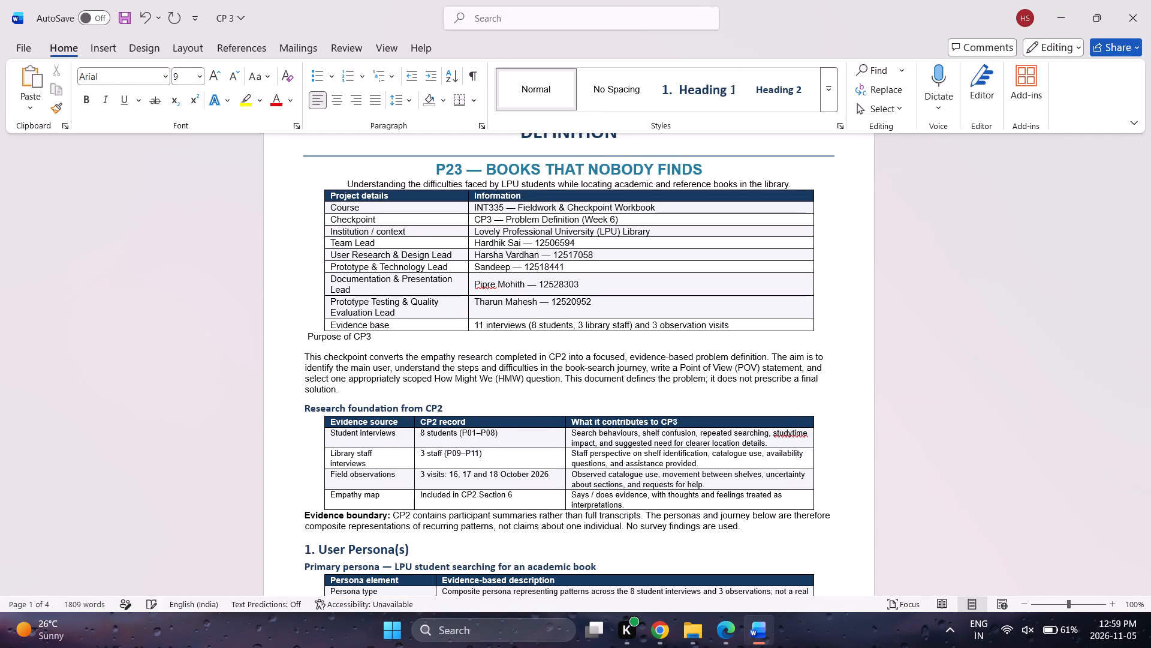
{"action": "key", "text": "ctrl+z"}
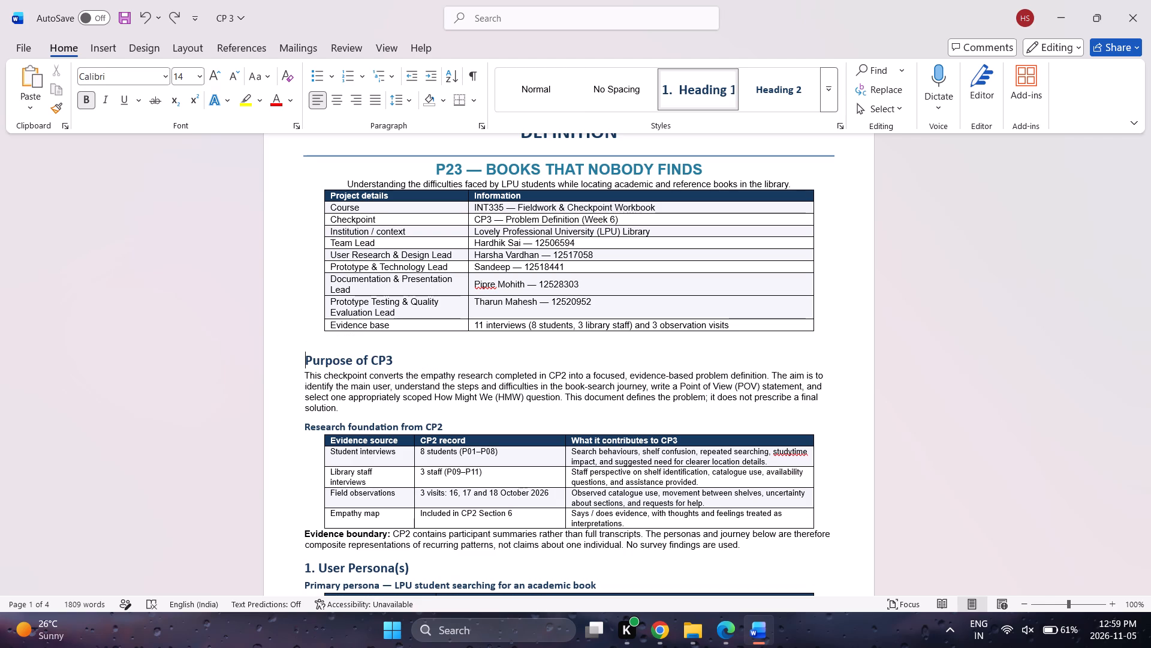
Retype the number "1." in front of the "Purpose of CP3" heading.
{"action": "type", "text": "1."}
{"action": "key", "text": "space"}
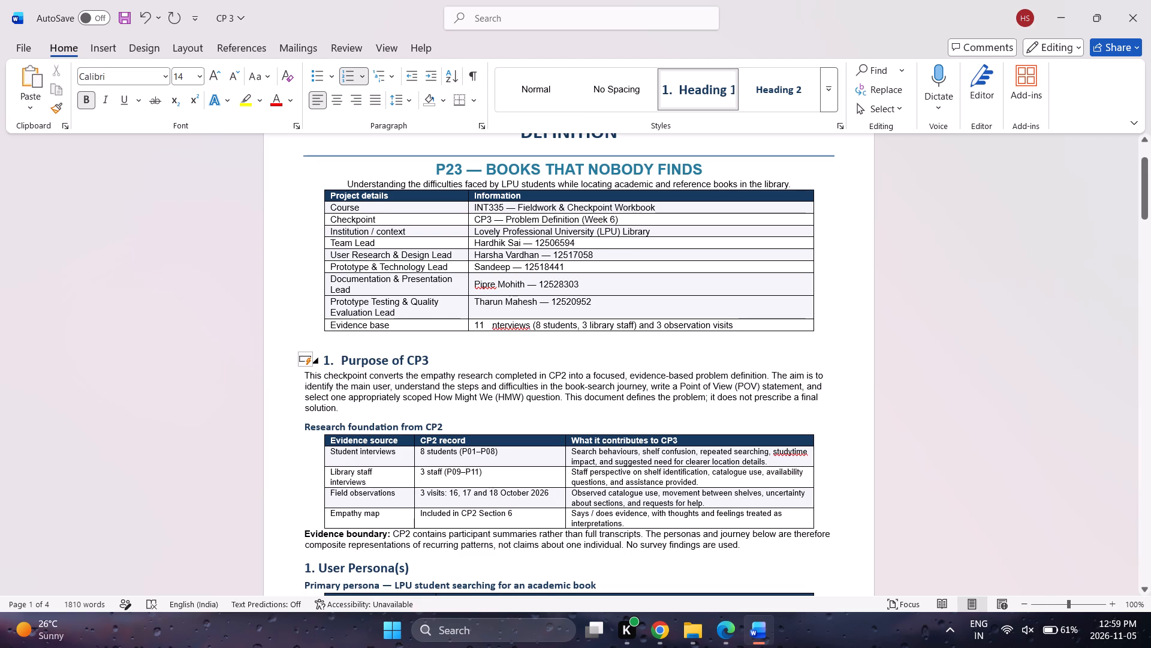
Compare the first page's heading numbering and spacing with CP 3.pdf in Edge, and return to the Word document.
{"action": "scroll", "coordinate": [341, 362], "scroll_direction": "down", "scroll_amount": 1}
{"action": "key", "text": "alt+Tab"}
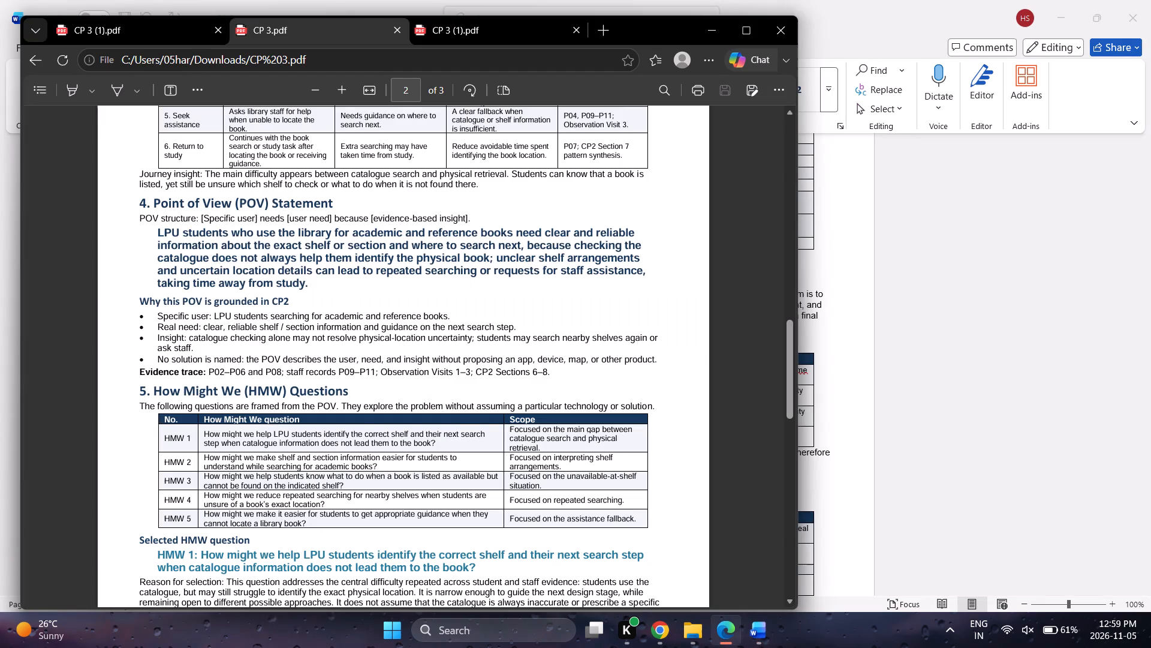
{"action": "scroll", "coordinate": [341, 362], "scroll_direction": "up", "scroll_amount": 7}
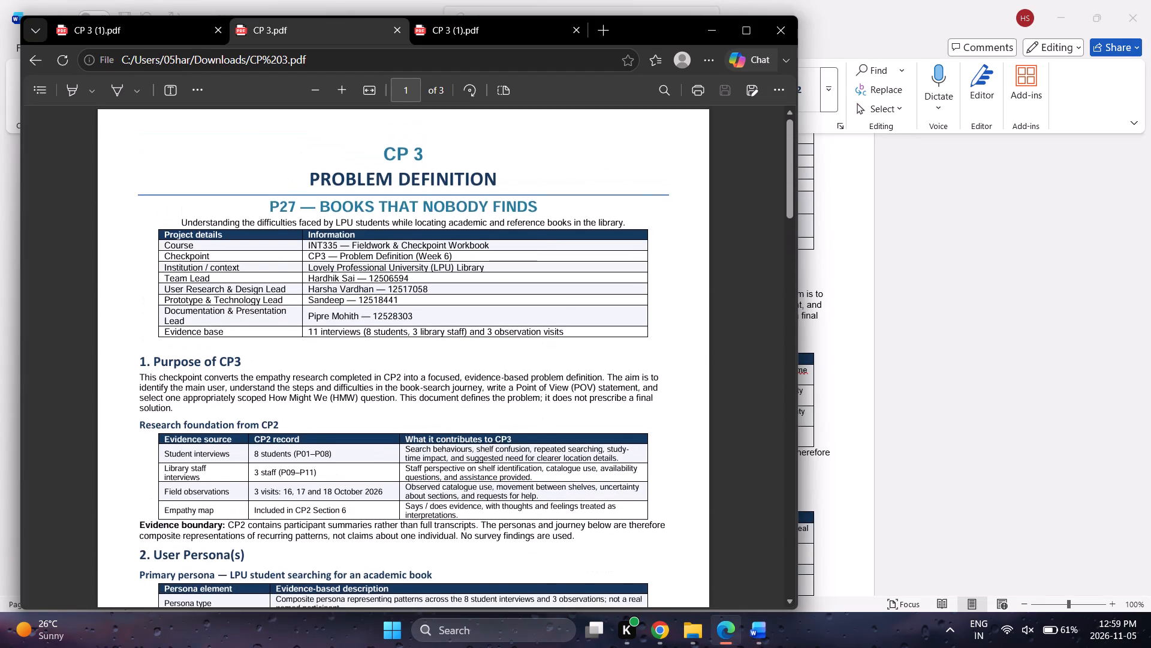
{"action": "scroll", "coordinate": [341, 362], "scroll_direction": "down", "scroll_amount": 1}
{"action": "key", "text": "alt+Tab"}
{"action": "scroll", "coordinate": [327, 424], "scroll_direction": "down", "scroll_amount": 1}
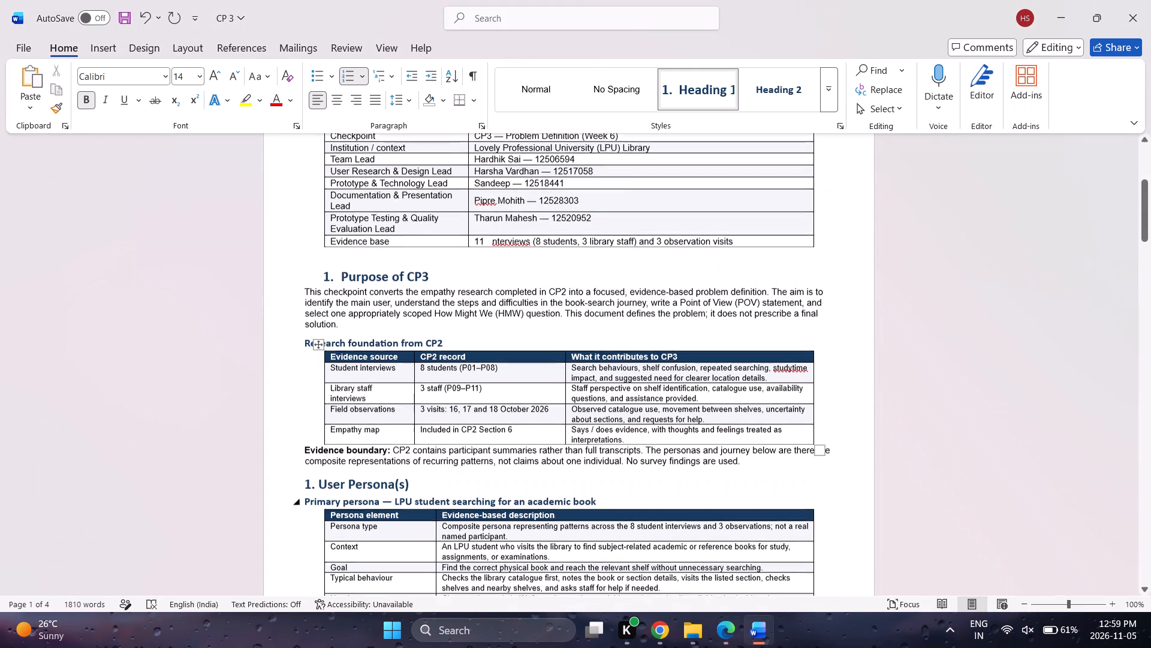
{"action": "scroll", "coordinate": [327, 424], "scroll_direction": "down", "scroll_amount": 1}
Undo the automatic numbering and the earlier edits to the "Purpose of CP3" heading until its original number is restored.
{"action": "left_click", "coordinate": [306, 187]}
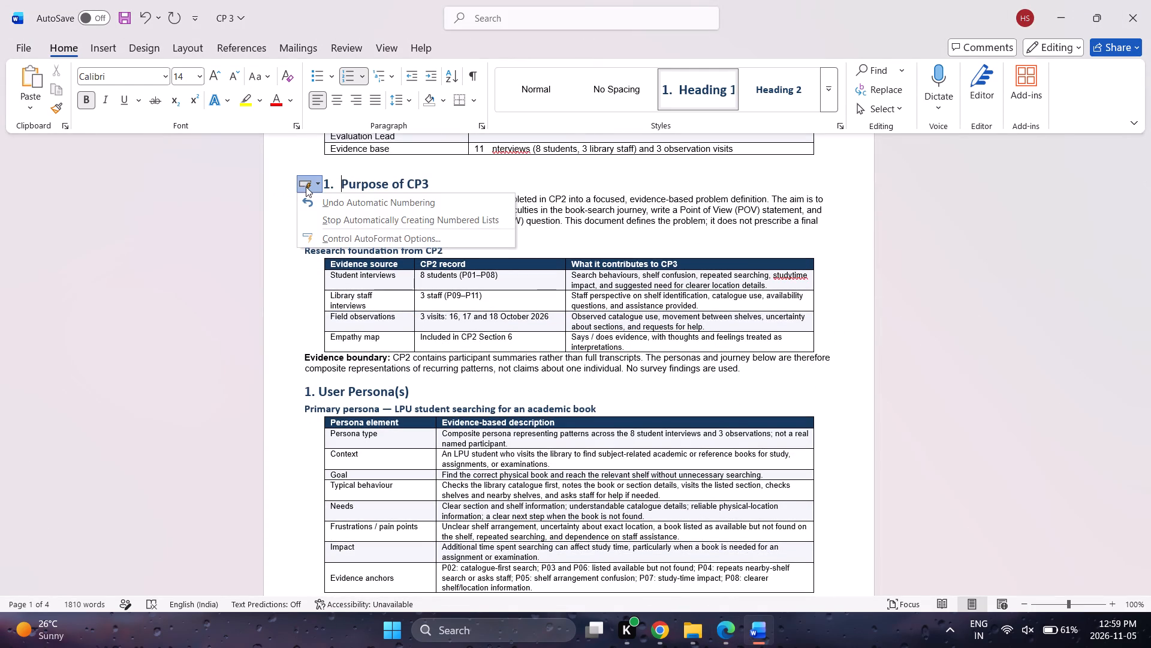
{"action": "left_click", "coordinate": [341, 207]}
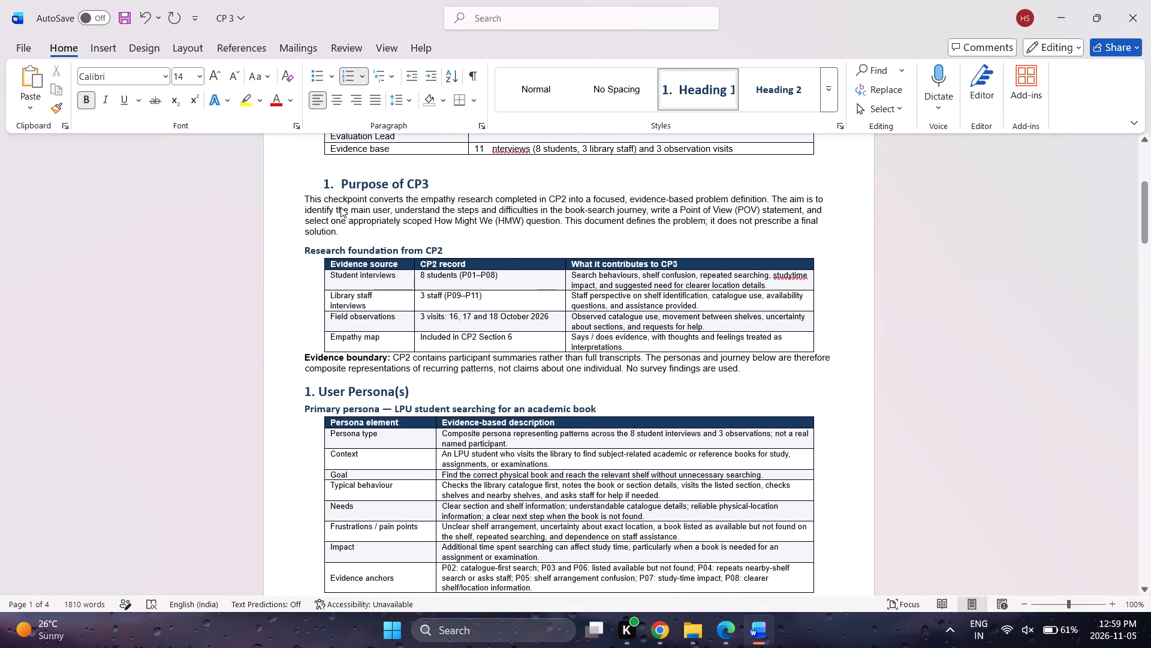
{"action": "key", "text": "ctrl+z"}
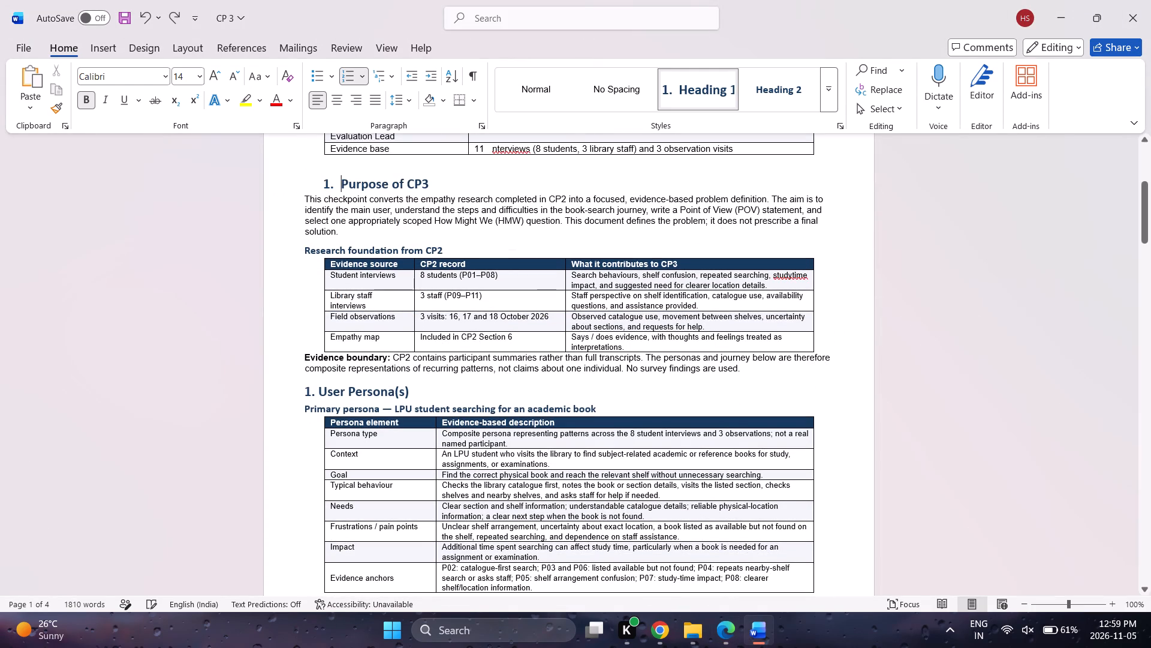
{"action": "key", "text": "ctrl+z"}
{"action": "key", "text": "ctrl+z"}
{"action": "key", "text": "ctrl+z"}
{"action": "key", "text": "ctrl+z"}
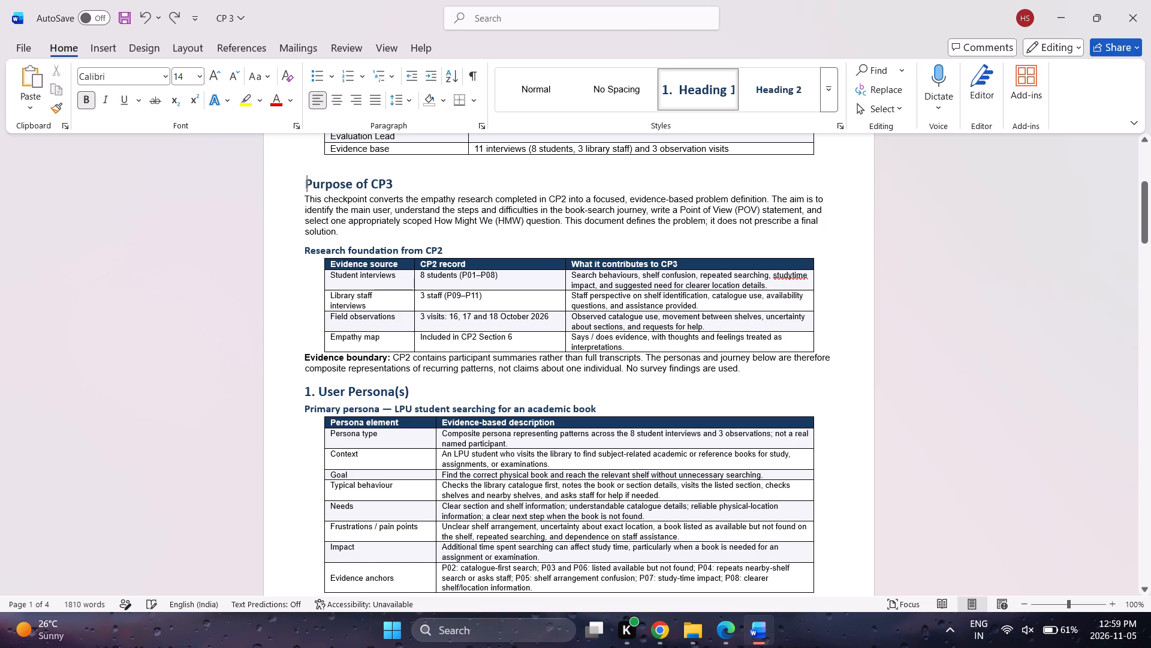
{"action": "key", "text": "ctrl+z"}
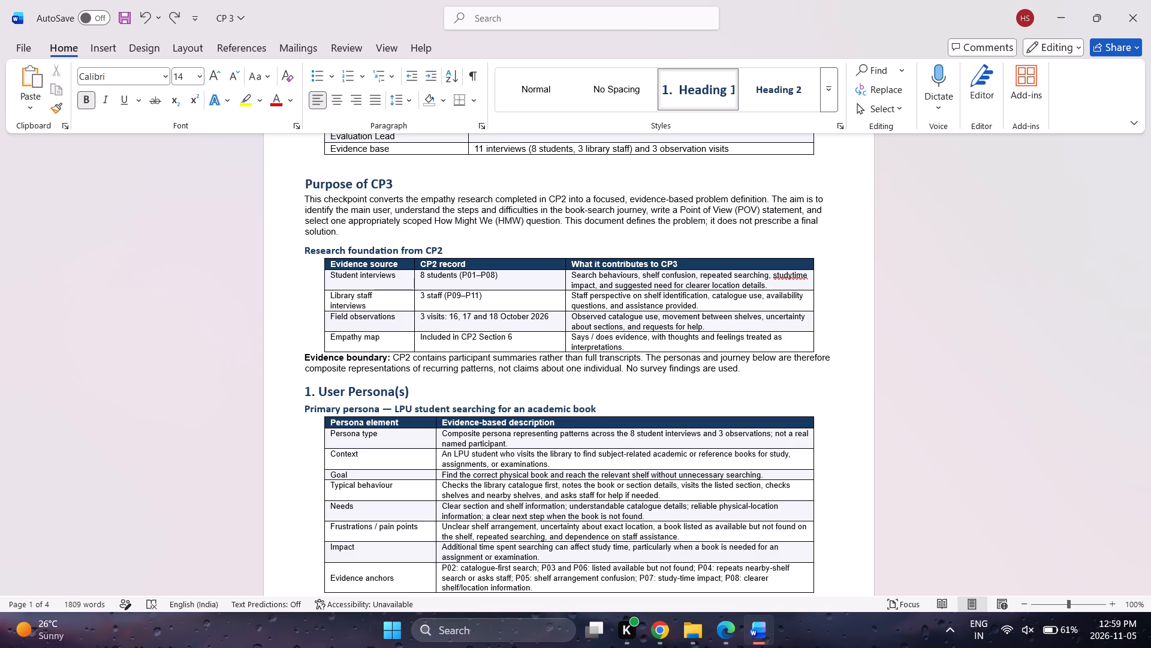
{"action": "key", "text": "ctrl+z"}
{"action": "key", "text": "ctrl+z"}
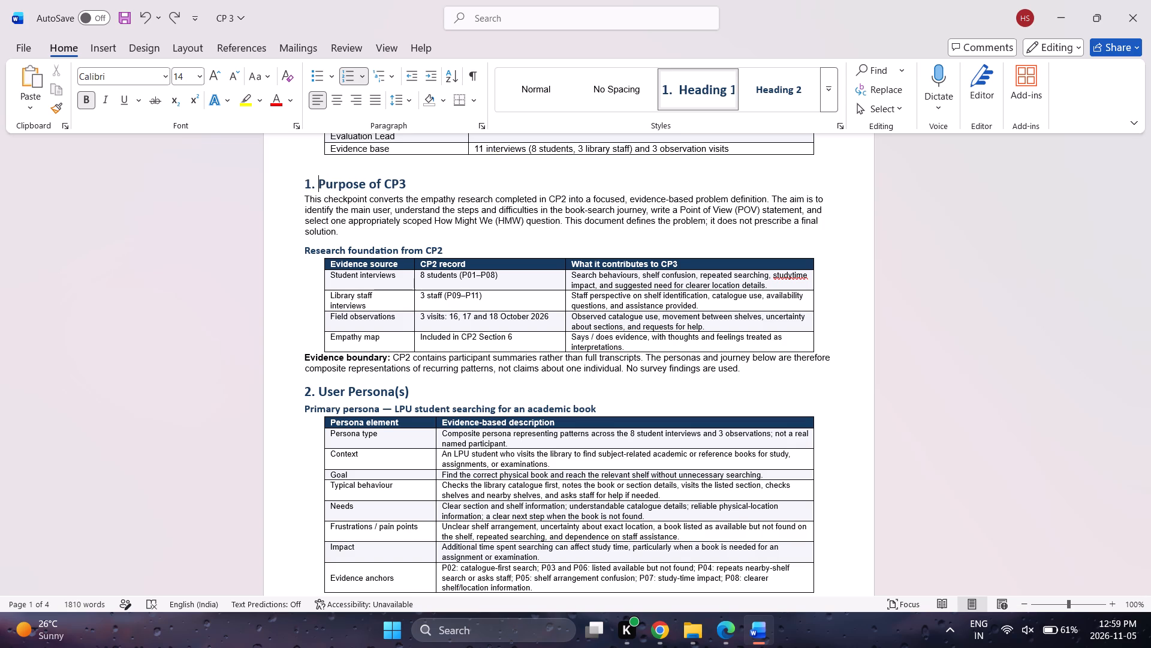
Add space after the paragraphs from the "Evidence base" table row through the opening text under "1. Purpose of CP3".
{"action": "scroll", "coordinate": [351, 175], "scroll_direction": "up", "scroll_amount": 1}
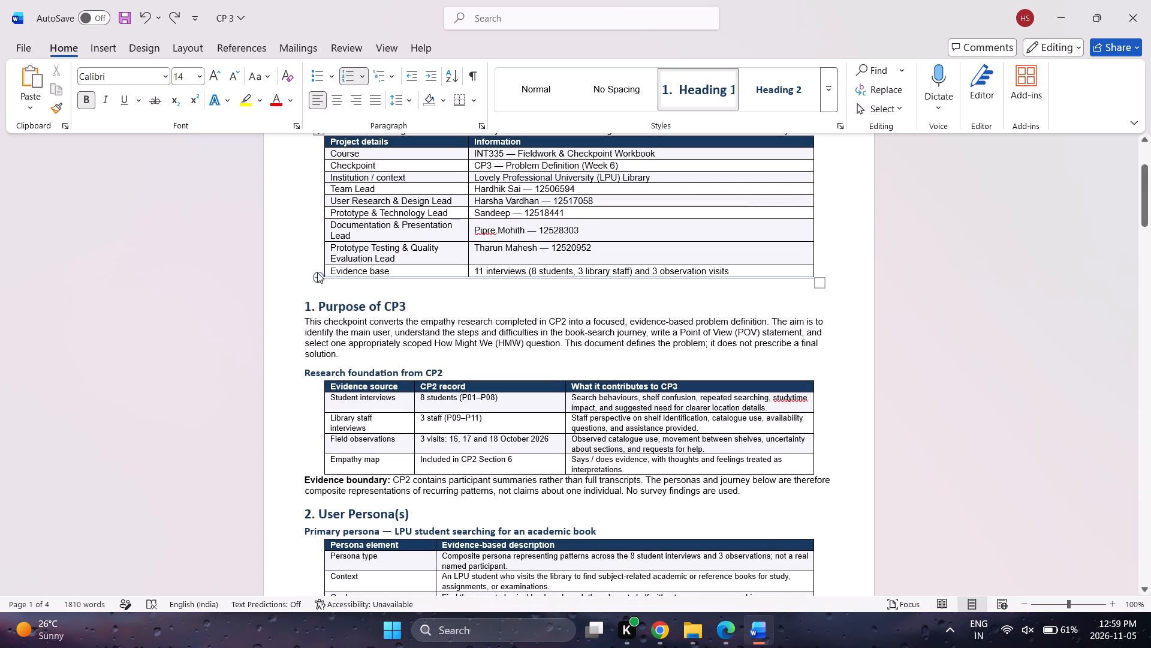
{"action": "left_click_drag", "start_coordinate": [306, 272], "coordinate": [396, 322]}
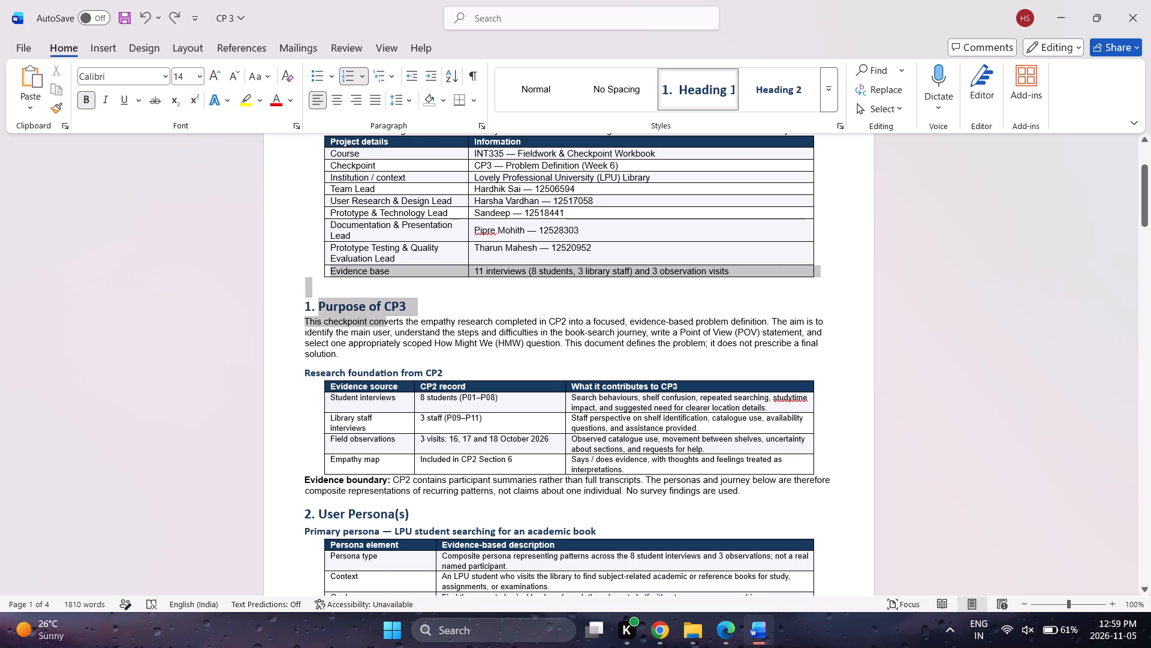
{"action": "left_click_drag", "start_coordinate": [396, 322], "coordinate": [403, 317]}
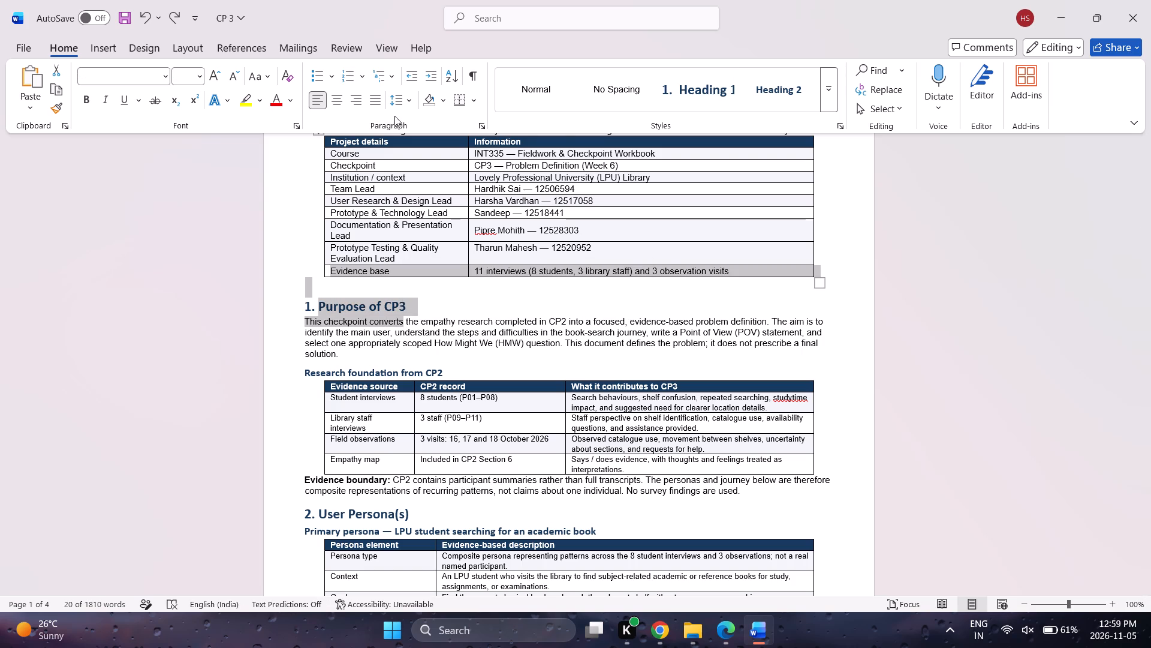
{"action": "left_click", "coordinate": [406, 101]}
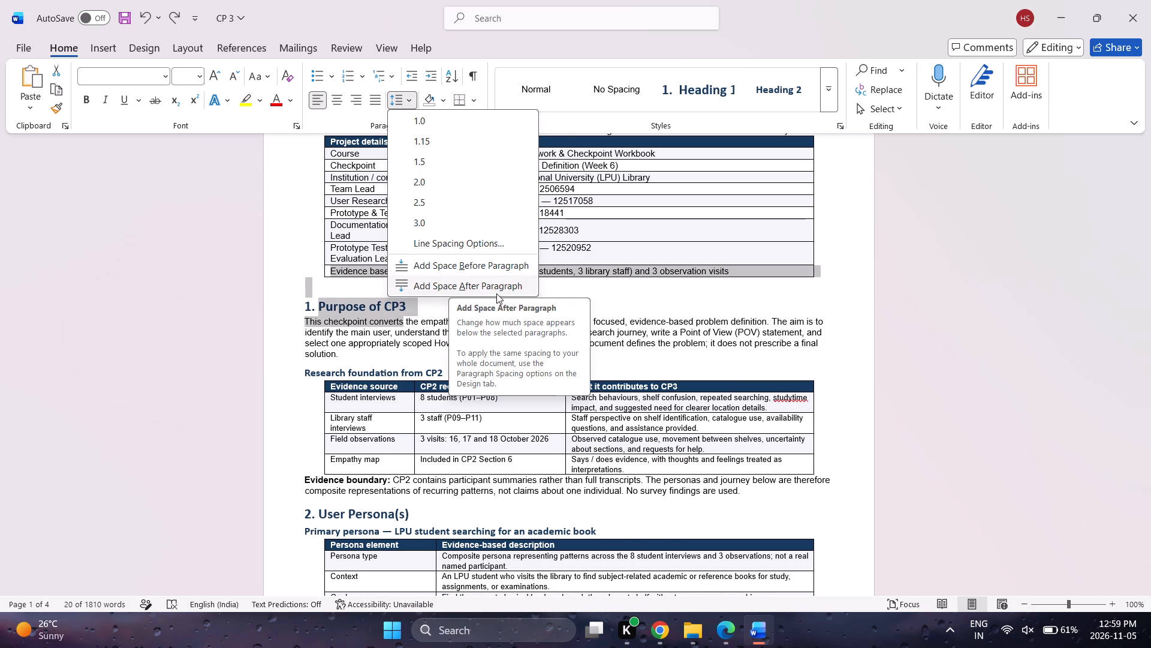
{"action": "left_click", "coordinate": [497, 290]}
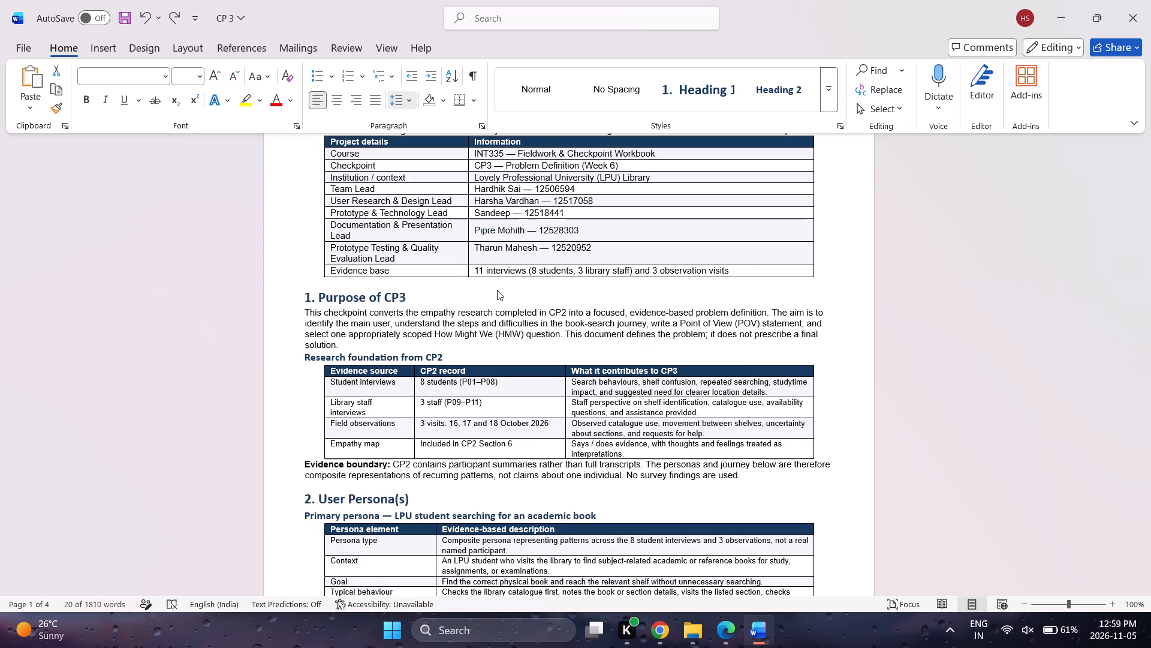
Remove the space after the "Journey insight" paragraph above the "4. Point of View (POV) Statement" heading.
{"action": "scroll", "coordinate": [497, 290], "scroll_direction": "down", "scroll_amount": 6}
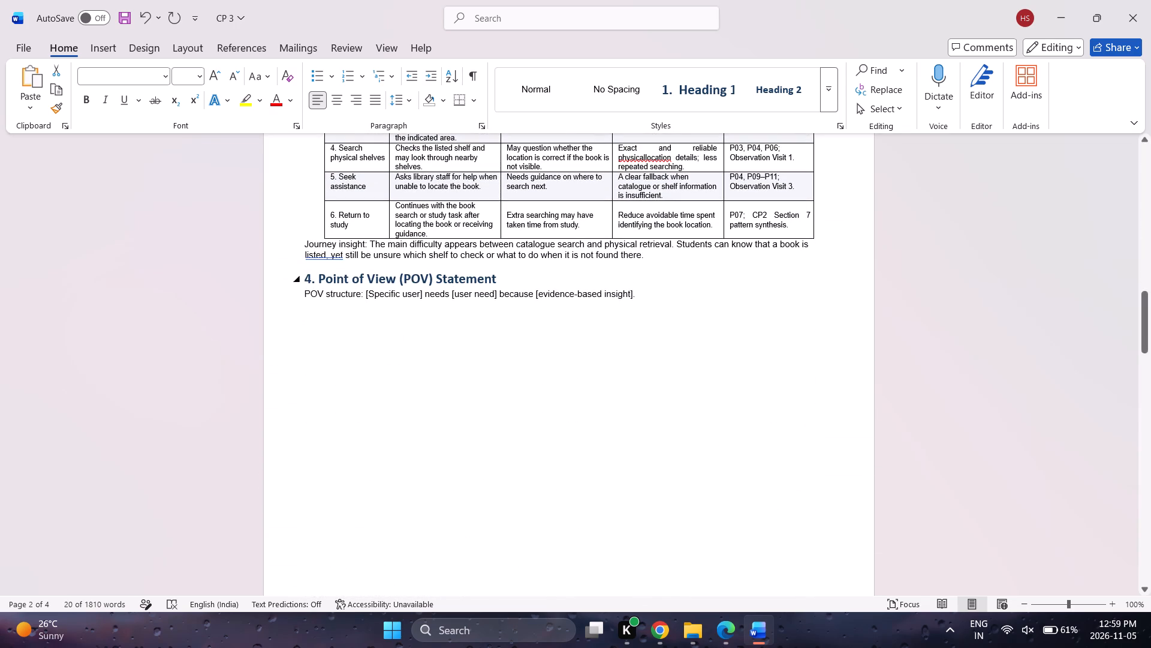
{"action": "left_click_drag", "start_coordinate": [305, 276], "coordinate": [302, 224]}
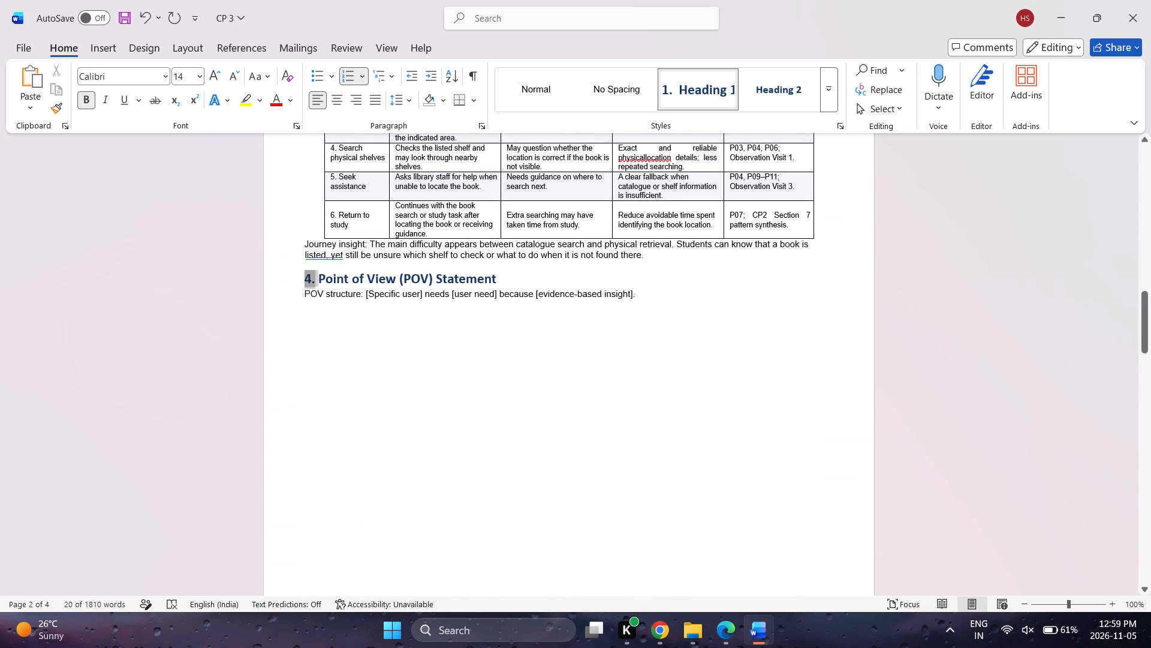
{"action": "left_click", "coordinate": [308, 265]}
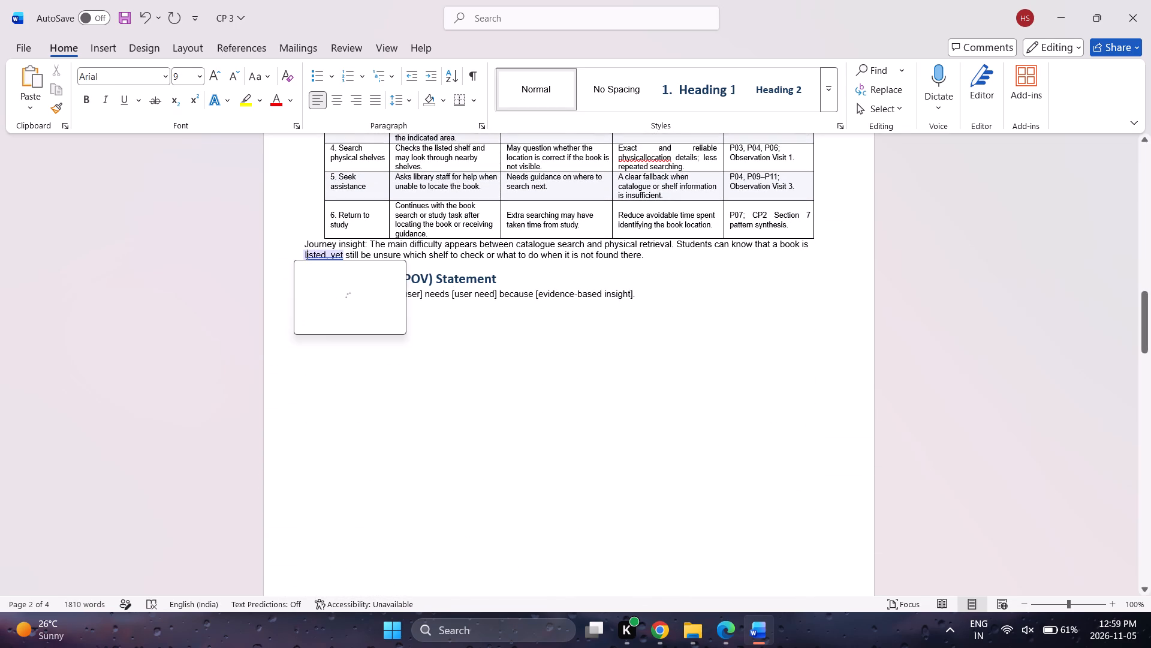
{"action": "left_click", "coordinate": [305, 241]}
{"action": "left_click_drag", "start_coordinate": [303, 244], "coordinate": [309, 266]}
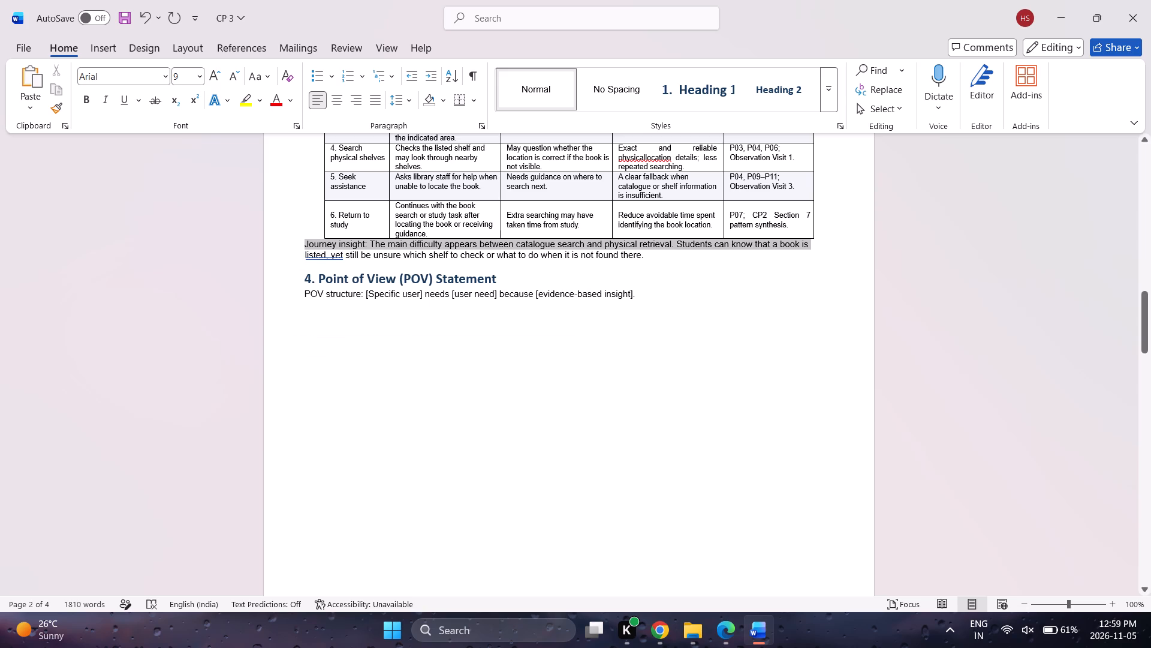
{"action": "left_click_drag", "start_coordinate": [309, 266], "coordinate": [312, 275]}
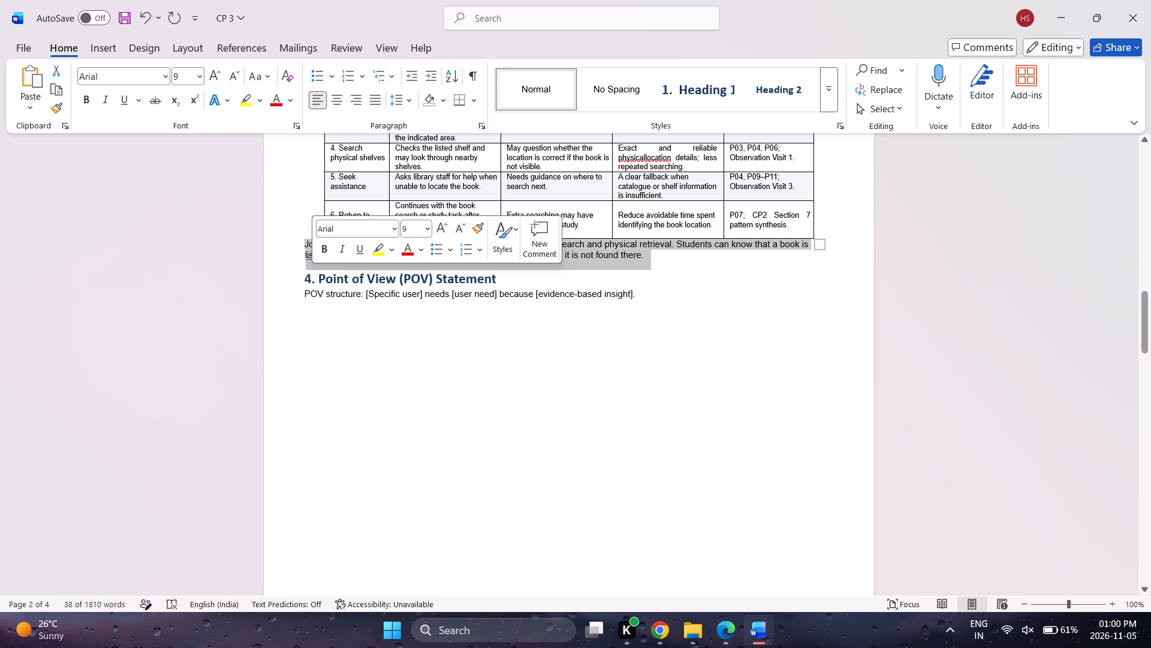
{"action": "left_click", "coordinate": [405, 103]}
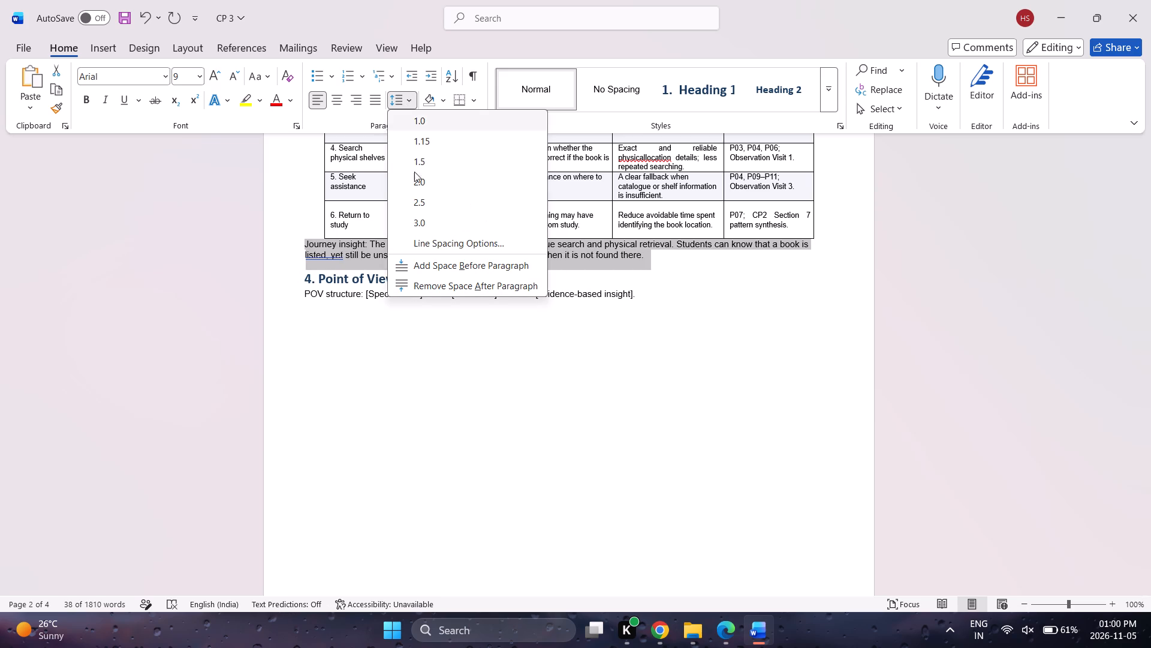
{"action": "left_click", "coordinate": [431, 292]}
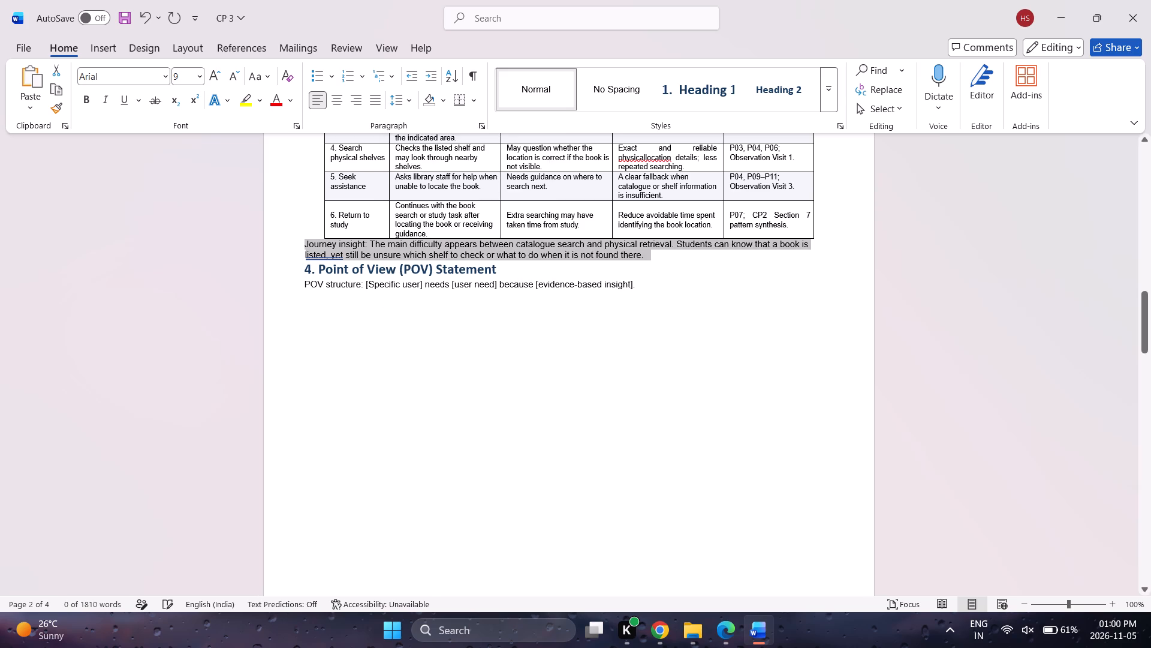
{"action": "left_click", "coordinate": [431, 292]}
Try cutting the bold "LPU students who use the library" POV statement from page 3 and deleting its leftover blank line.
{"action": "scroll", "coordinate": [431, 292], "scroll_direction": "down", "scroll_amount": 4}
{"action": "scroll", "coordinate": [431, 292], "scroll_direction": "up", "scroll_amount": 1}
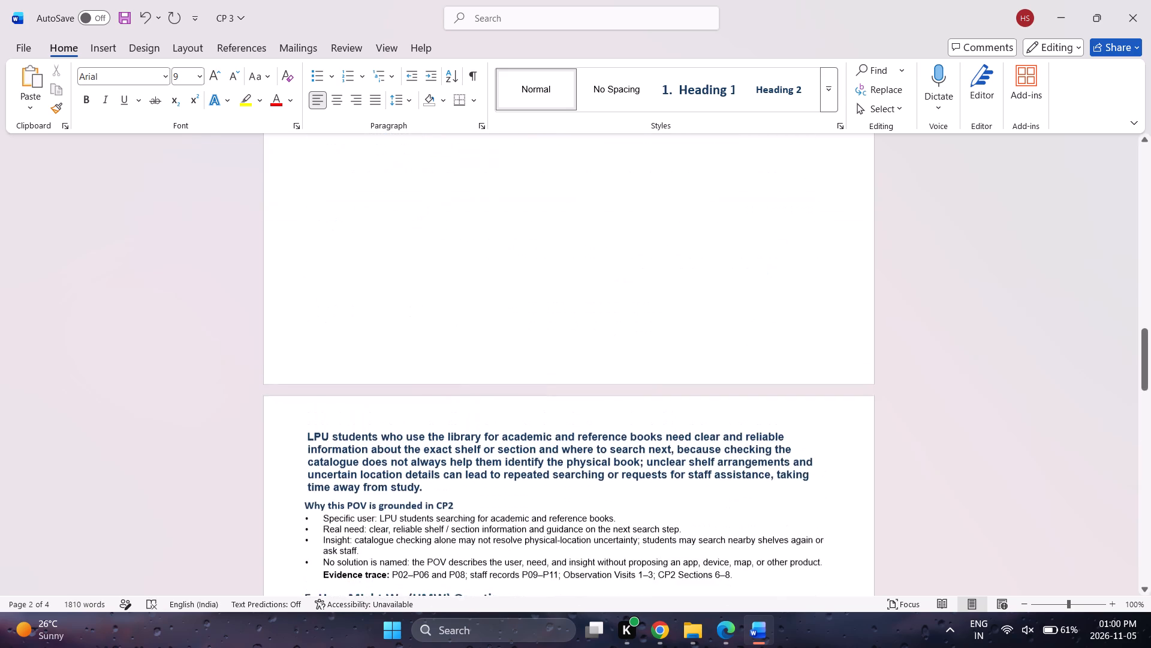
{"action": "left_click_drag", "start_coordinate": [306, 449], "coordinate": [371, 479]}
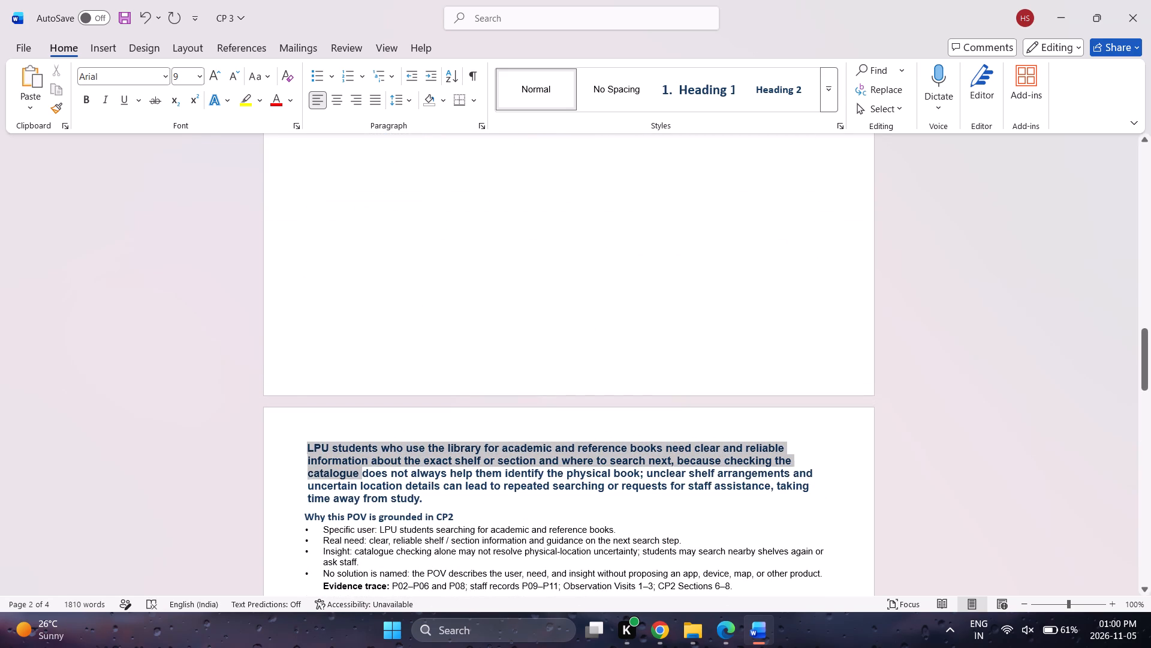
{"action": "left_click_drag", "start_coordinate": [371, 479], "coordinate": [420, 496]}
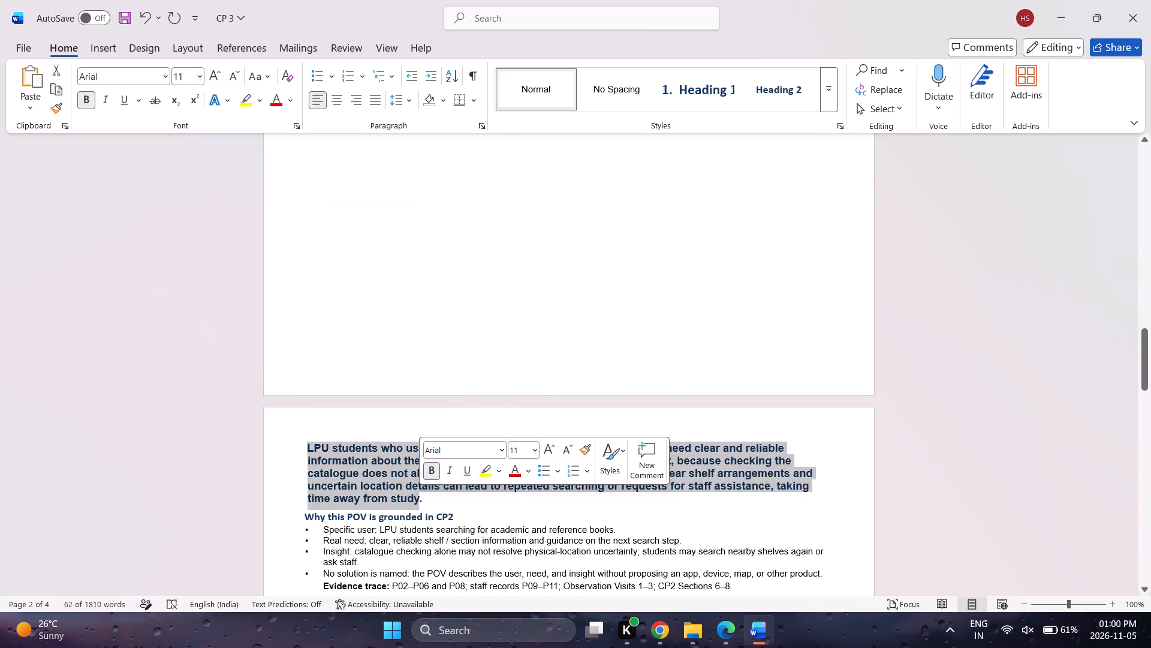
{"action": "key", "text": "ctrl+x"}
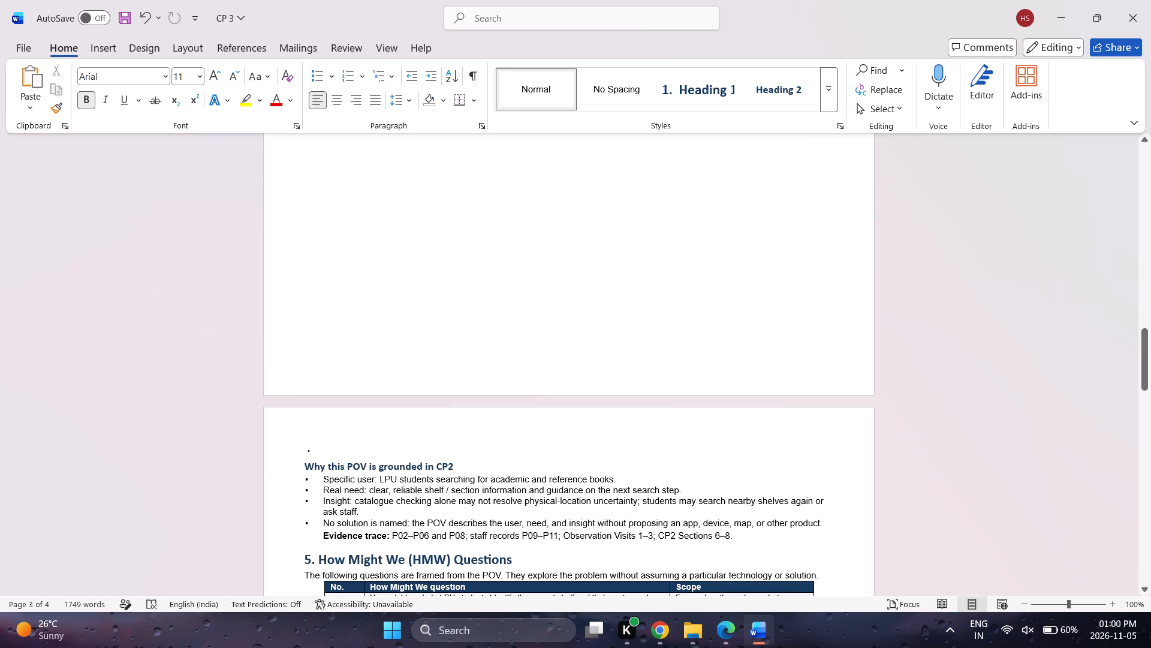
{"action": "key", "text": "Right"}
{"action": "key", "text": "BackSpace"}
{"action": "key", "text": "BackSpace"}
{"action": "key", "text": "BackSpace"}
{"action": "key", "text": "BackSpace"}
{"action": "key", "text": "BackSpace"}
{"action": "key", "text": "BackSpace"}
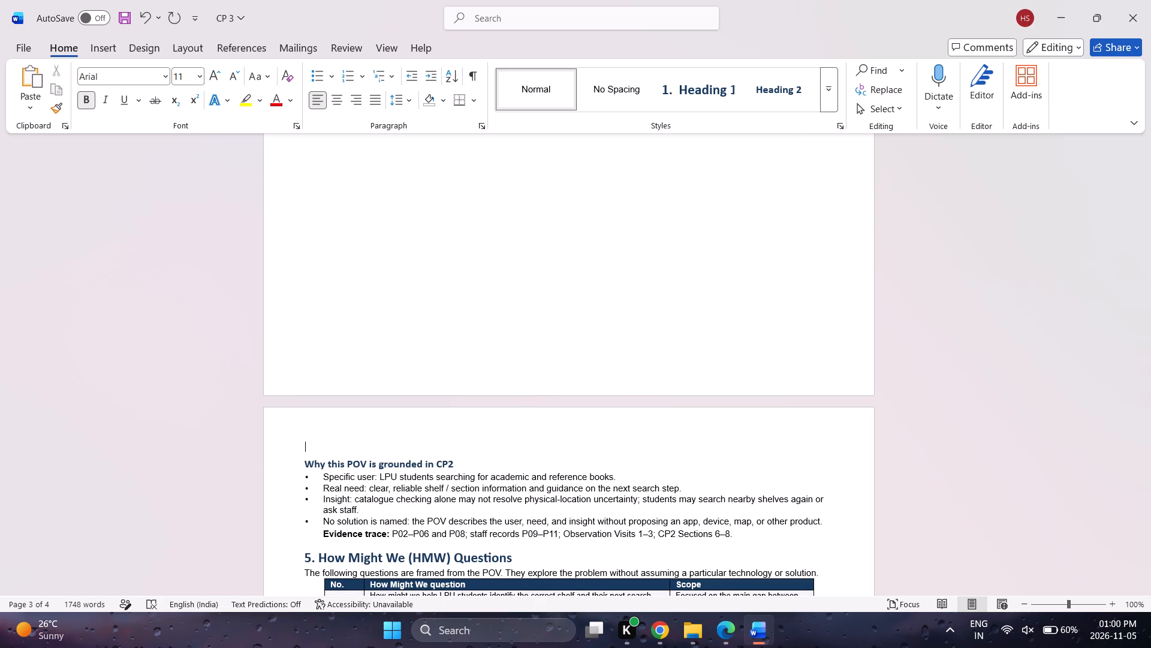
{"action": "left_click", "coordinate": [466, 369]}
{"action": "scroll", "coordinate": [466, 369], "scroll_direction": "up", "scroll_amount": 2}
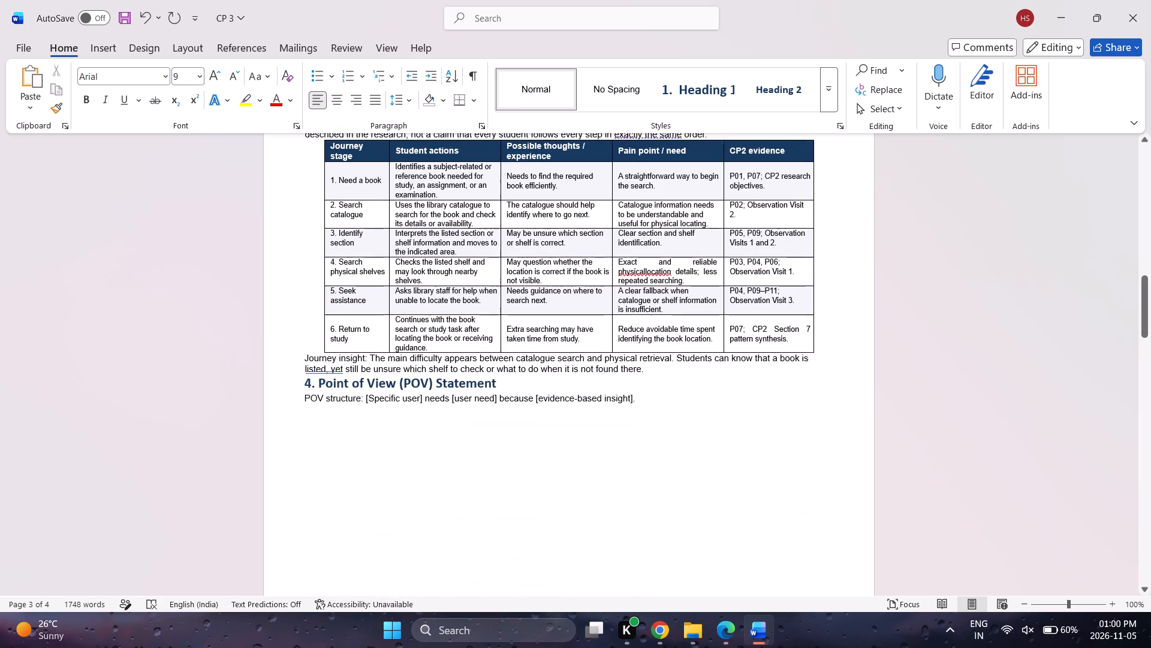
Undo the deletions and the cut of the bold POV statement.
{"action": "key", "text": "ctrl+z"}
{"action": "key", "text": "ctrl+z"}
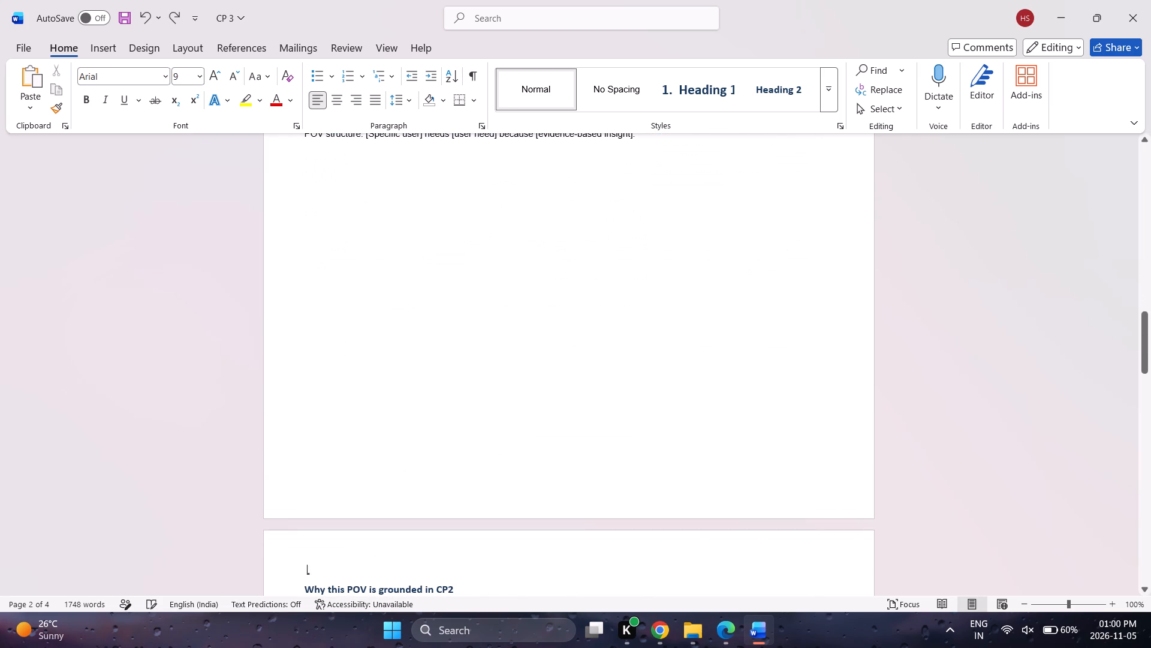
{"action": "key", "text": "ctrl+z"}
Cut page 2's content from the "Observed / reported role" table row through the "POV structure" line.
{"action": "scroll", "coordinate": [498, 368], "scroll_direction": "up", "scroll_amount": 2}
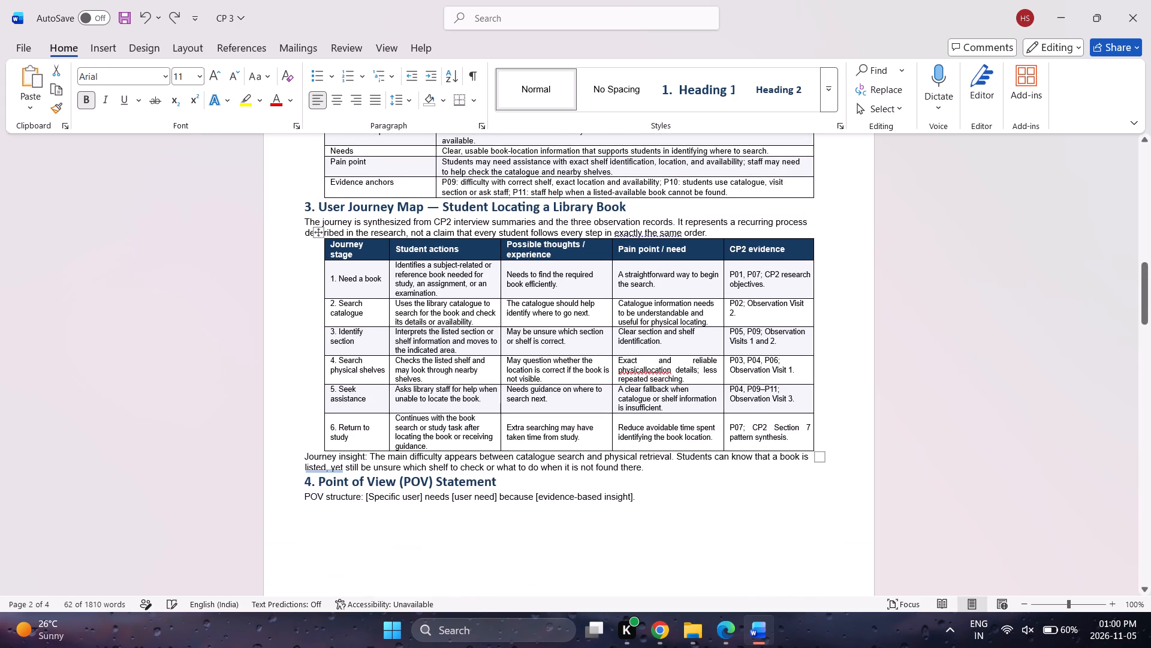
{"action": "left_click_drag", "start_coordinate": [691, 523], "coordinate": [382, 131]}
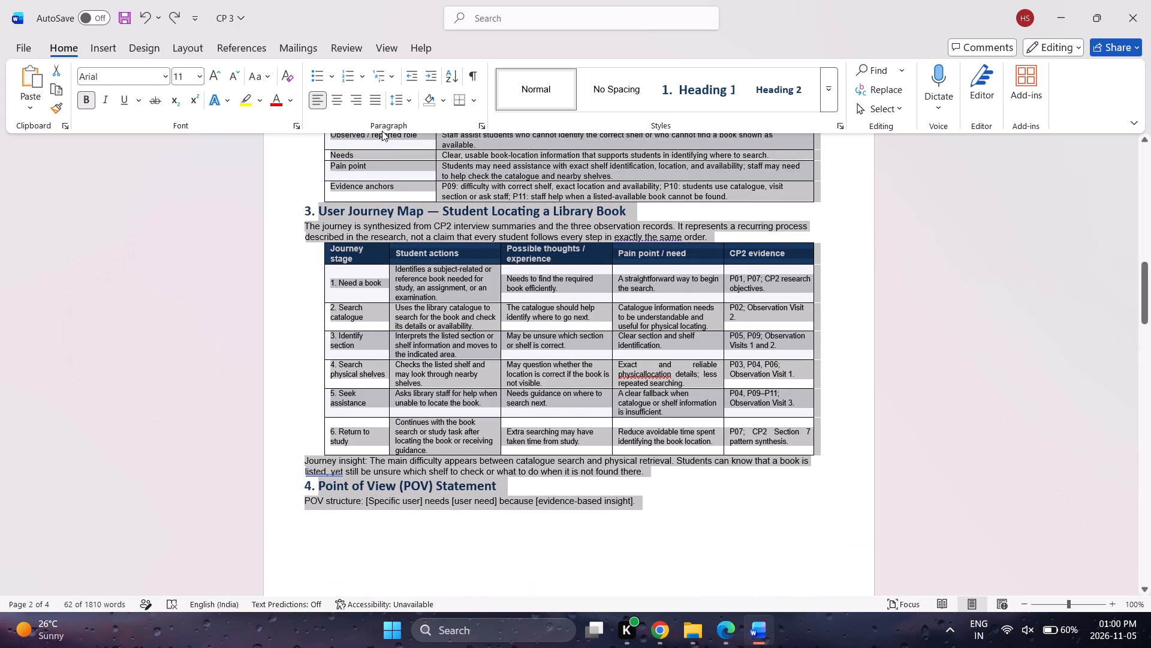
{"action": "left_click_drag", "start_coordinate": [382, 131], "coordinate": [326, 159]}
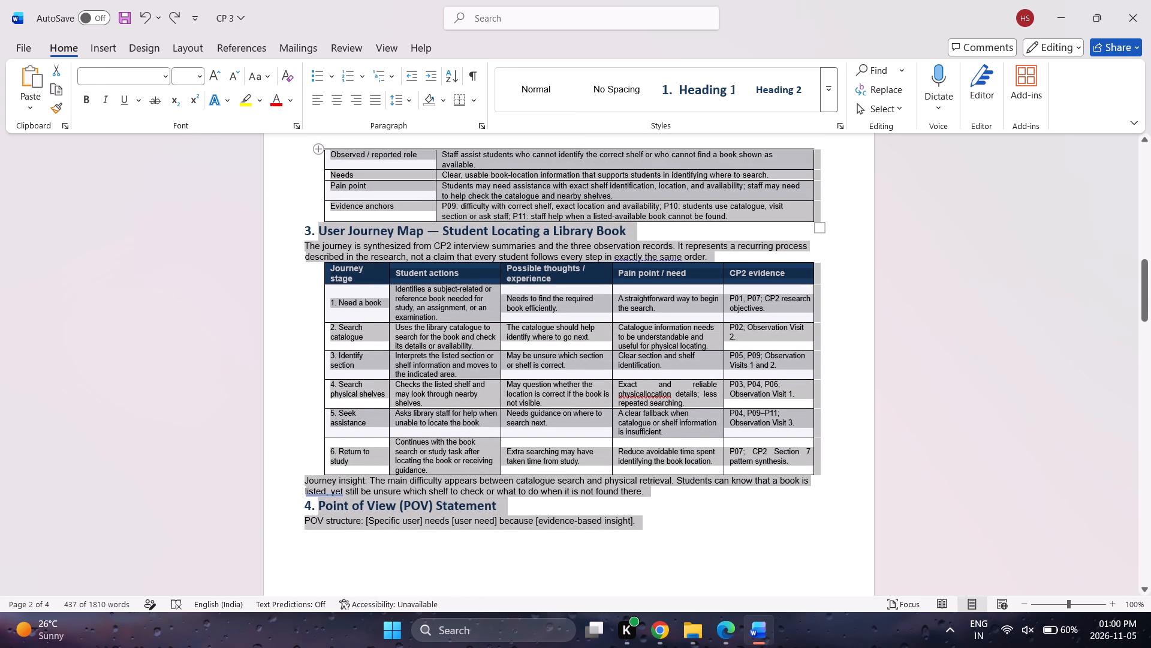
{"action": "key", "text": "ctrl+x"}
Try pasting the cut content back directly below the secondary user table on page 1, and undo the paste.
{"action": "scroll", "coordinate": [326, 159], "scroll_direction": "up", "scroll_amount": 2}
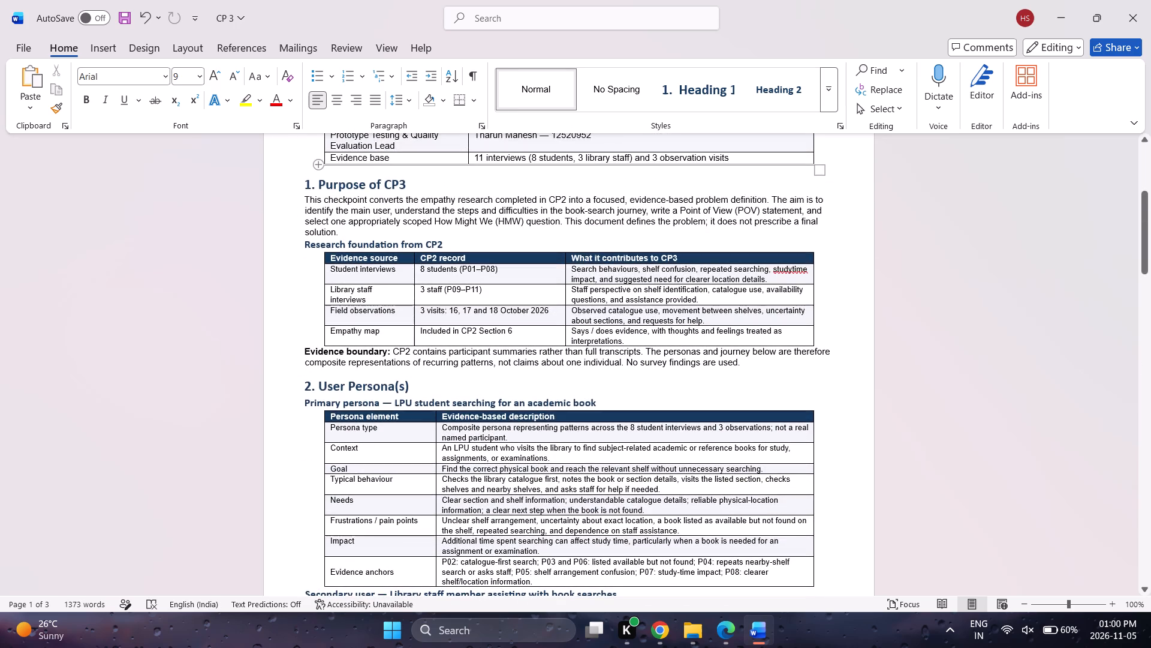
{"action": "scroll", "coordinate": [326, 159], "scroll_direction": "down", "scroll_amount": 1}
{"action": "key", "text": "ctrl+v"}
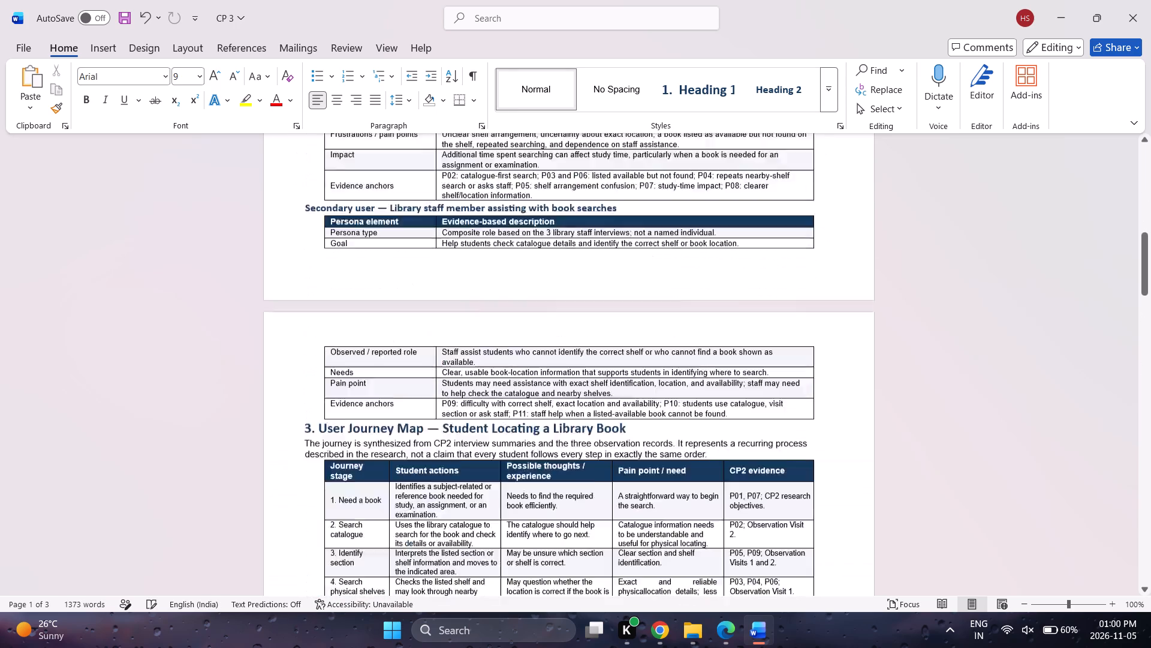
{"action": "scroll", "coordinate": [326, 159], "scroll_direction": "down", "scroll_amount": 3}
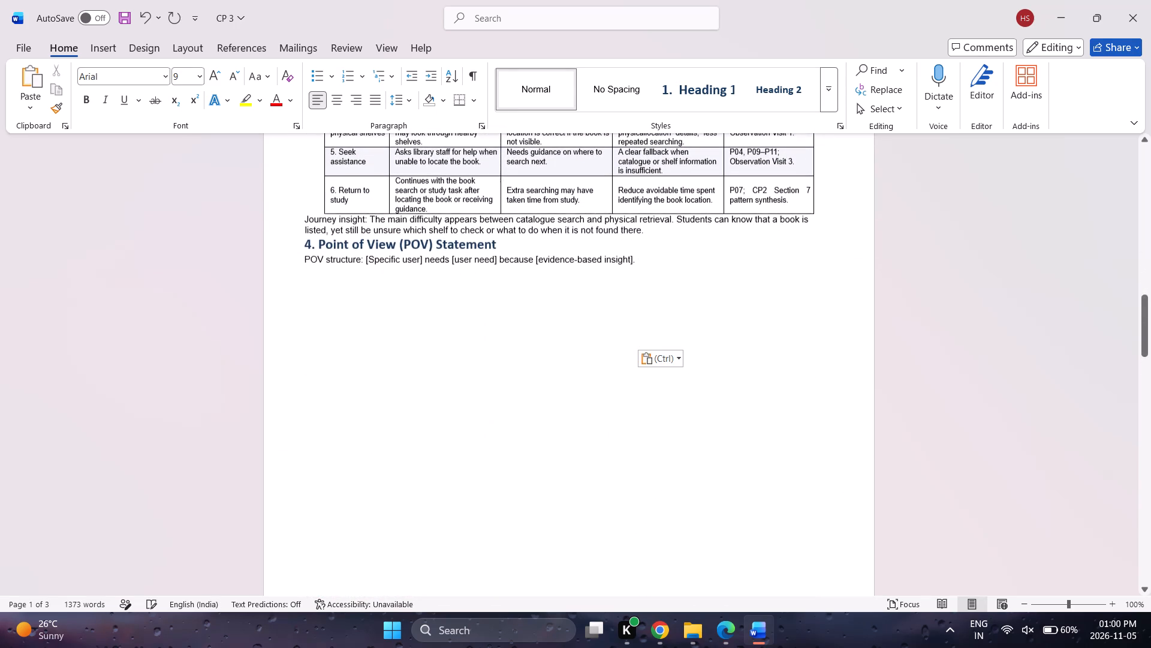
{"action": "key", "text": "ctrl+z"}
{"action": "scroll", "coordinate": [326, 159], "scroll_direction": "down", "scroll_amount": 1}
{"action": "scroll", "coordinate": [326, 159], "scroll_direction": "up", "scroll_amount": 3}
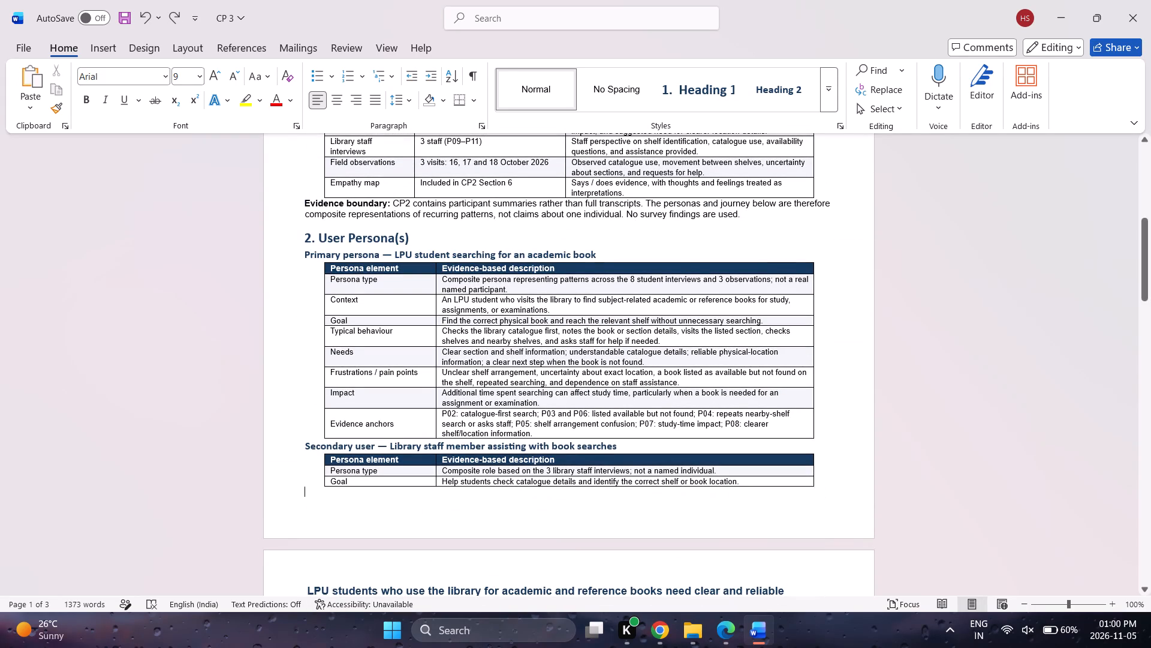
Paste the cut content in front of the bold POV statement and start that statement on its own line.
{"action": "left_click", "coordinate": [305, 586]}
{"action": "key", "text": "ctrl+v"}
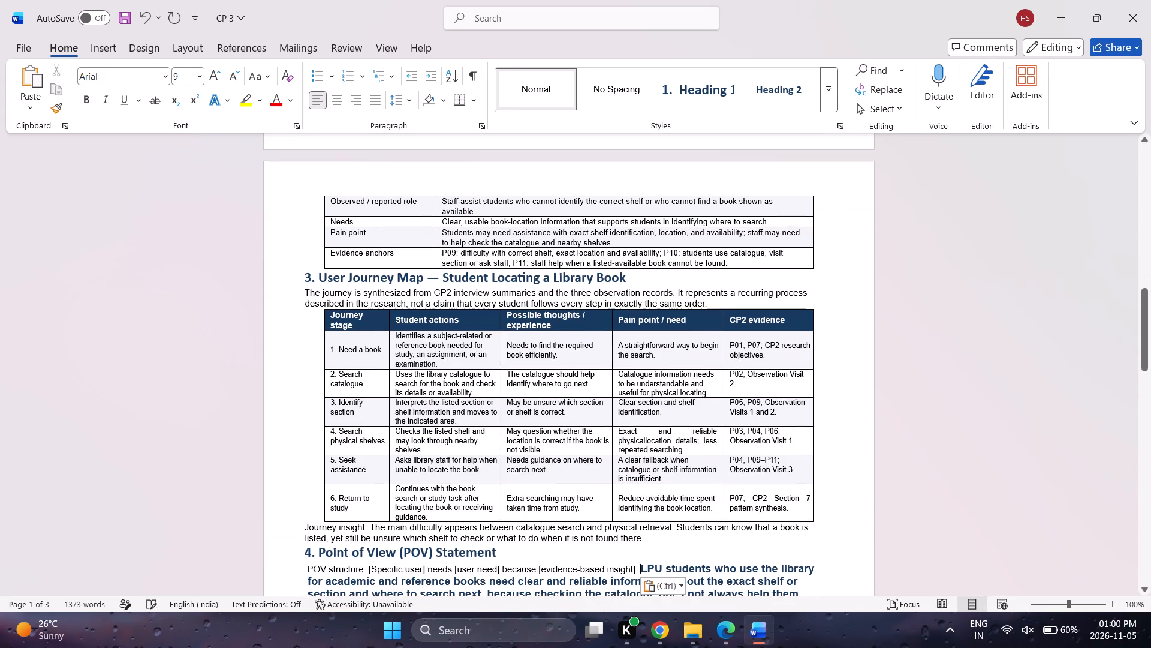
{"action": "scroll", "coordinate": [305, 586], "scroll_direction": "down", "scroll_amount": 1}
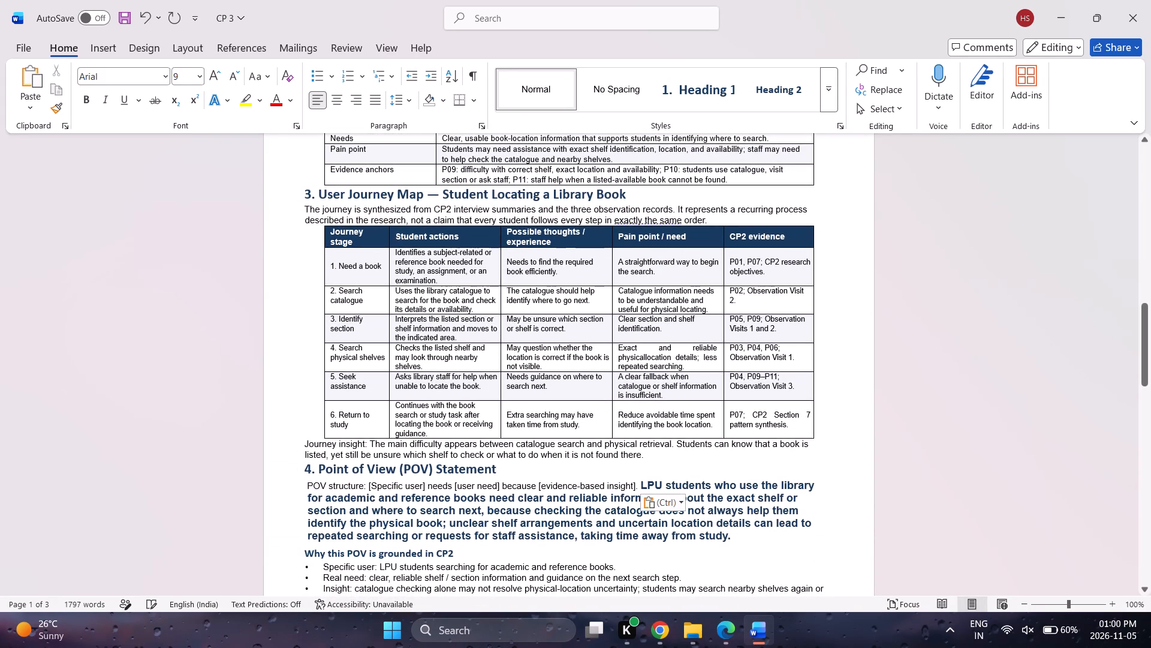
{"action": "key", "text": "Return"}
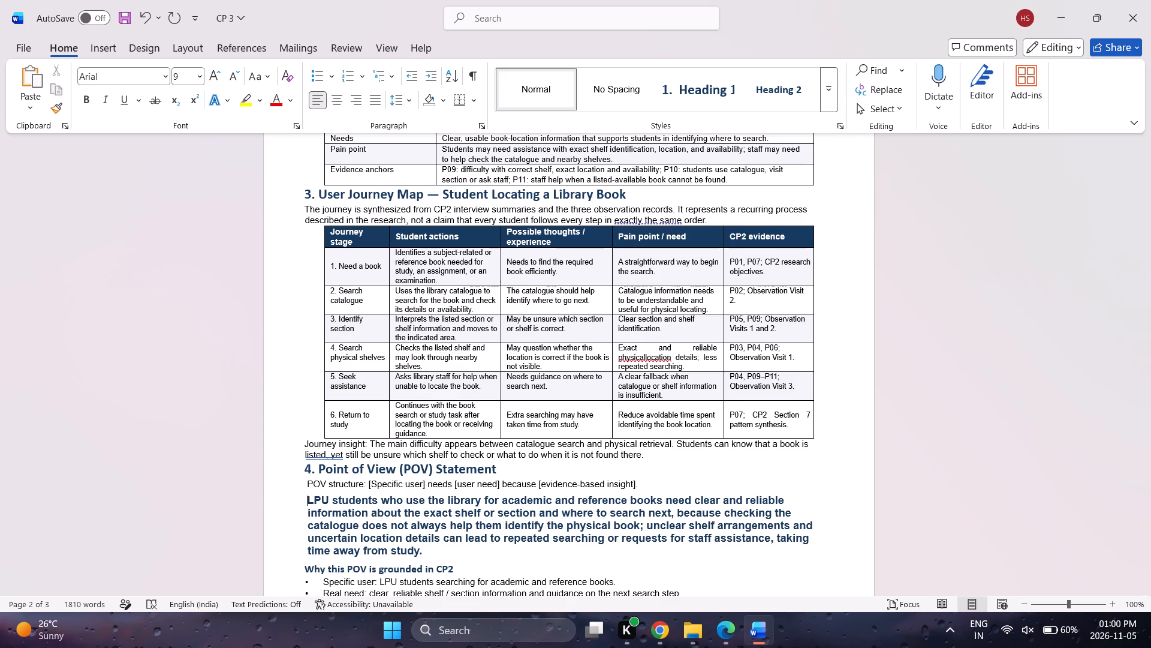
Review the page flow from the POV statement to the appendix, and back up to the title.
{"action": "scroll", "coordinate": [657, 485], "scroll_direction": "down", "scroll_amount": 1}
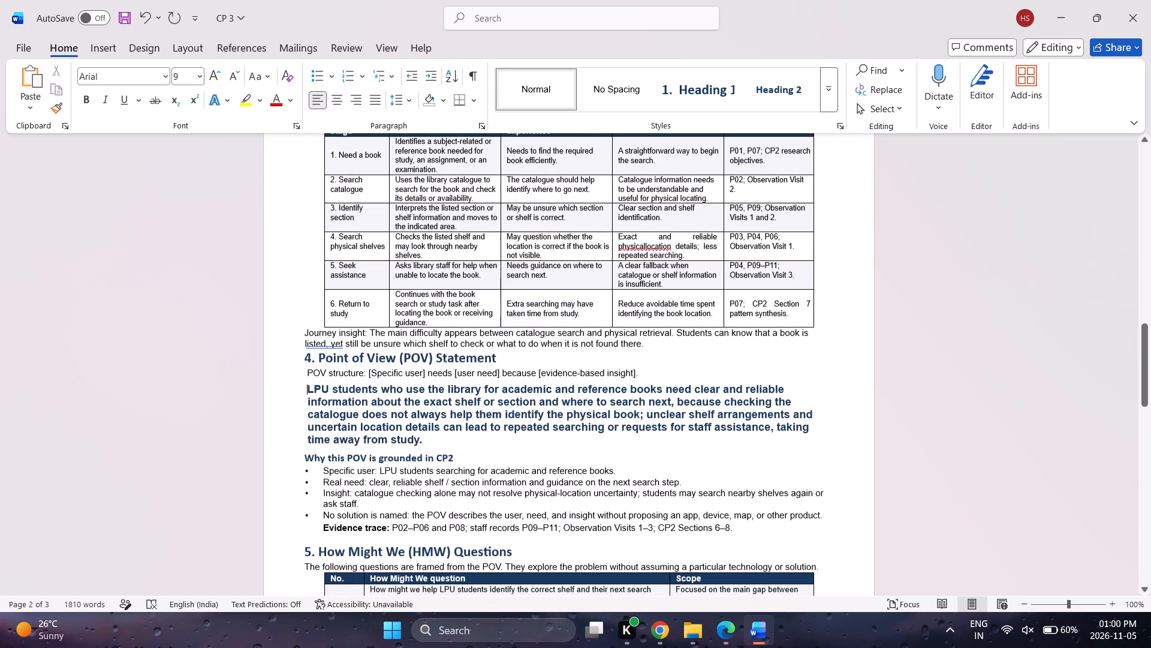
{"action": "scroll", "coordinate": [657, 485], "scroll_direction": "down", "scroll_amount": 1}
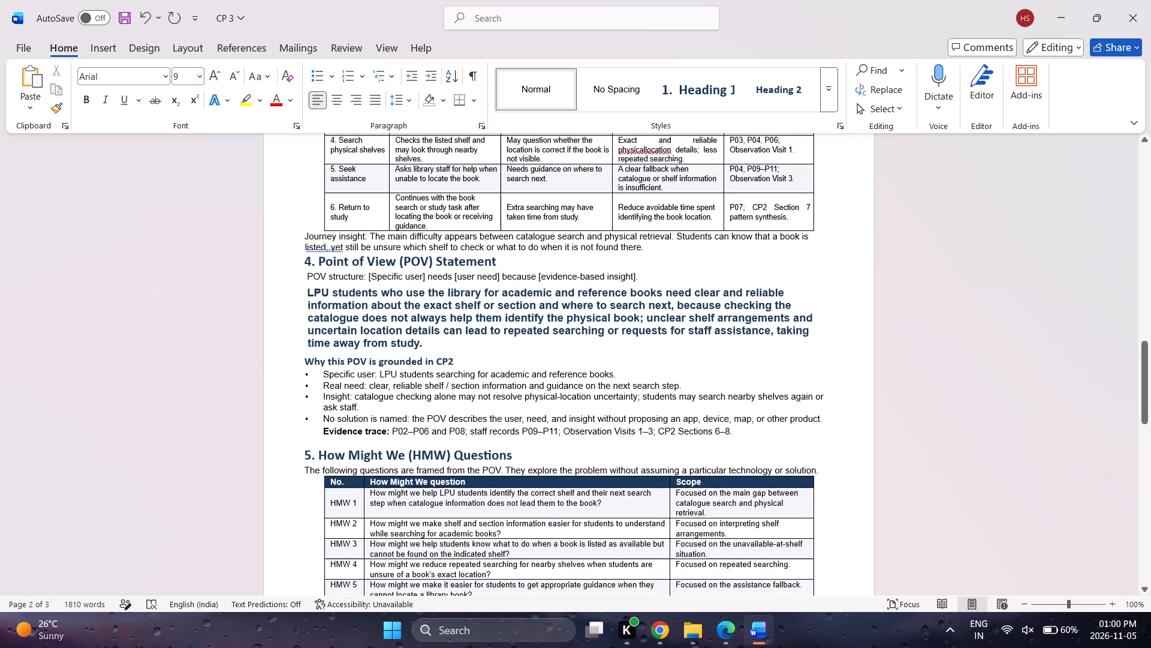
{"action": "scroll", "coordinate": [657, 485], "scroll_direction": "down", "scroll_amount": 3}
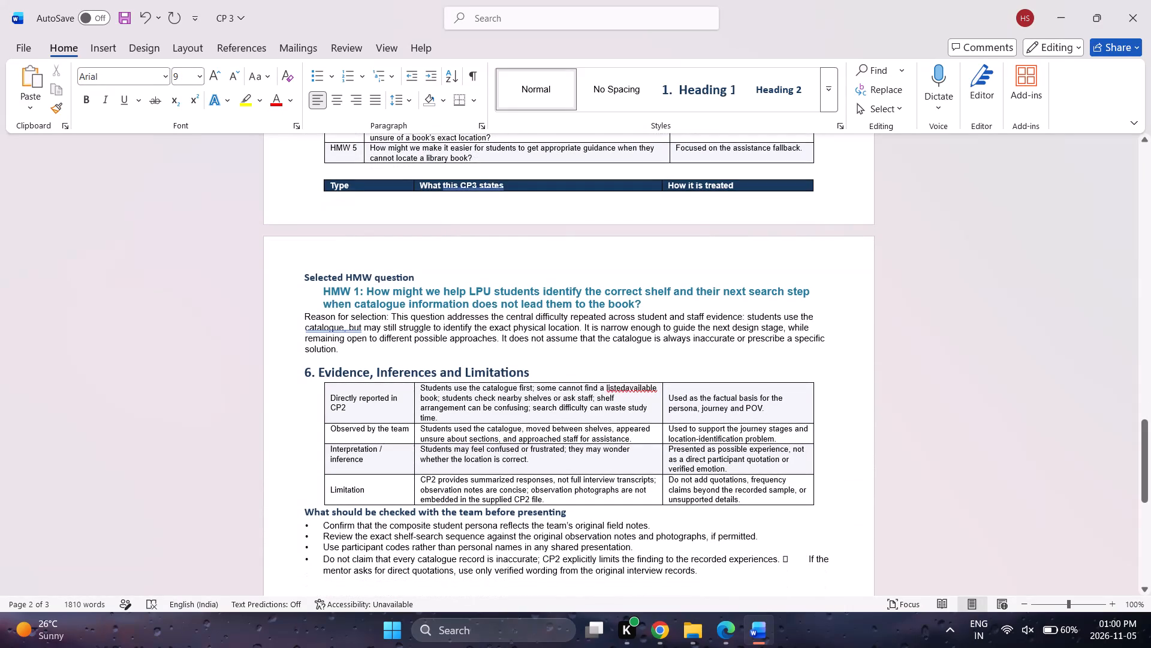
{"action": "scroll", "coordinate": [657, 485], "scroll_direction": "down", "scroll_amount": 3}
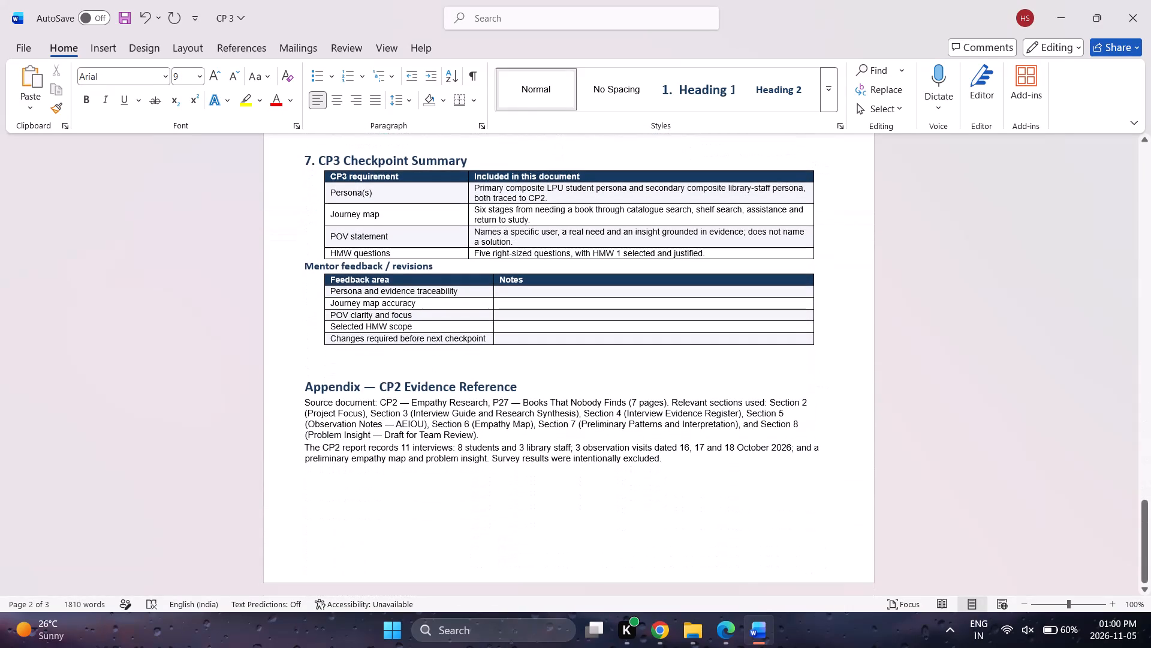
{"action": "scroll", "coordinate": [657, 485], "scroll_direction": "down", "scroll_amount": 2}
{"action": "scroll", "coordinate": [657, 485], "scroll_direction": "up", "scroll_amount": 8}
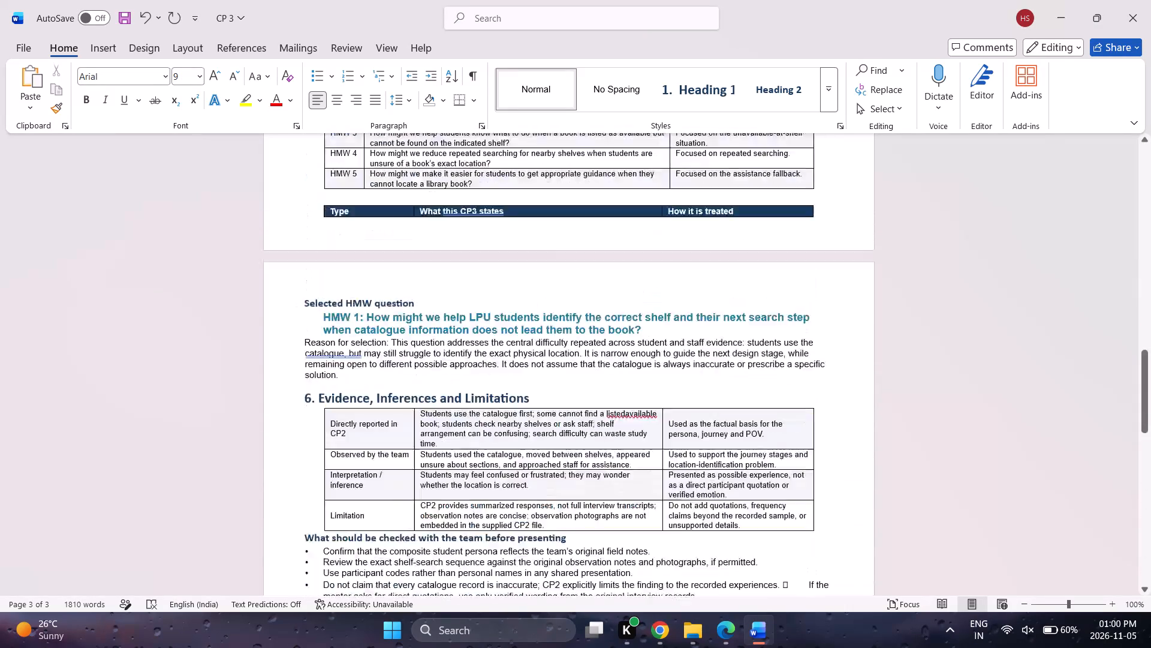
{"action": "scroll", "coordinate": [657, 485], "scroll_direction": "up", "scroll_amount": 5}
{"action": "scroll", "coordinate": [657, 485], "scroll_direction": "down", "scroll_amount": 4}
{"action": "scroll", "coordinate": [657, 485], "scroll_direction": "up", "scroll_amount": 2}
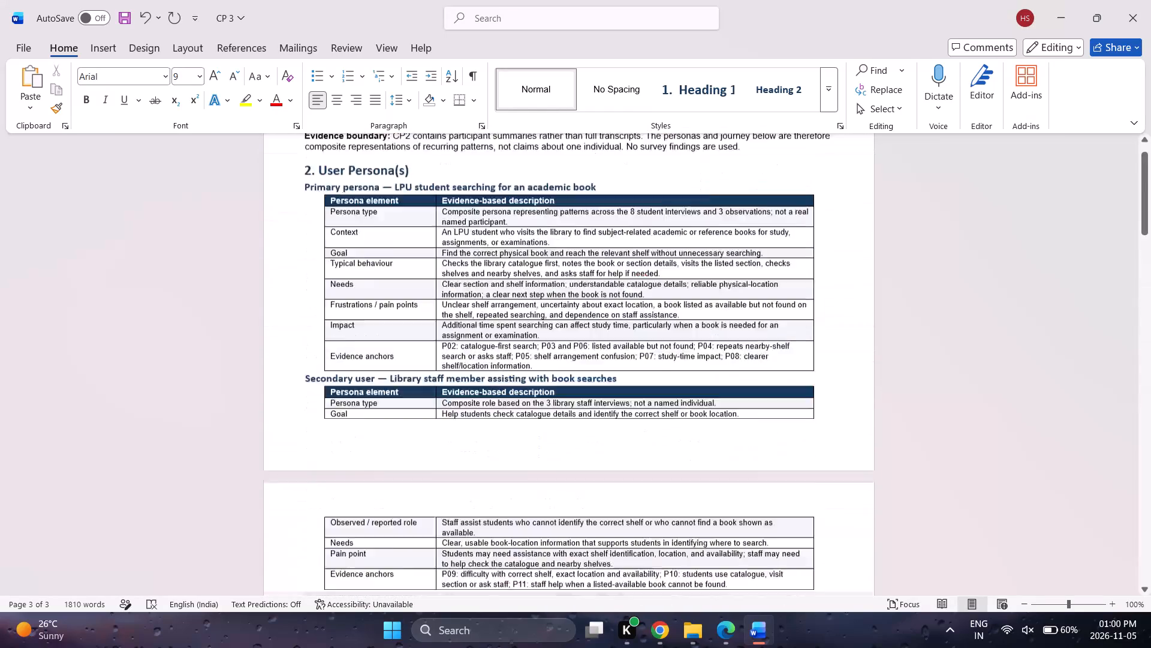
{"action": "scroll", "coordinate": [657, 485], "scroll_direction": "up", "scroll_amount": 11}
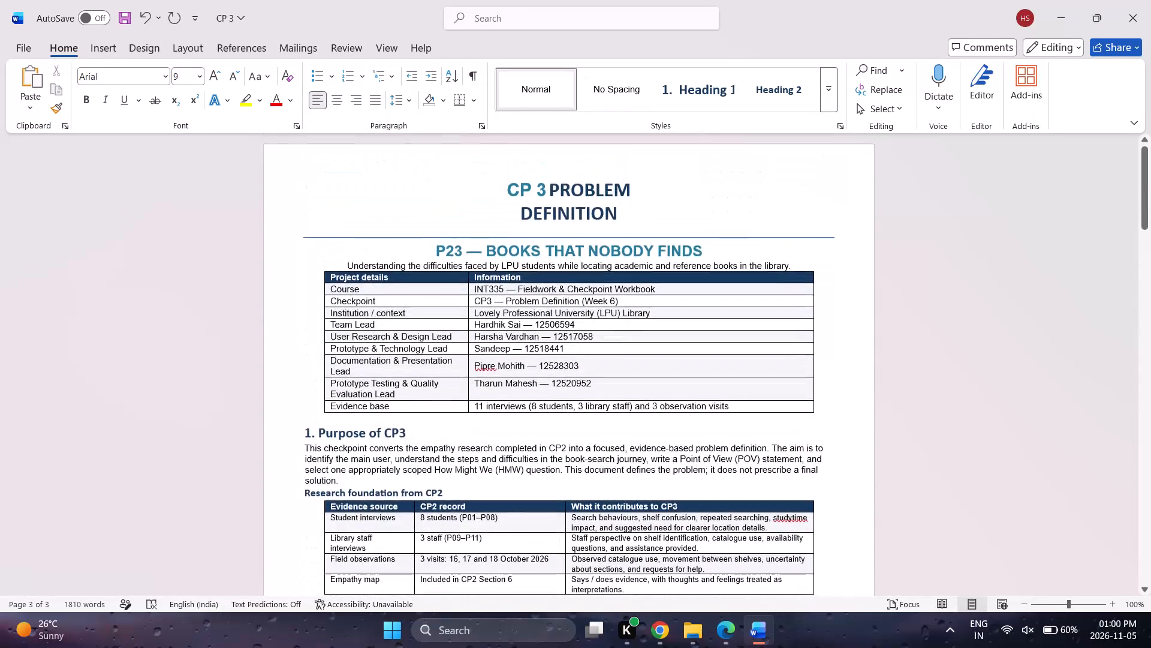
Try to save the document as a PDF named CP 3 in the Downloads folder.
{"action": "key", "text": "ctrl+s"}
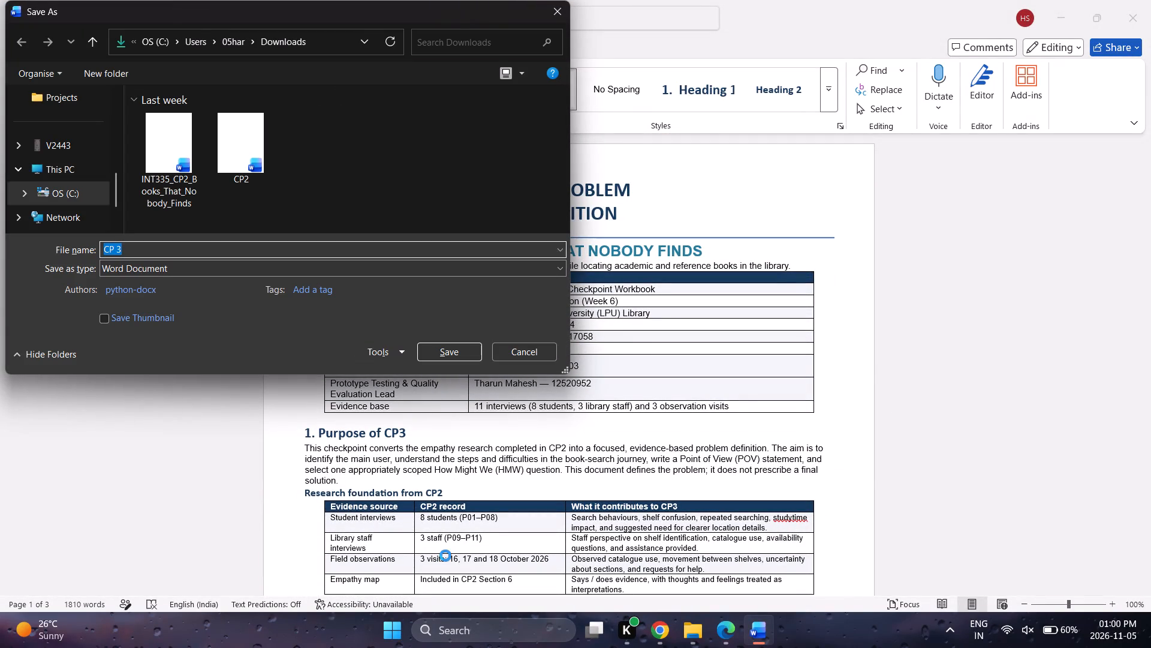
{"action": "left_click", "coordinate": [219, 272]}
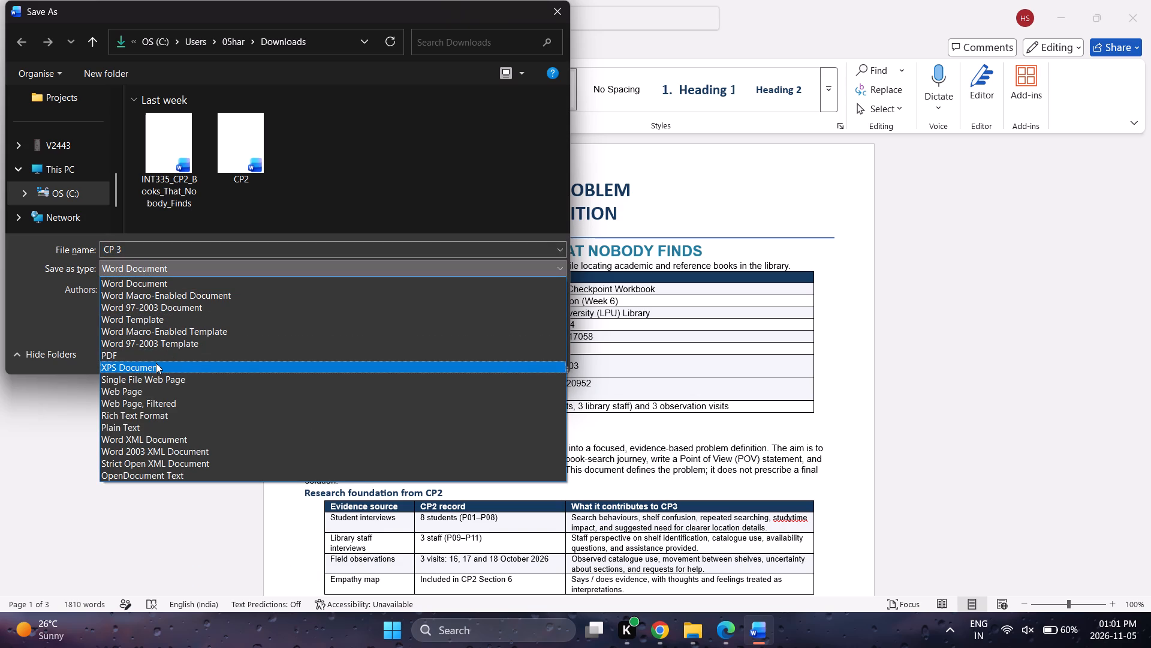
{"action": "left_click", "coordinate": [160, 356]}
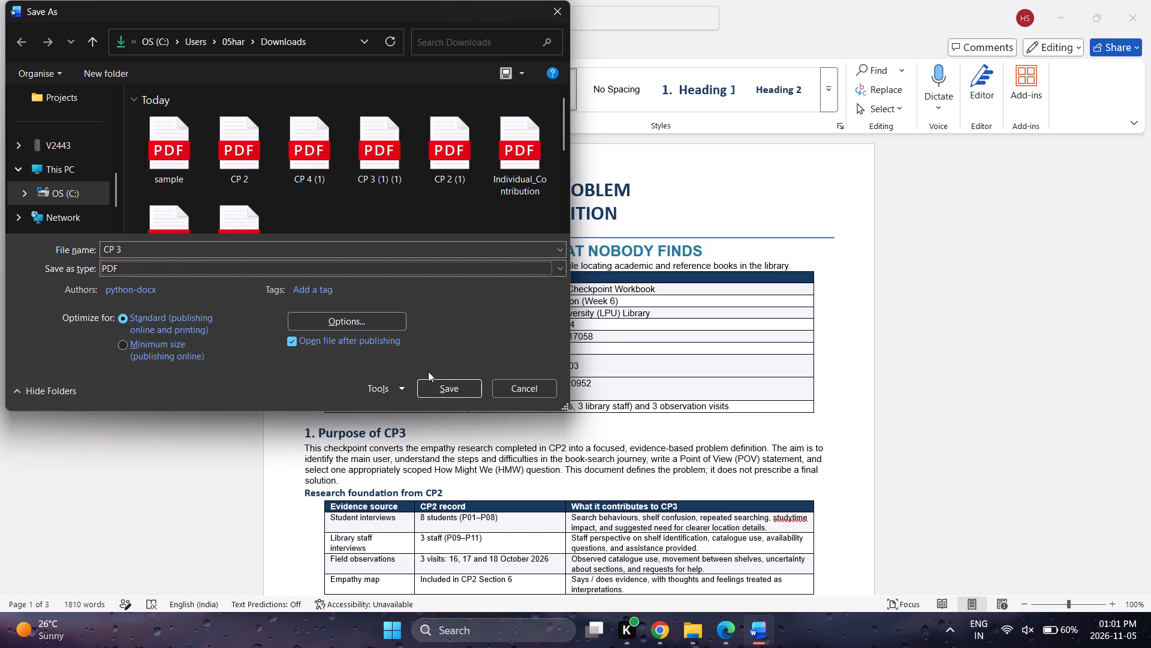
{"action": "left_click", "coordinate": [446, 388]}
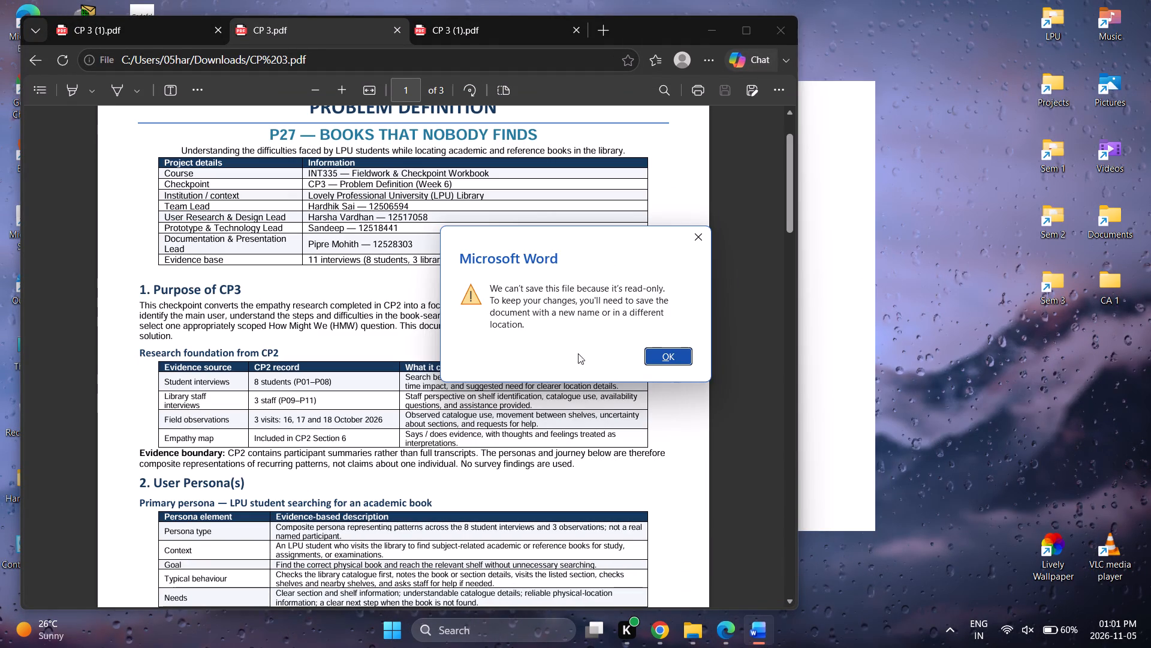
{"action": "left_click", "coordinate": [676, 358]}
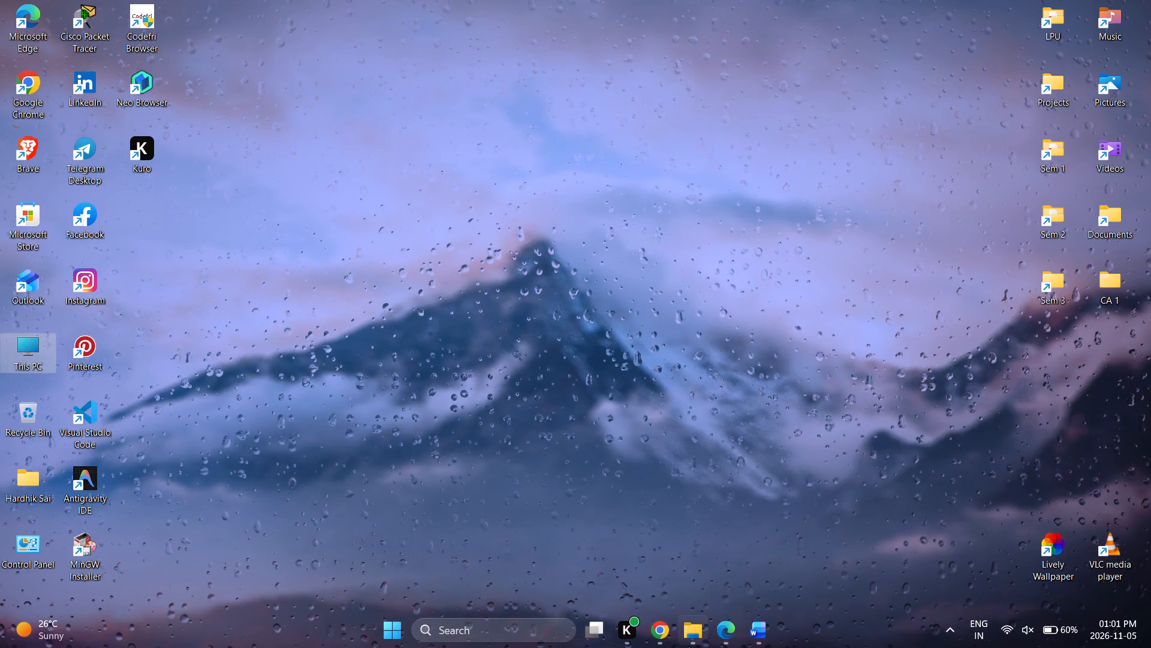
Open the CP 3 PDF from Downloads in File Explorer to check its contents, close its Edge tab, and return to Word.
{"action": "left_click", "coordinate": [688, 646]}
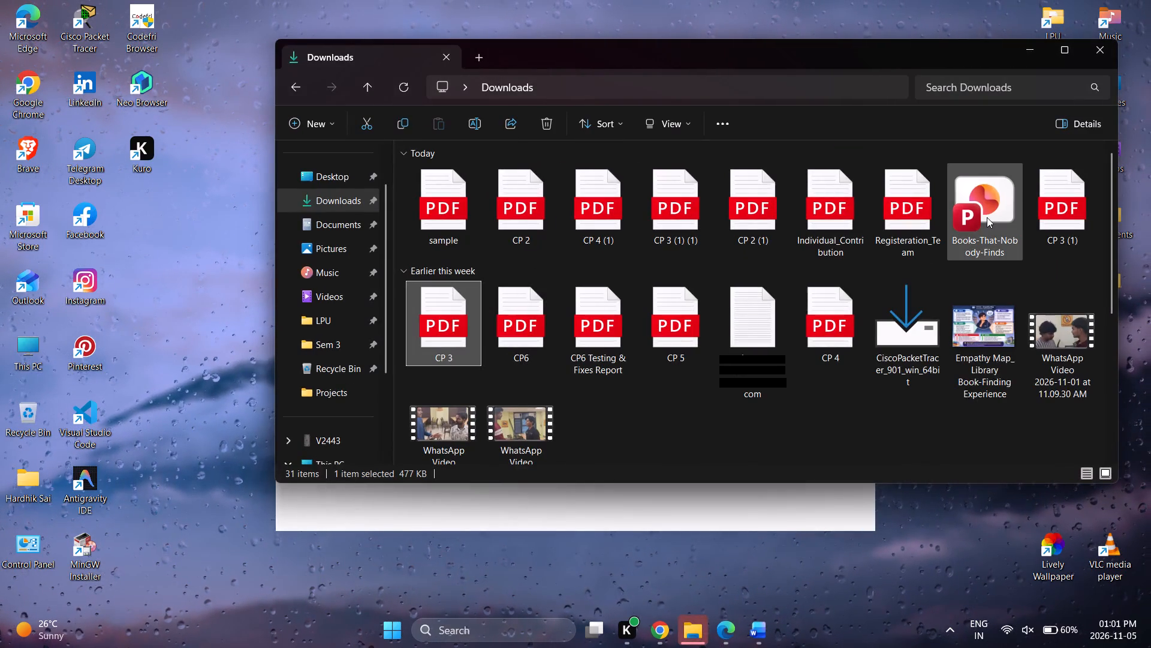
{"action": "scroll", "coordinate": [987, 217], "scroll_direction": "left", "scroll_amount": 2}
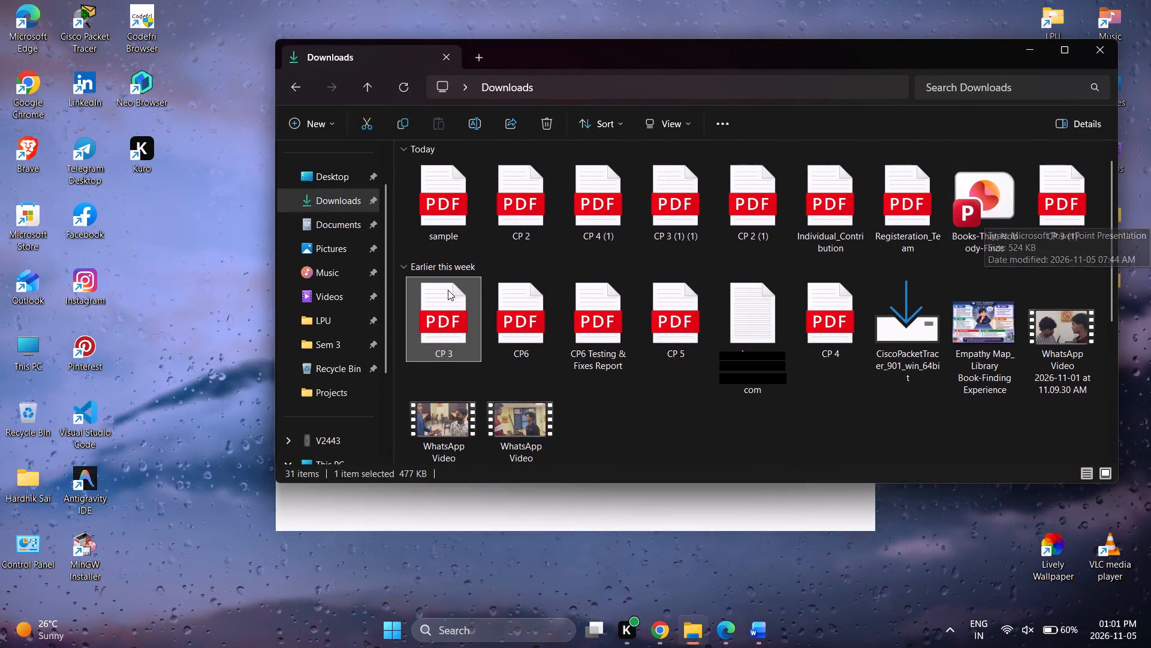
{"action": "double_click", "coordinate": [436, 307]}
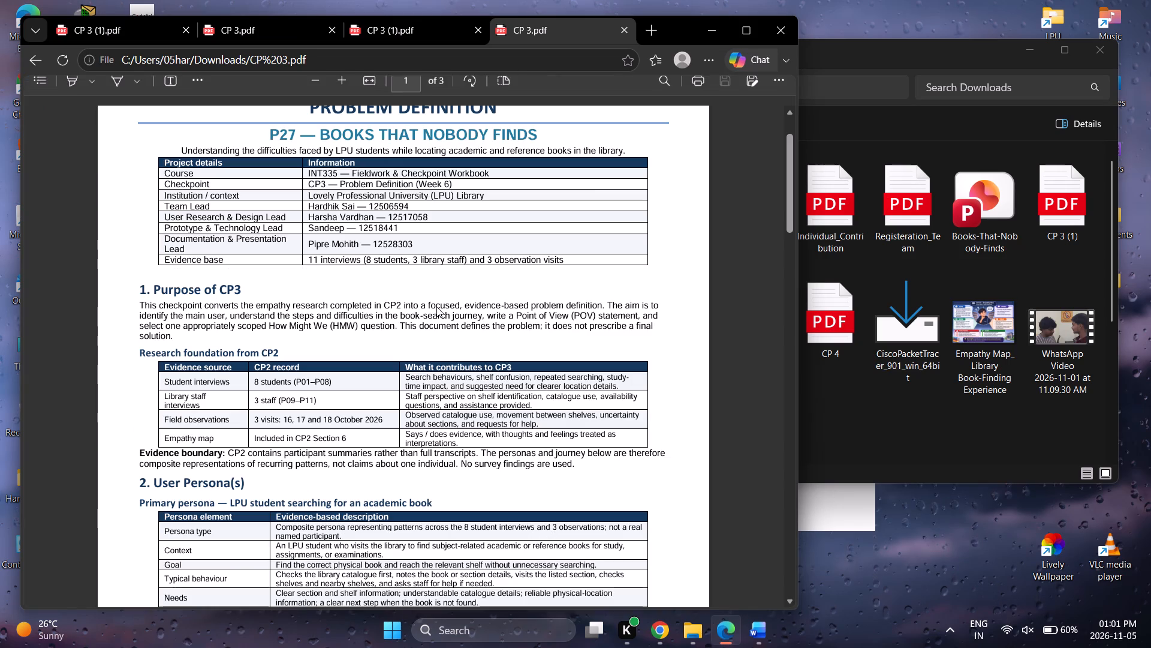
{"action": "left_click", "coordinate": [622, 33]}
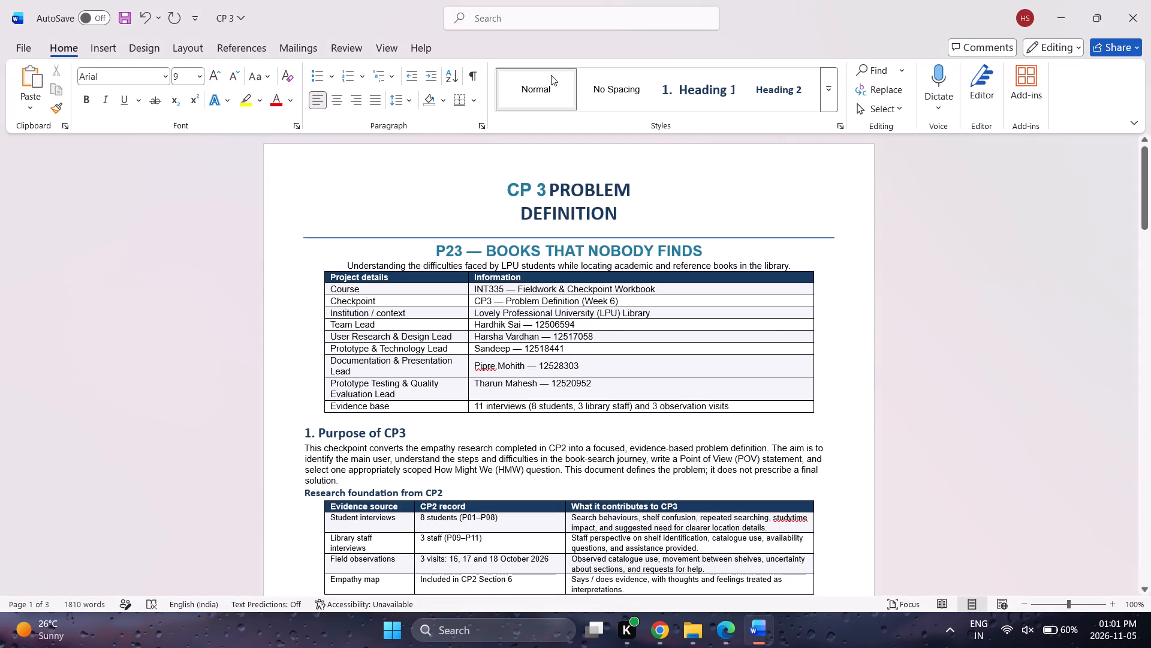
Save the Word document as a PDF named CP 3 on the Desktop.
{"action": "left_click", "coordinate": [122, 18]}
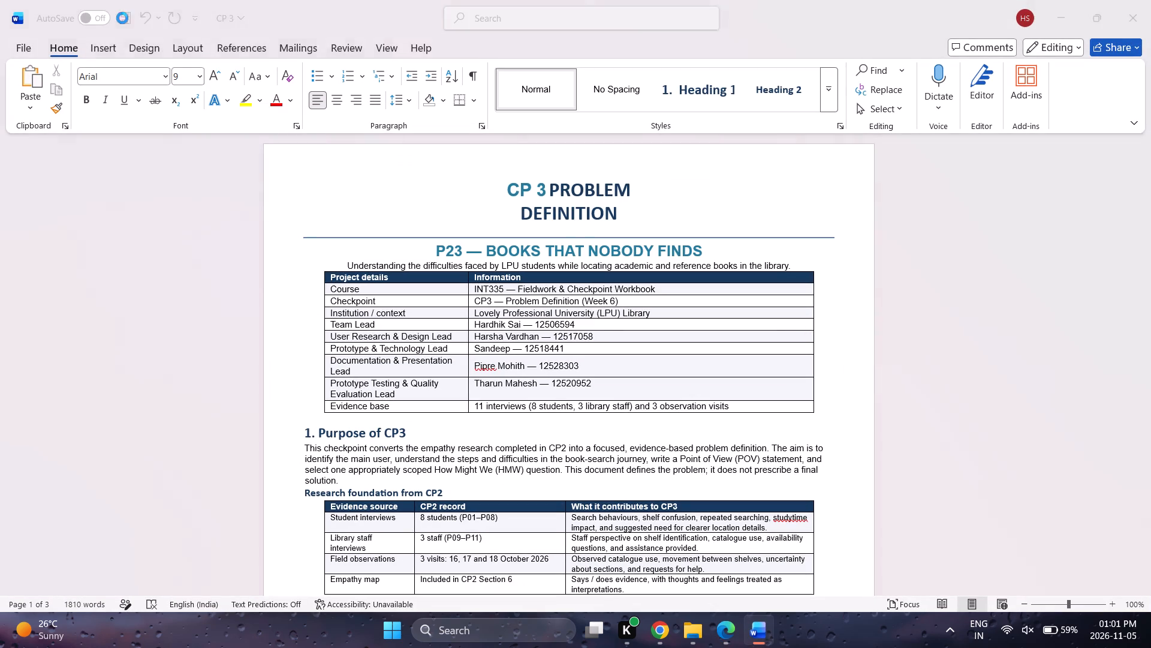
{"action": "left_click", "coordinate": [237, 42]}
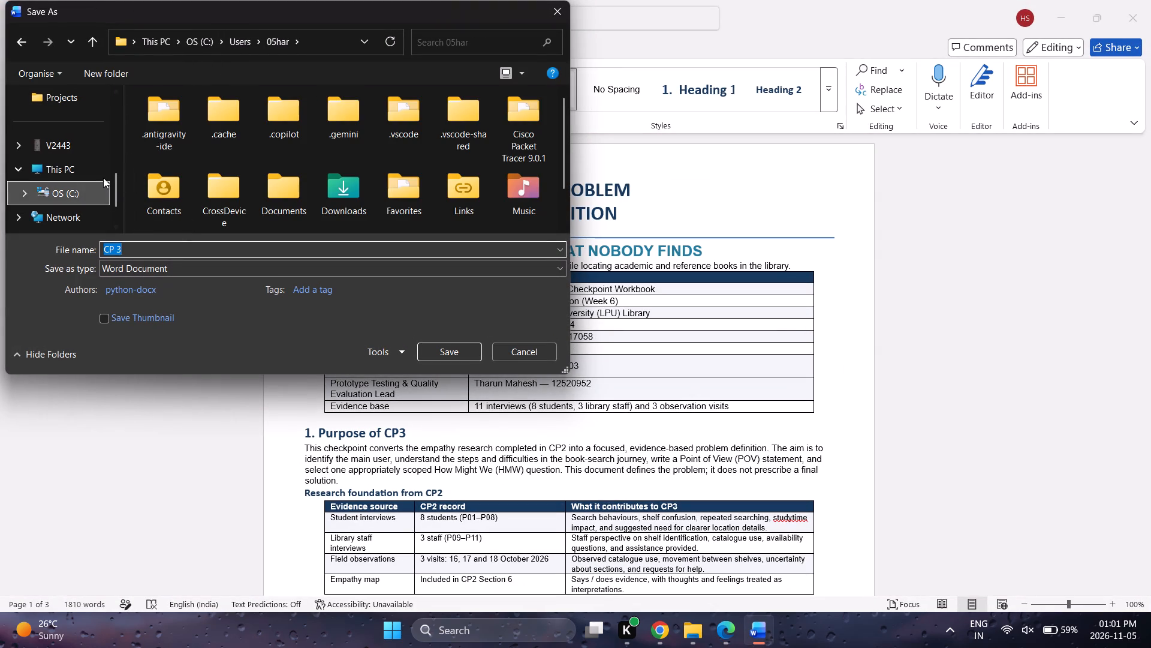
{"action": "scroll", "coordinate": [101, 175], "scroll_direction": "up", "scroll_amount": 2}
{"action": "left_click", "coordinate": [74, 179]}
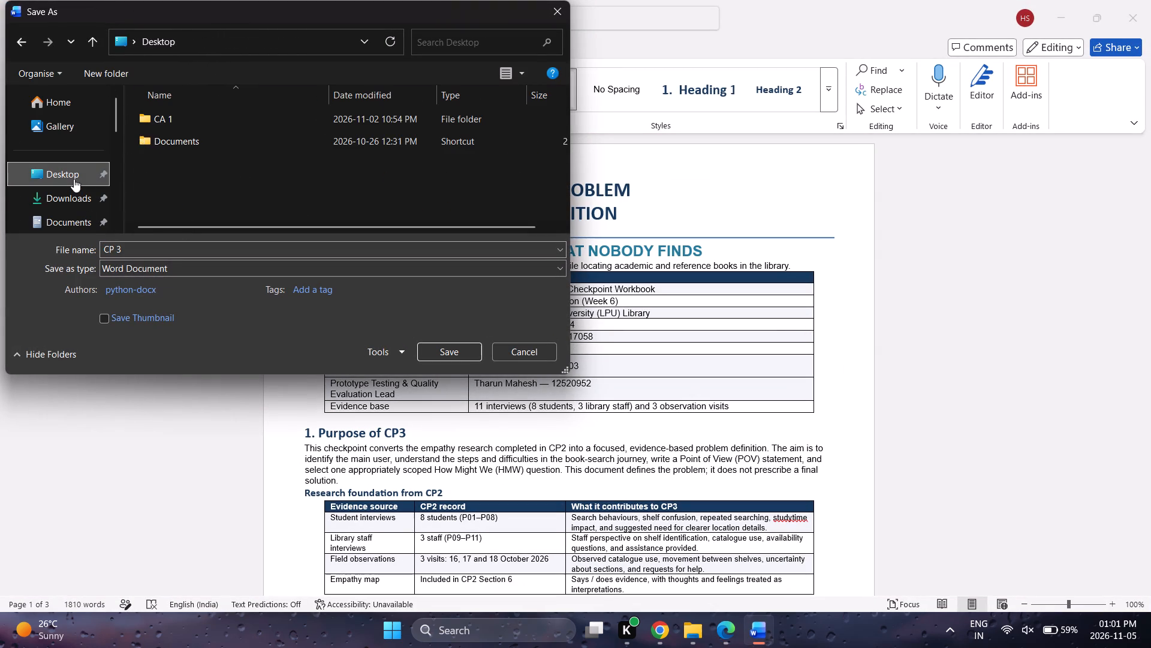
{"action": "left_click", "coordinate": [136, 272]}
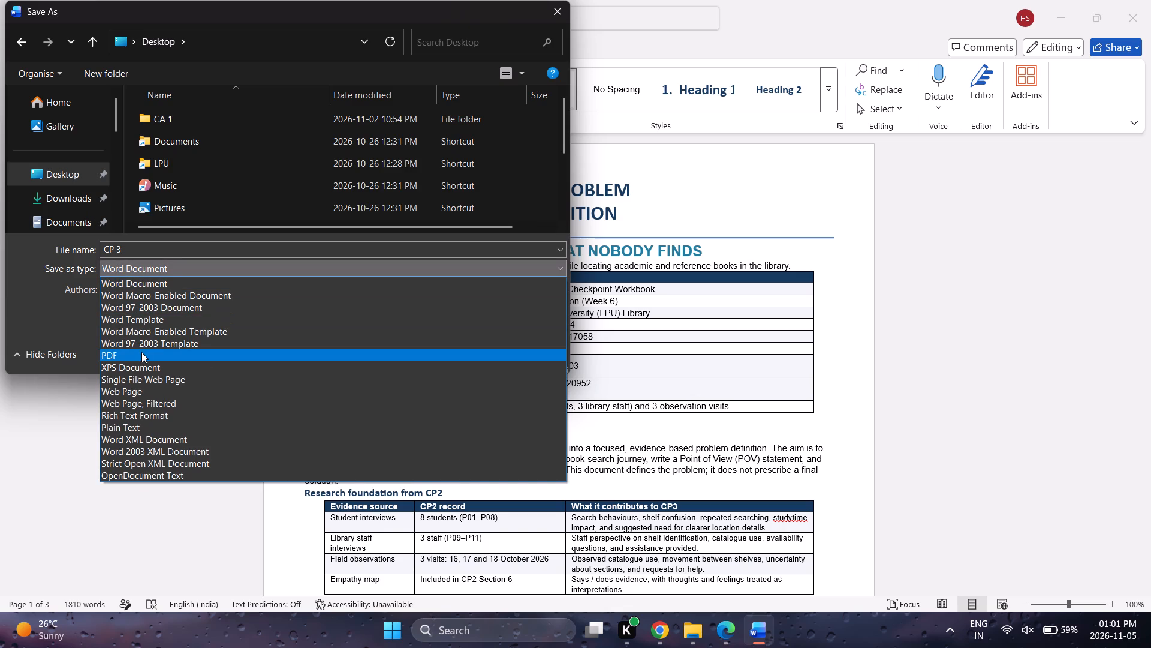
{"action": "left_click", "coordinate": [141, 352]}
{"action": "left_click", "coordinate": [444, 394]}
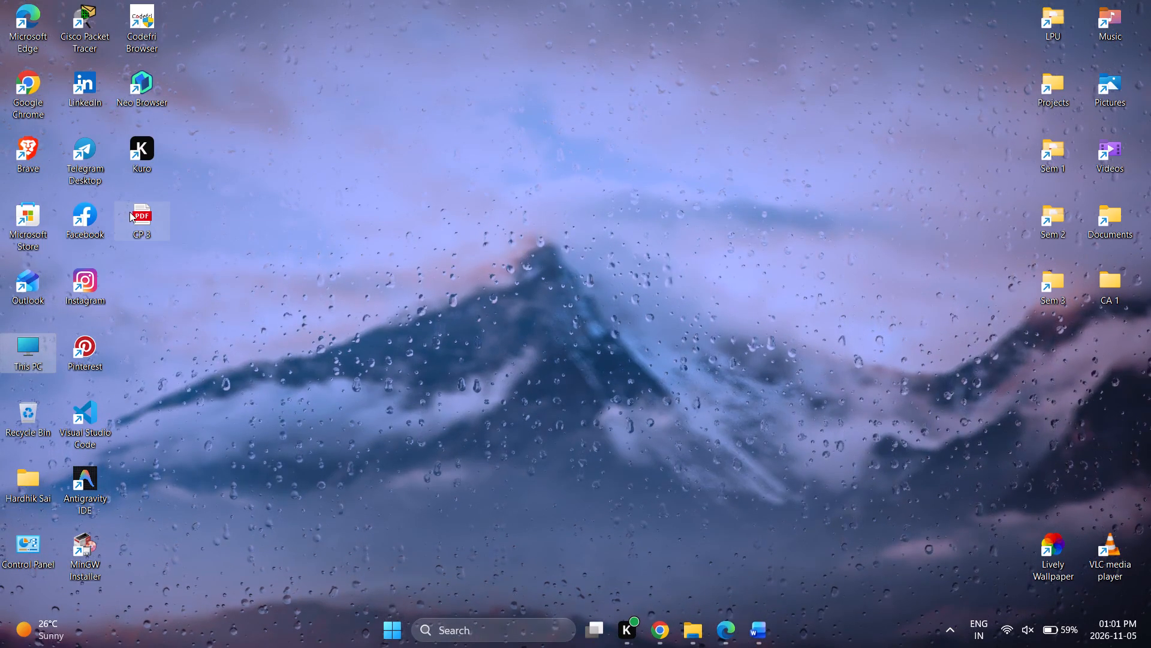
In Chrome, open the Google Drive folder IMP FIles > INT 335 CA 1 > CP 3 and move its CP 3.pdf to trash.
{"action": "left_click", "coordinate": [667, 634]}
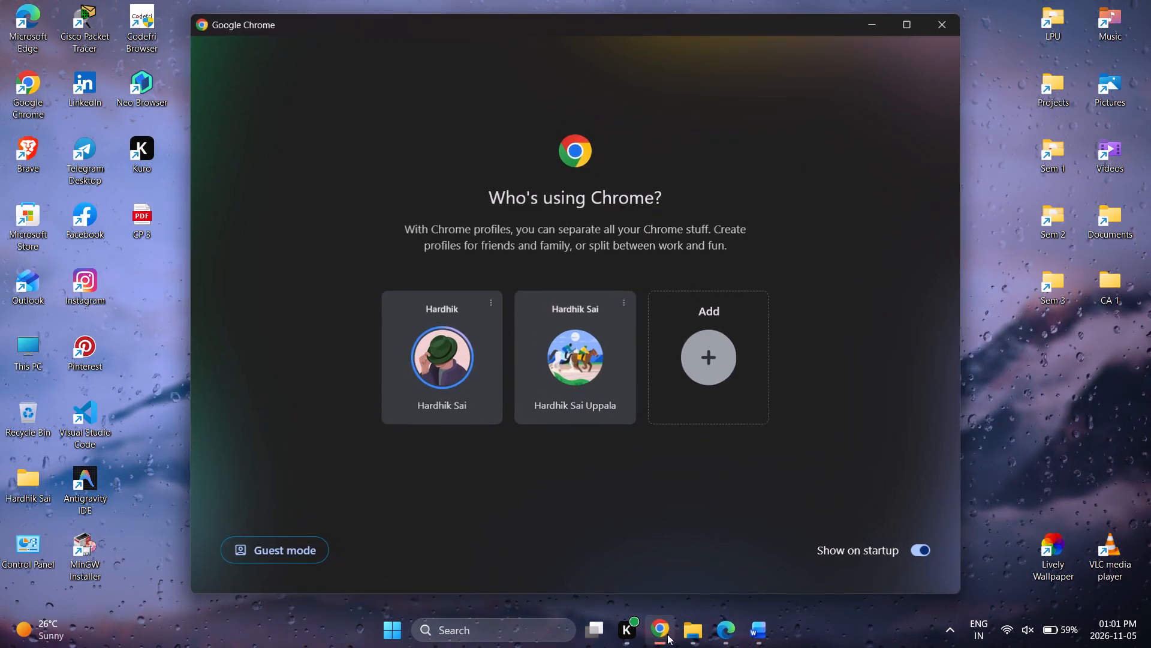
{"action": "left_click", "coordinate": [459, 344]}
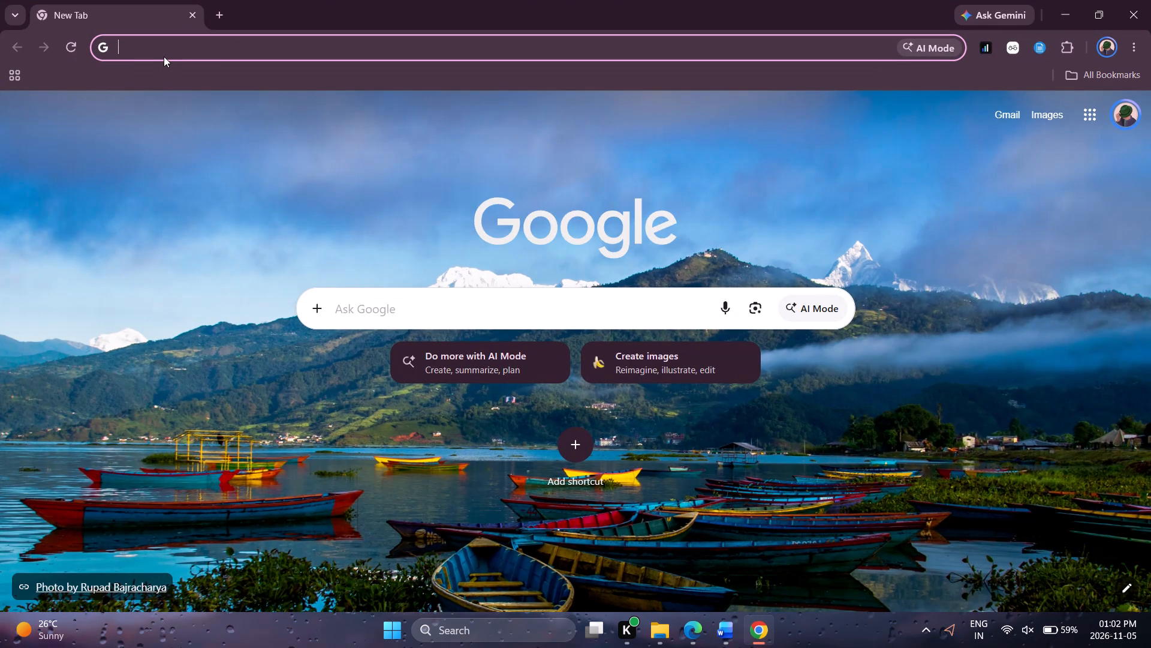
{"action": "left_click", "coordinate": [1097, 115]}
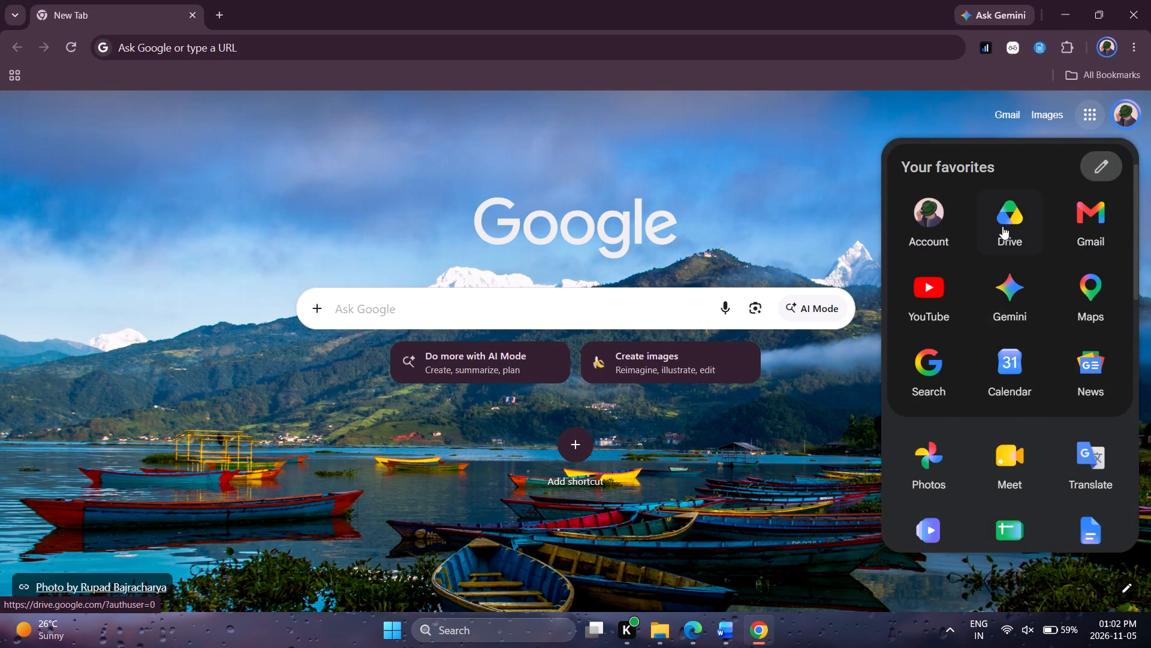
{"action": "left_click", "coordinate": [1007, 230]}
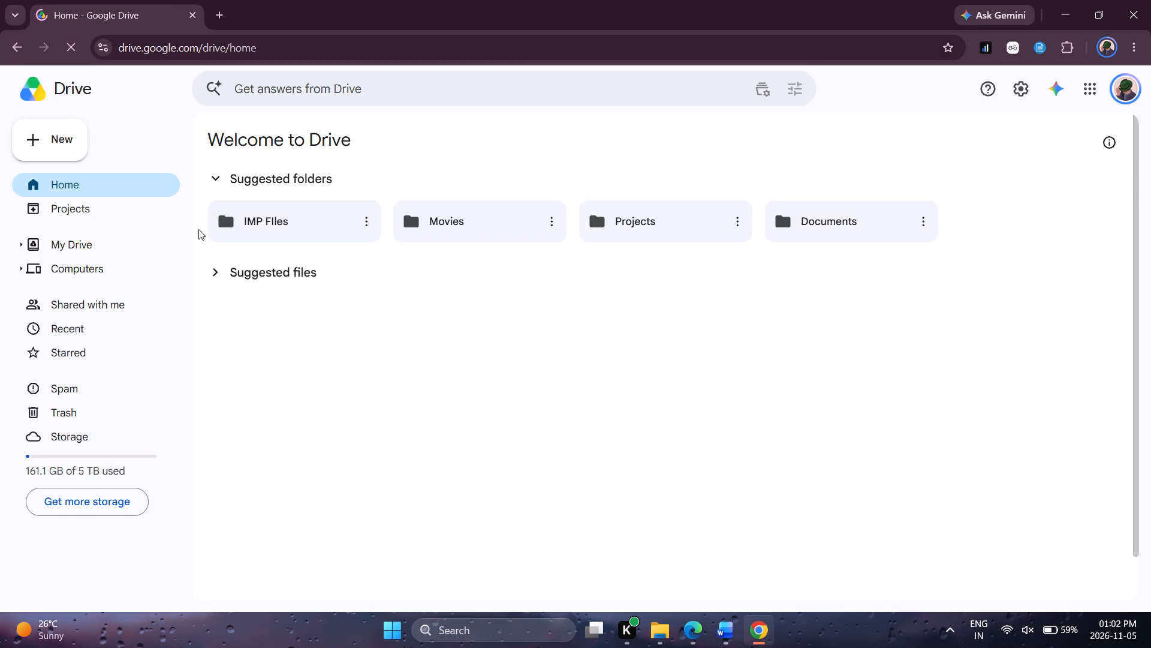
{"action": "double_click", "coordinate": [257, 226]}
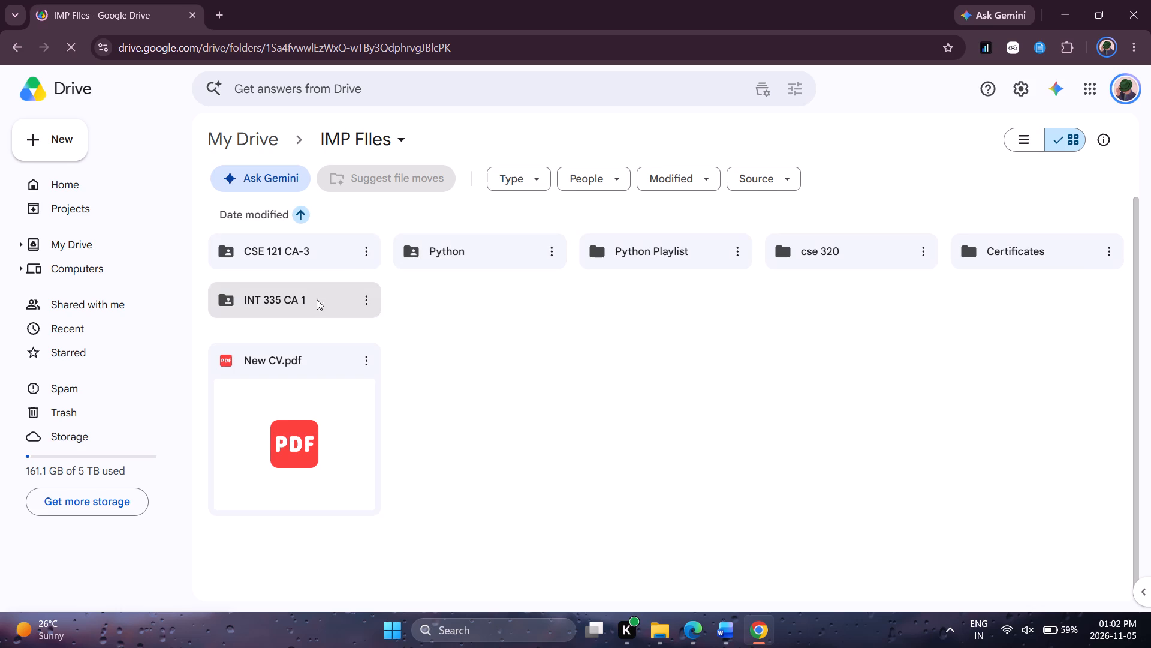
{"action": "double_click", "coordinate": [313, 302]}
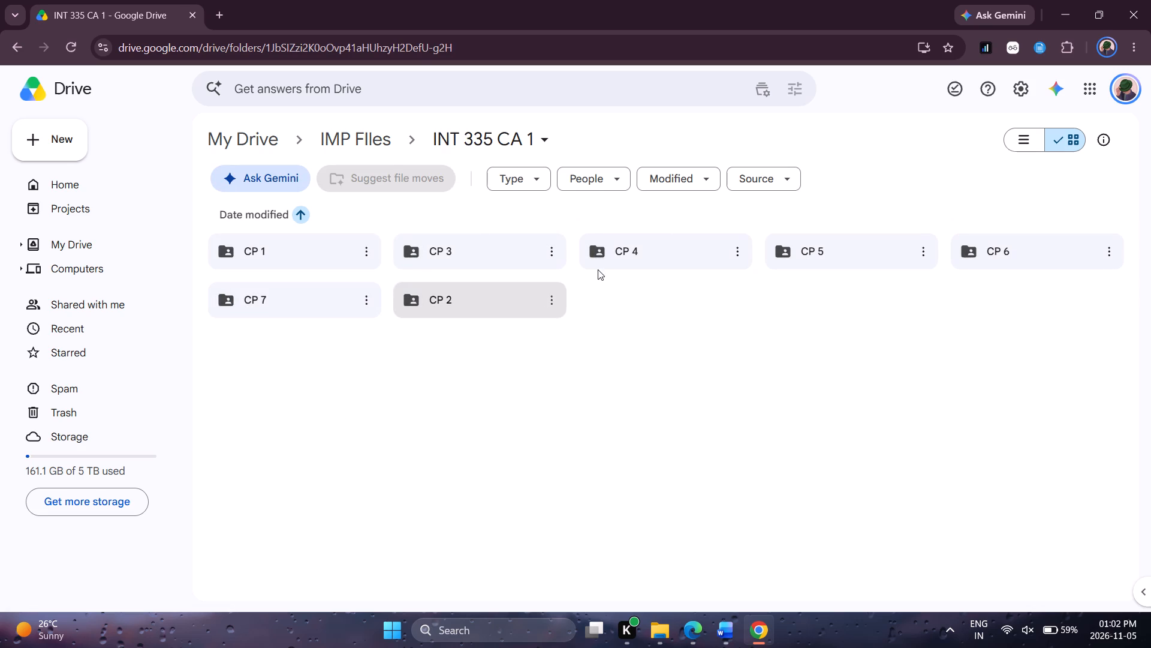
{"action": "double_click", "coordinate": [474, 249]}
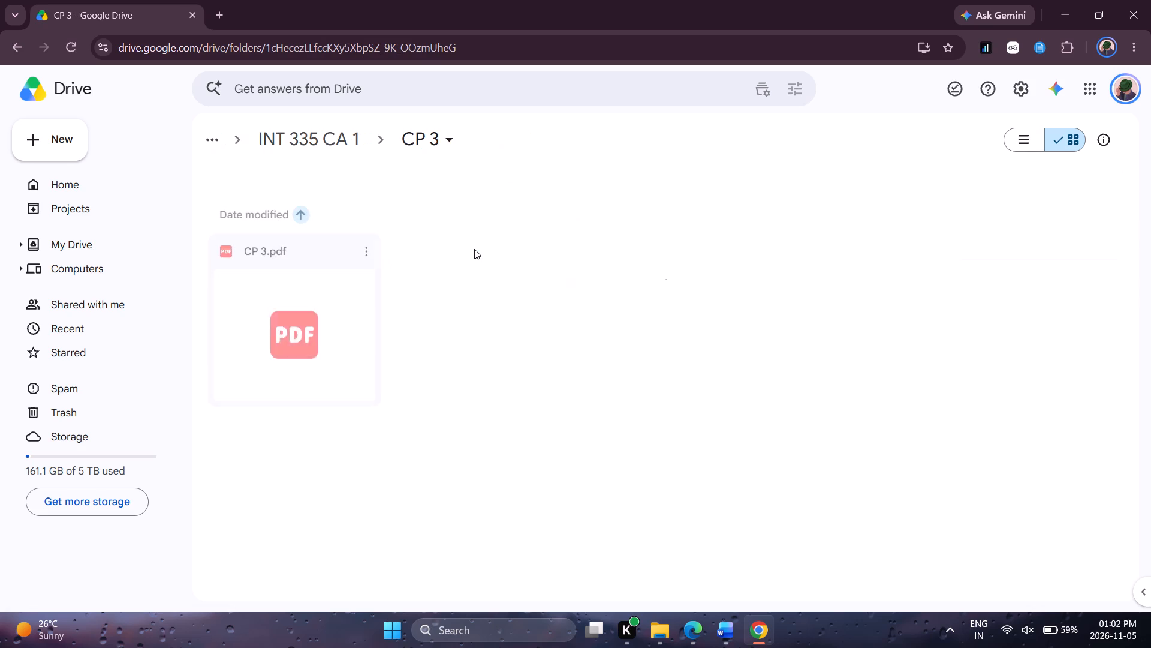
{"action": "left_click", "coordinate": [369, 250]}
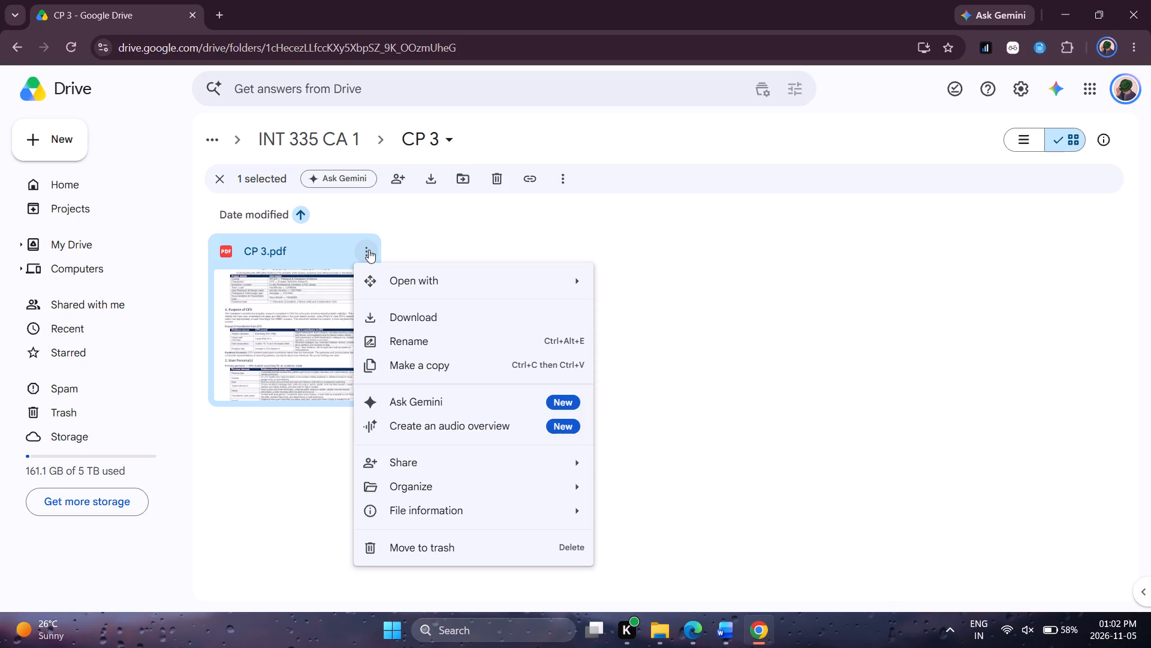
{"action": "left_click", "coordinate": [413, 552]}
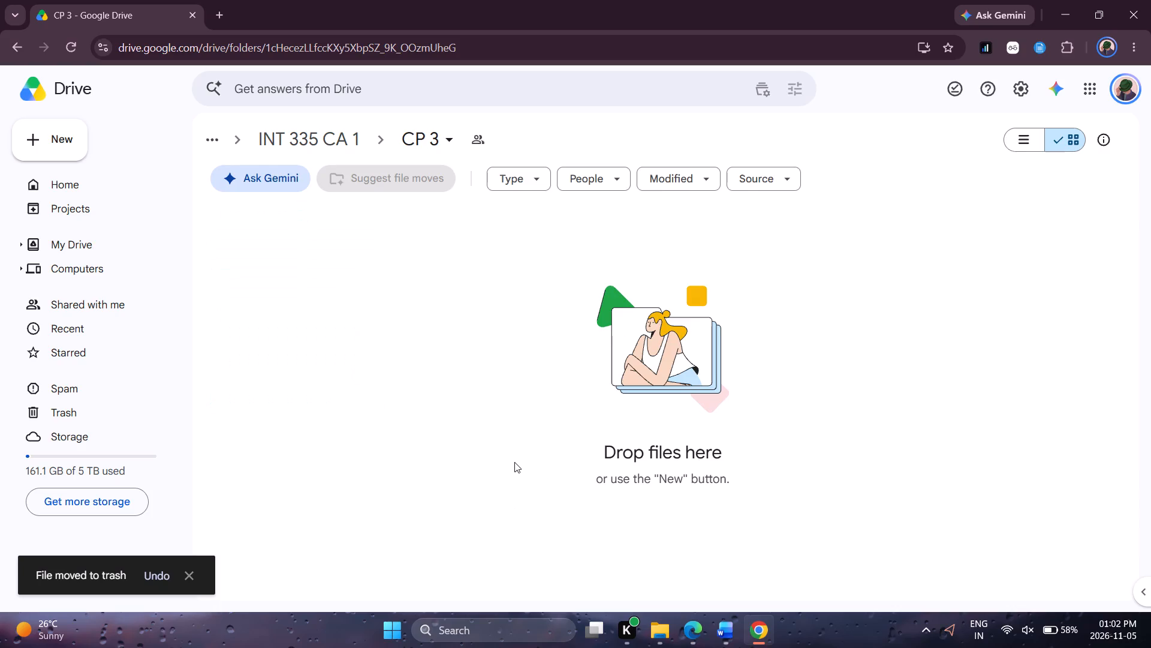
Upload the CP 3 PDF from the Desktop folder in File Explorer into Drive's CP 3 folder.
{"action": "left_click", "coordinate": [668, 636]}
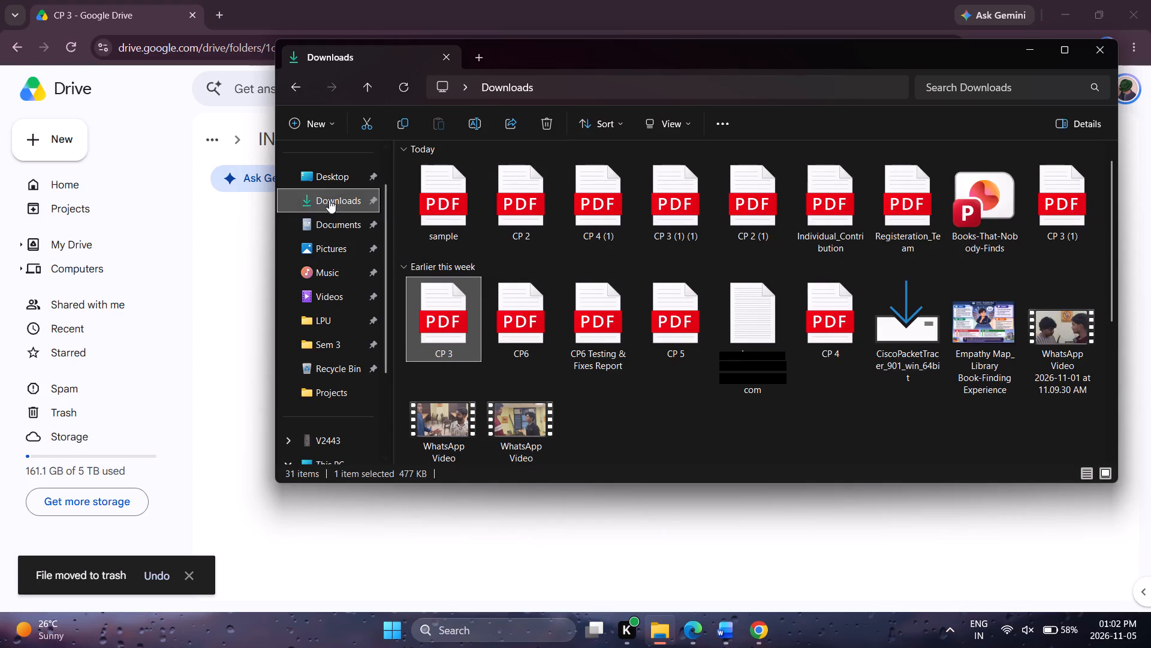
{"action": "left_click", "coordinate": [330, 183]}
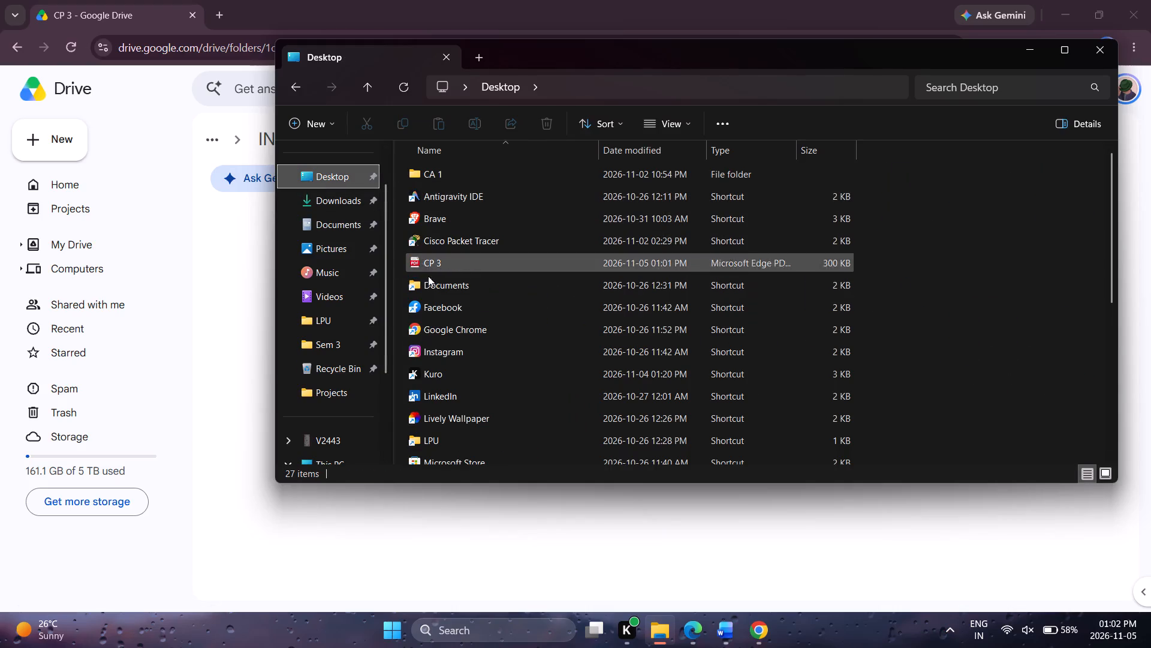
{"action": "left_click_drag", "start_coordinate": [434, 271], "coordinate": [404, 280]}
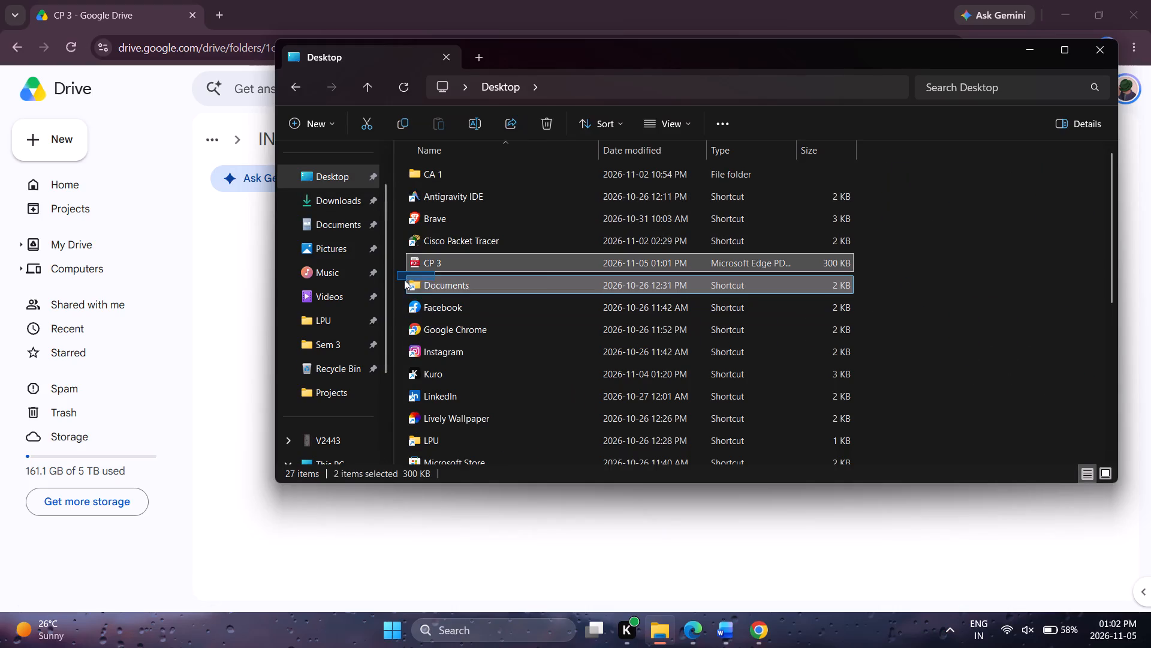
{"action": "left_click_drag", "start_coordinate": [404, 280], "coordinate": [430, 262]}
{"action": "left_click_drag", "start_coordinate": [430, 262], "coordinate": [216, 297]}
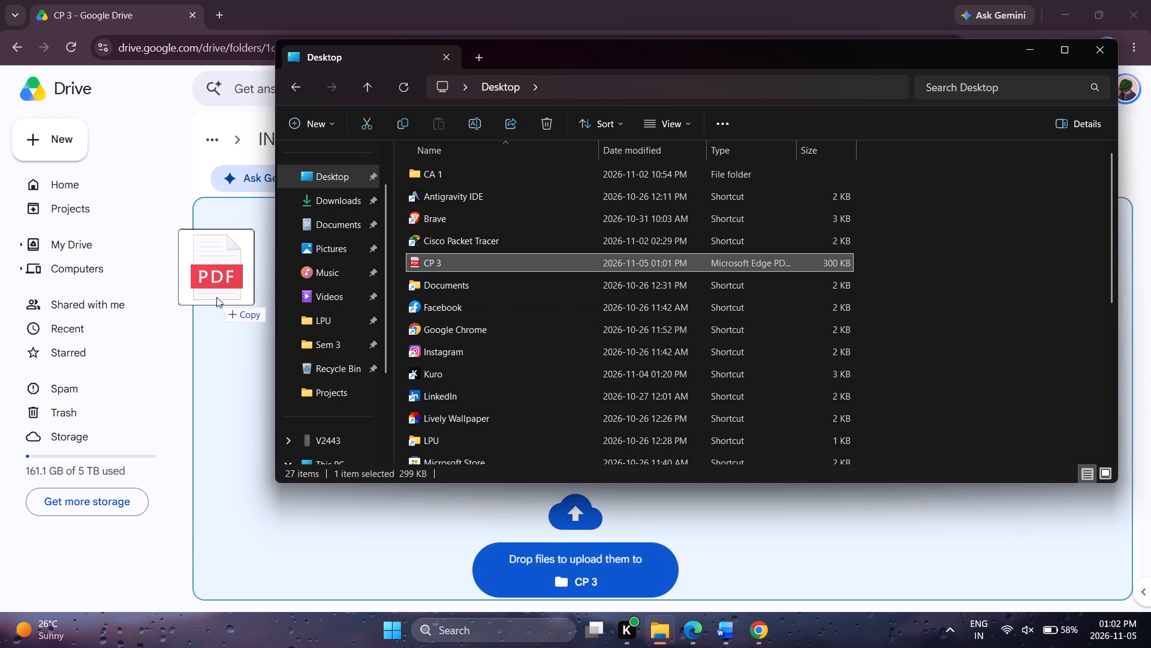
{"action": "left_click_drag", "start_coordinate": [216, 297], "coordinate": [216, 298]}
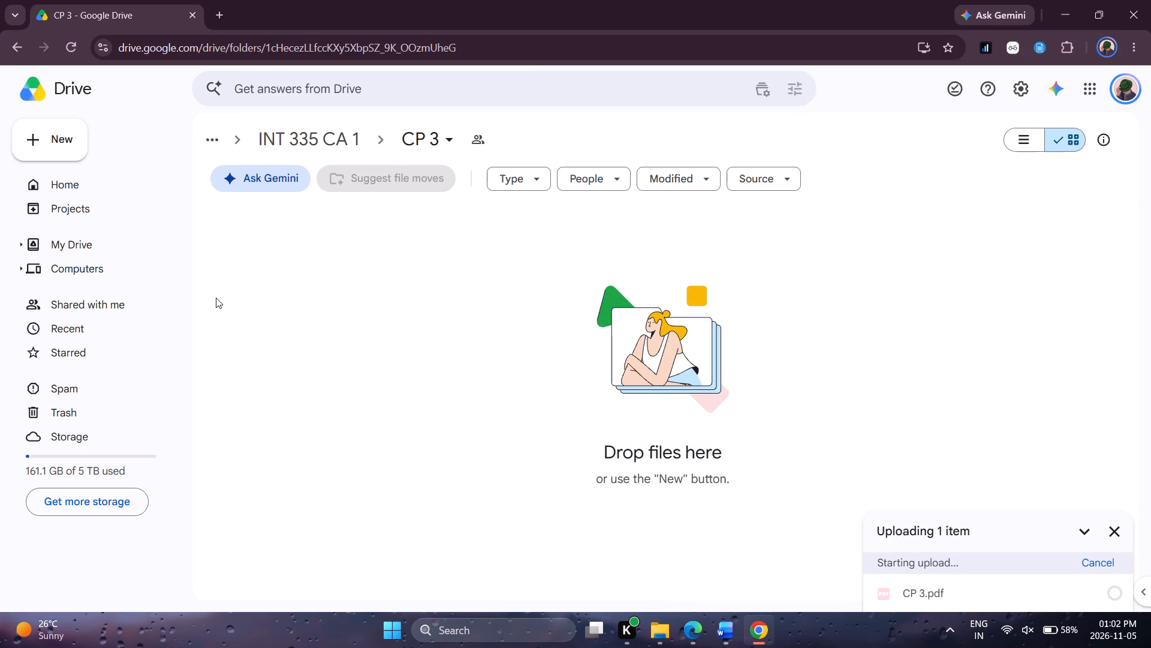
Return to the INT 335 CA 1 folder in Drive and open the CP 4 folder.
{"action": "left_click", "coordinate": [337, 133]}
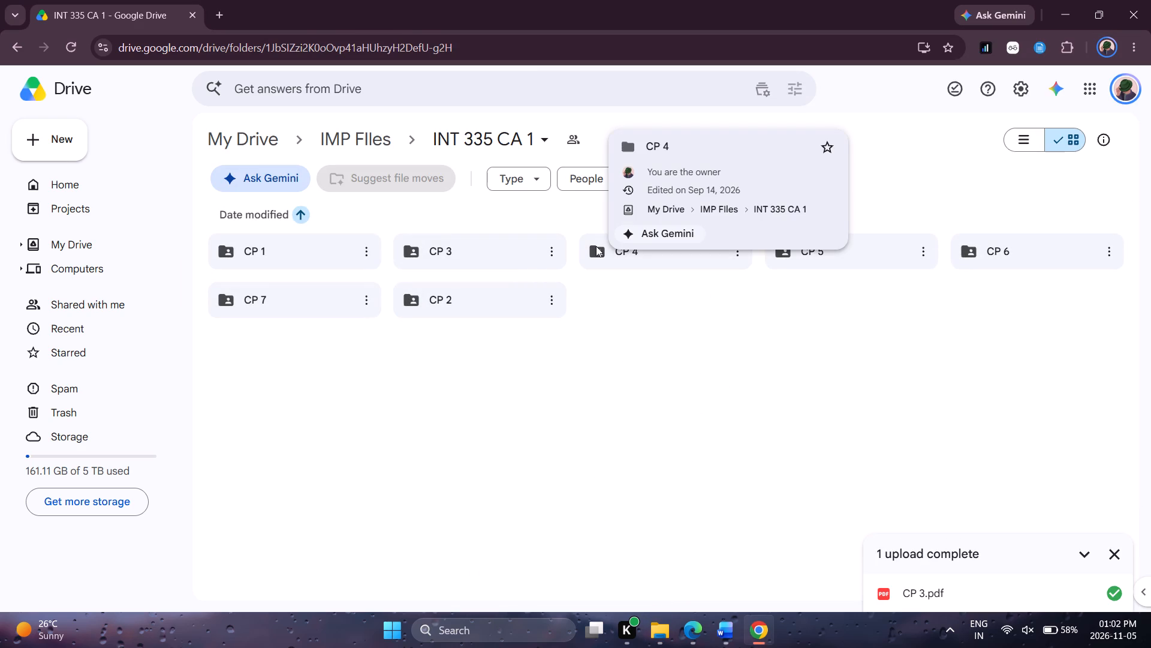
{"action": "double_click", "coordinate": [596, 246]}
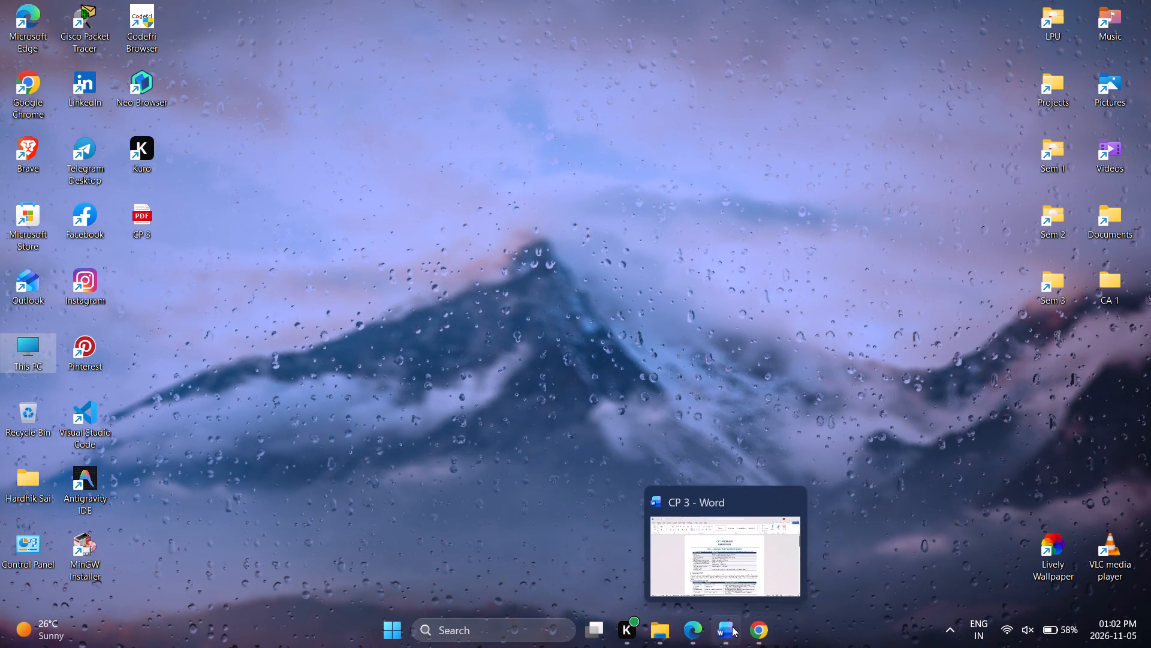
Try to delete the CP 3 PDF from Downloads in File Explorer, closing the PDF tabs in Edge and retrying the deletion.
{"action": "left_click", "coordinate": [662, 630]}
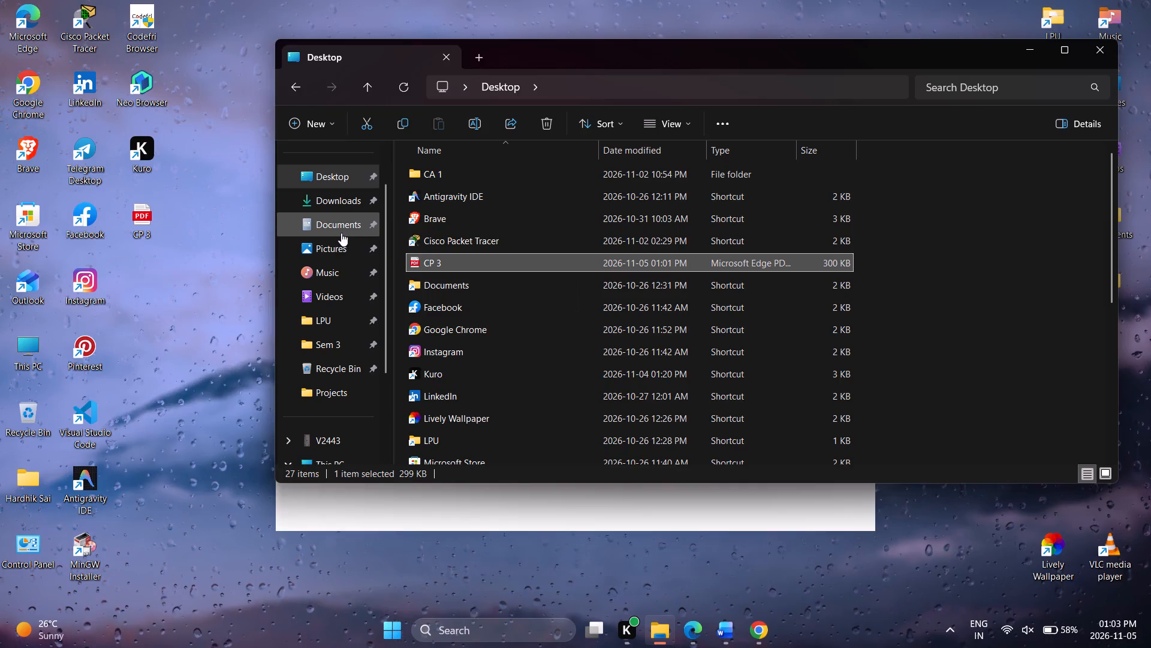
{"action": "left_click", "coordinate": [347, 211]}
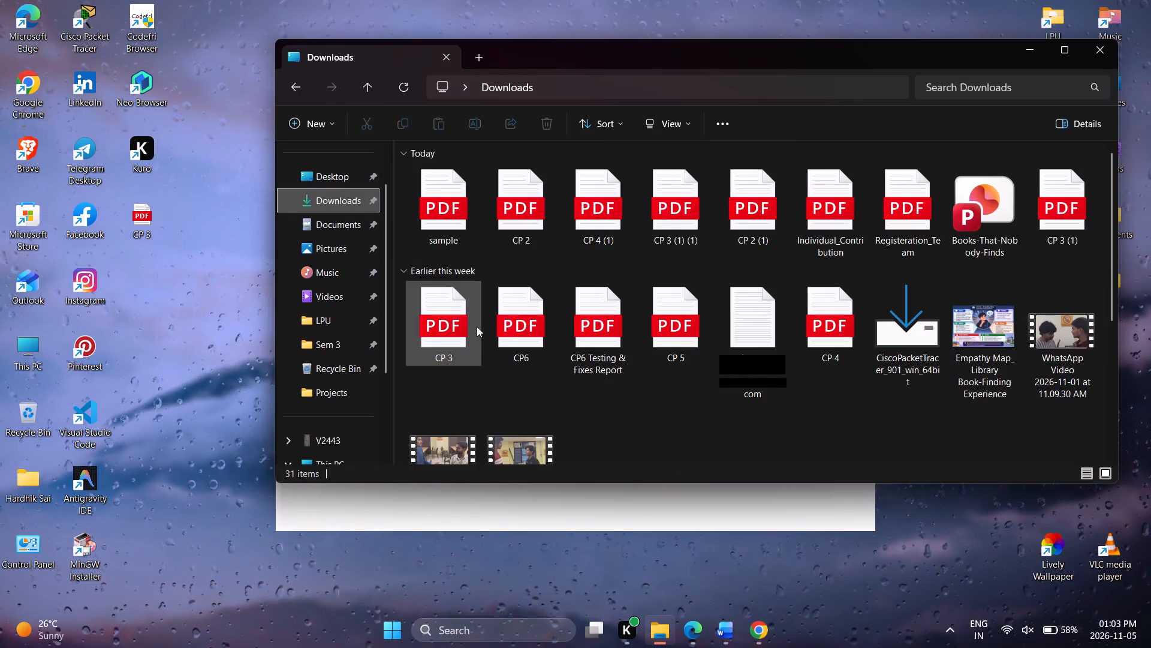
{"action": "left_click", "coordinate": [473, 324]}
{"action": "key", "text": "Delete"}
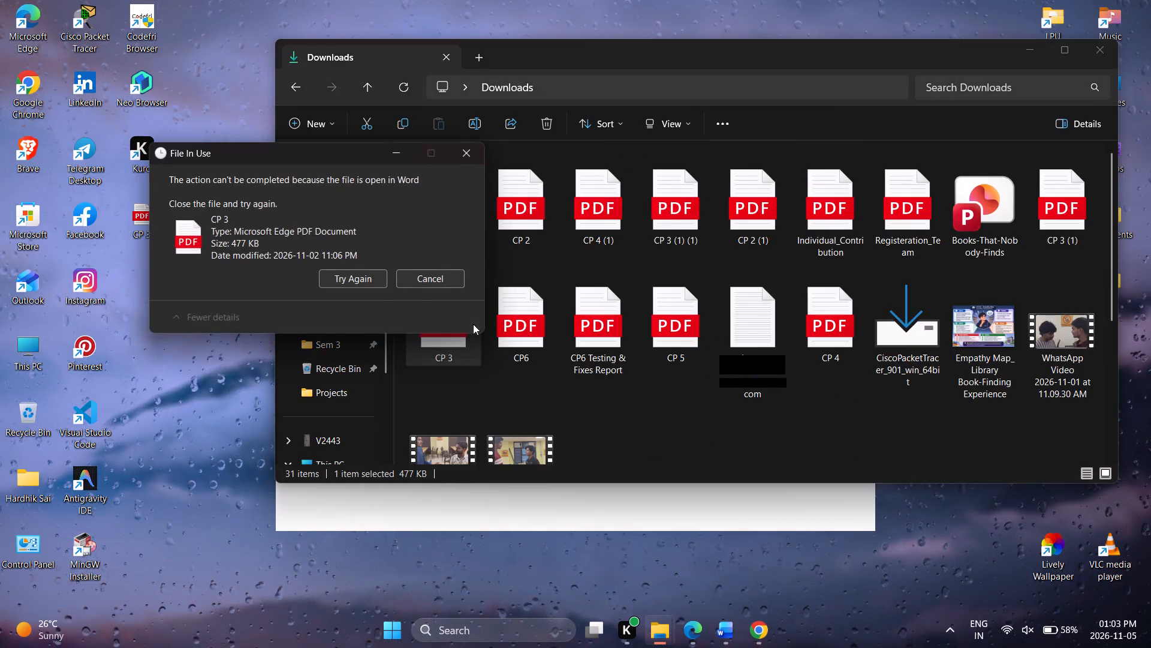
{"action": "left_click", "coordinate": [355, 273]}
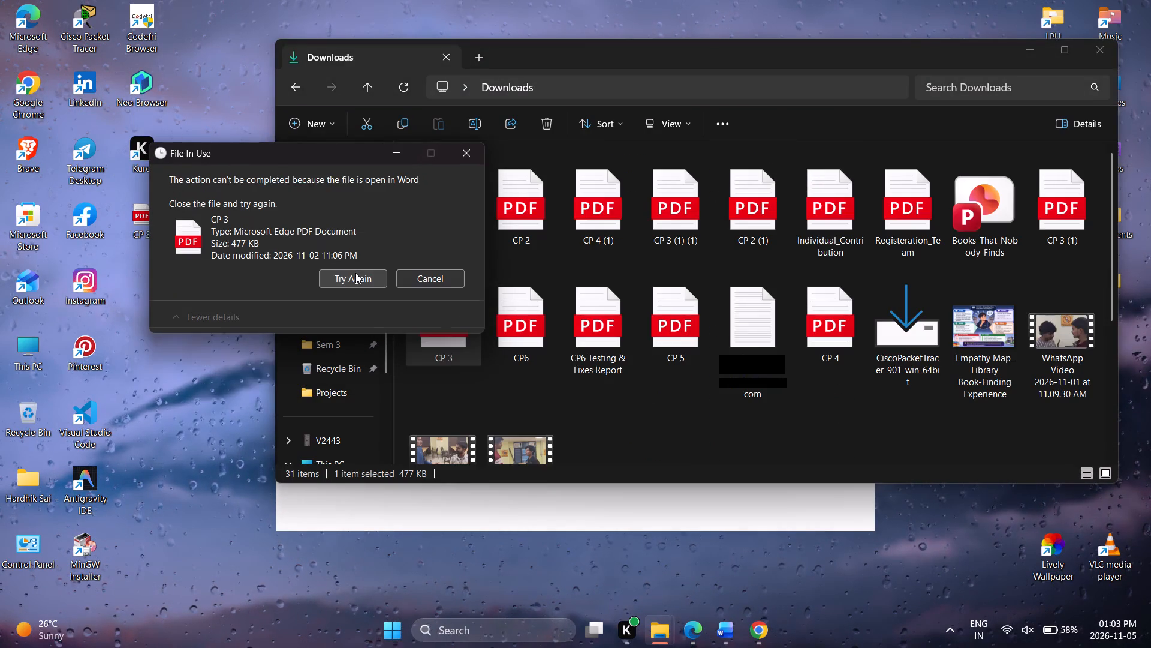
{"action": "left_click", "coordinate": [695, 623]}
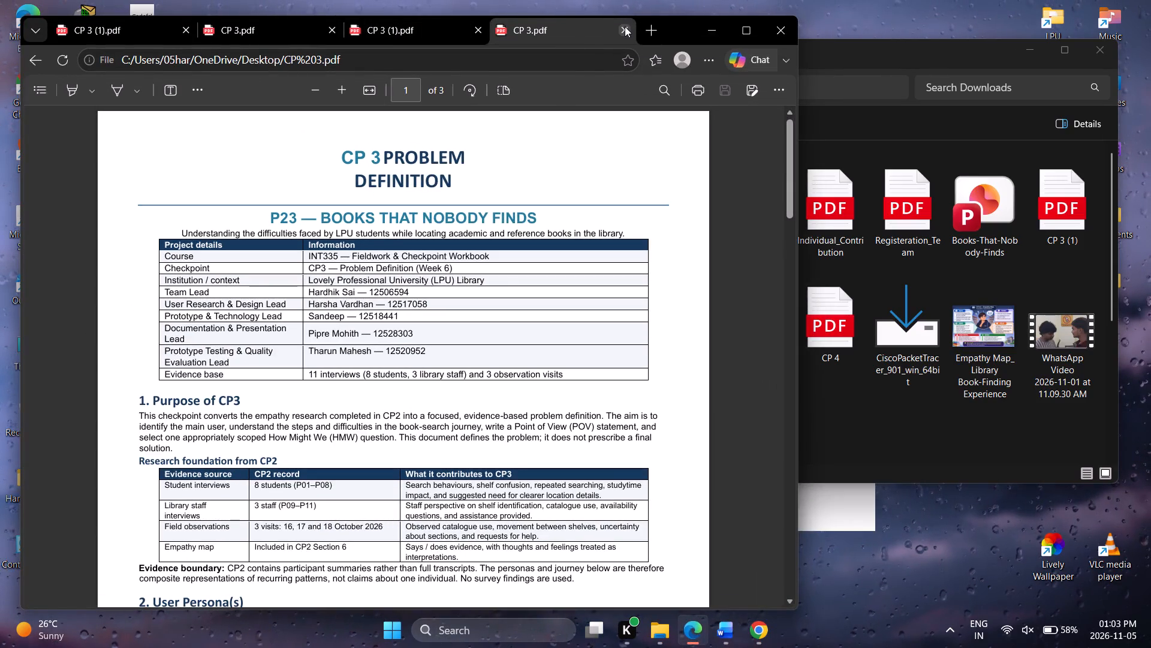
{"action": "left_click", "coordinate": [625, 26]}
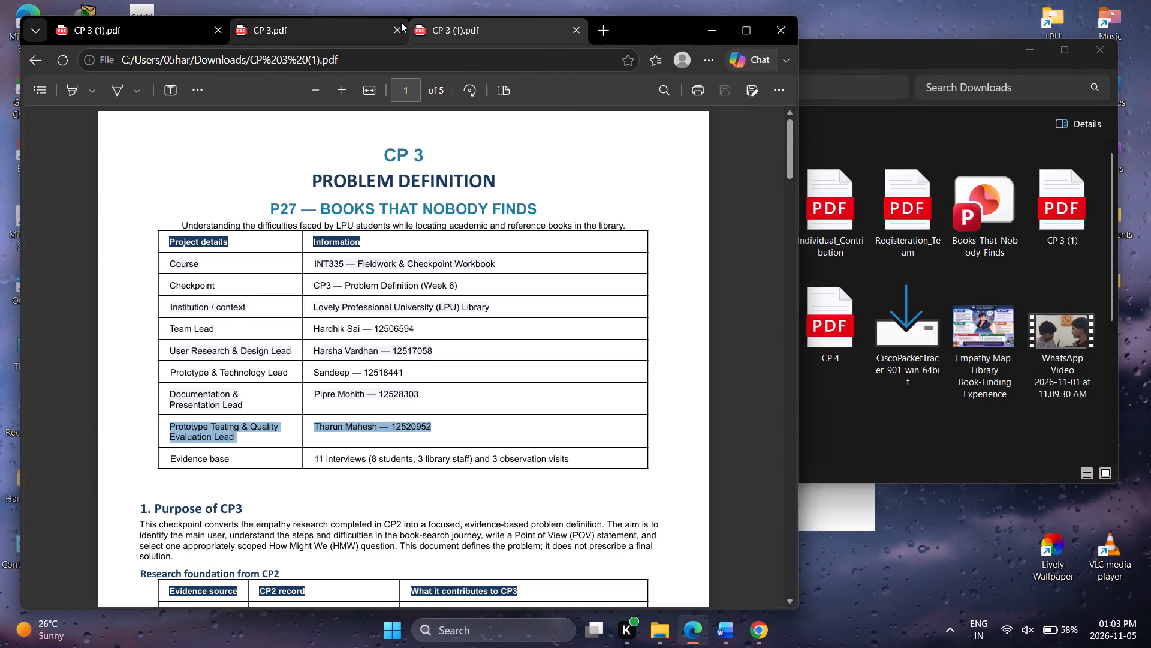
{"action": "left_click", "coordinate": [400, 23]}
{"action": "left_click", "coordinate": [400, 28]}
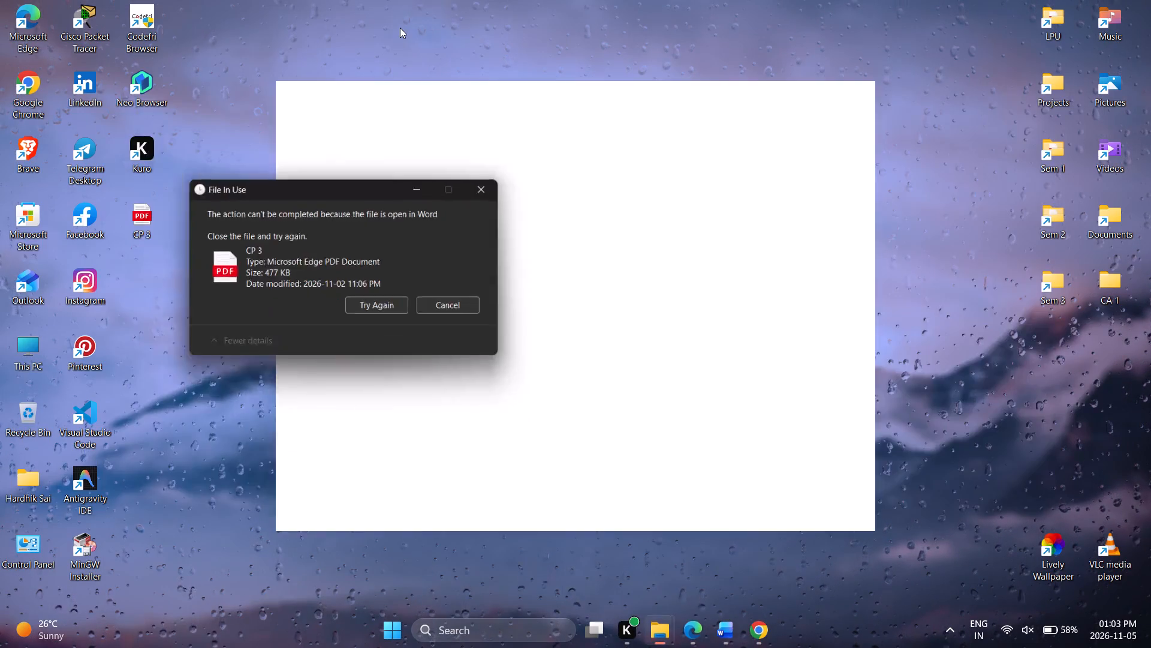
{"action": "left_click", "coordinate": [348, 274]}
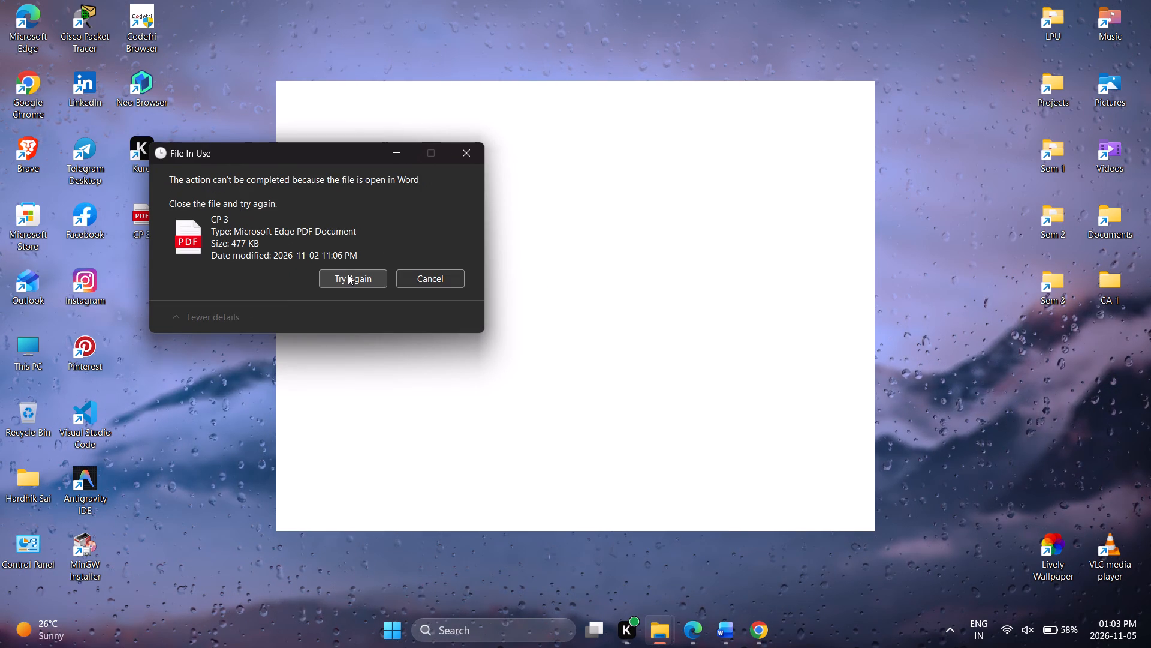
{"action": "left_click", "coordinate": [348, 274]}
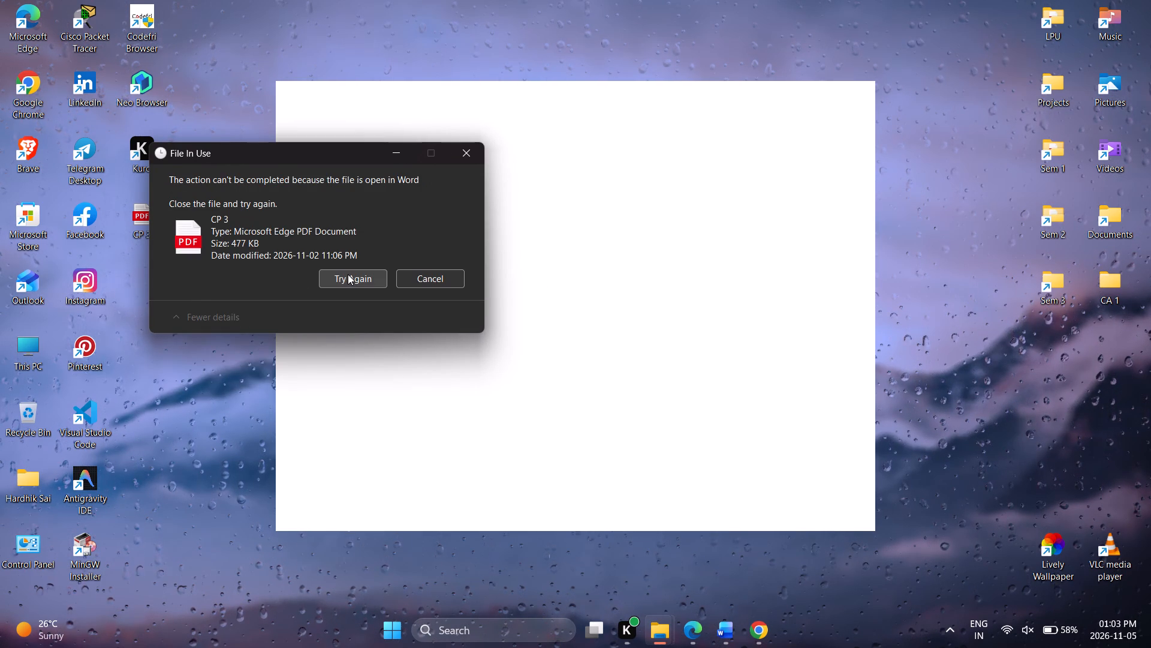
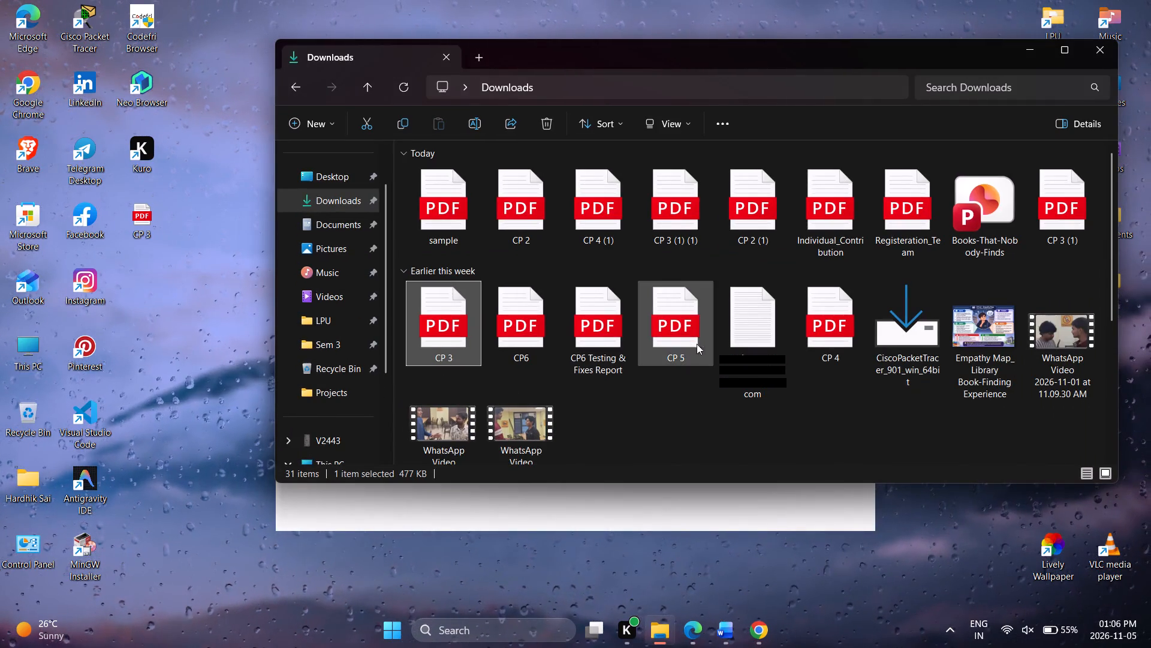
Open the CP 4 PDF from Downloads in Word and enable editing.
{"action": "double_click", "coordinate": [846, 335]}
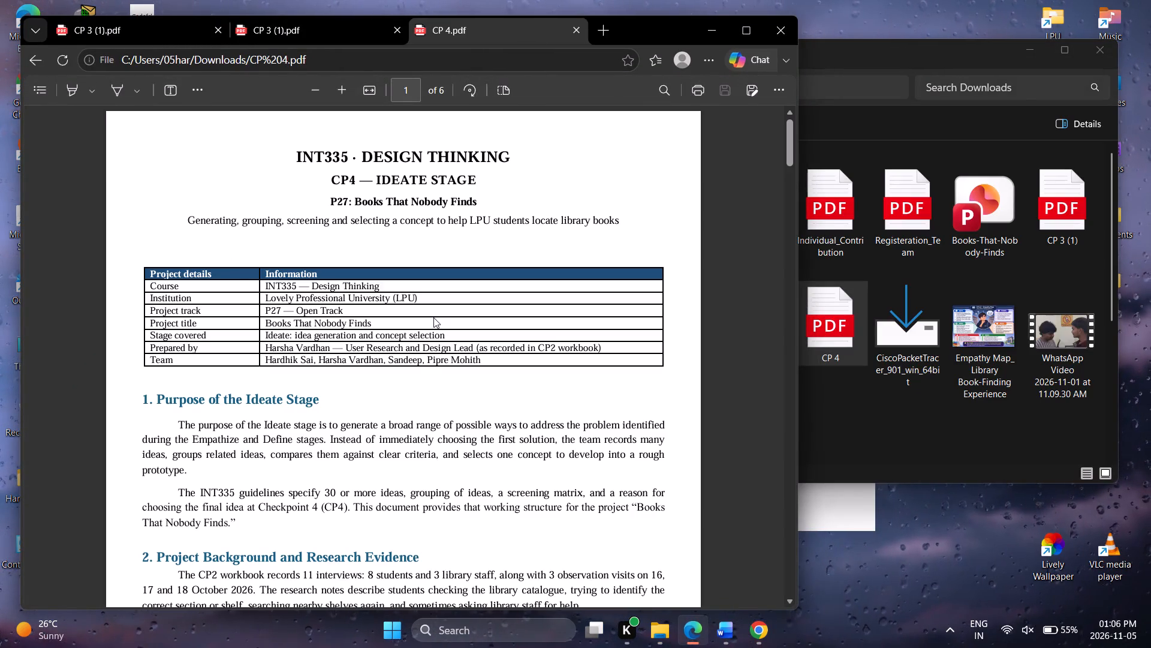
{"action": "left_click", "coordinate": [822, 295]}
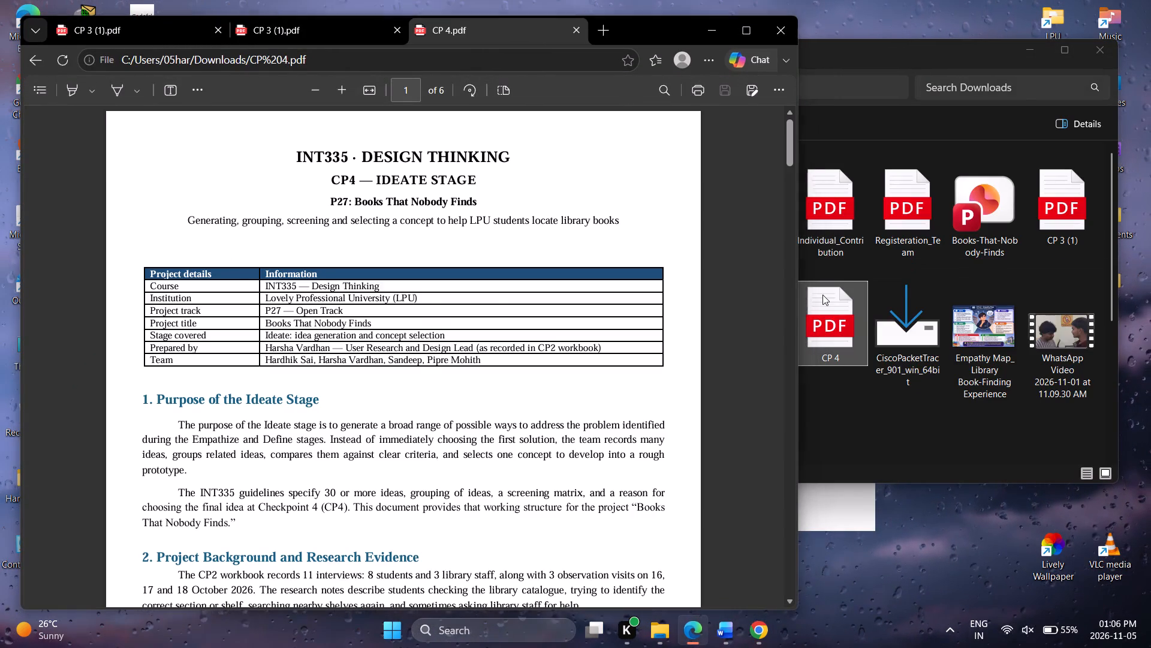
{"action": "right_click", "coordinate": [822, 295]}
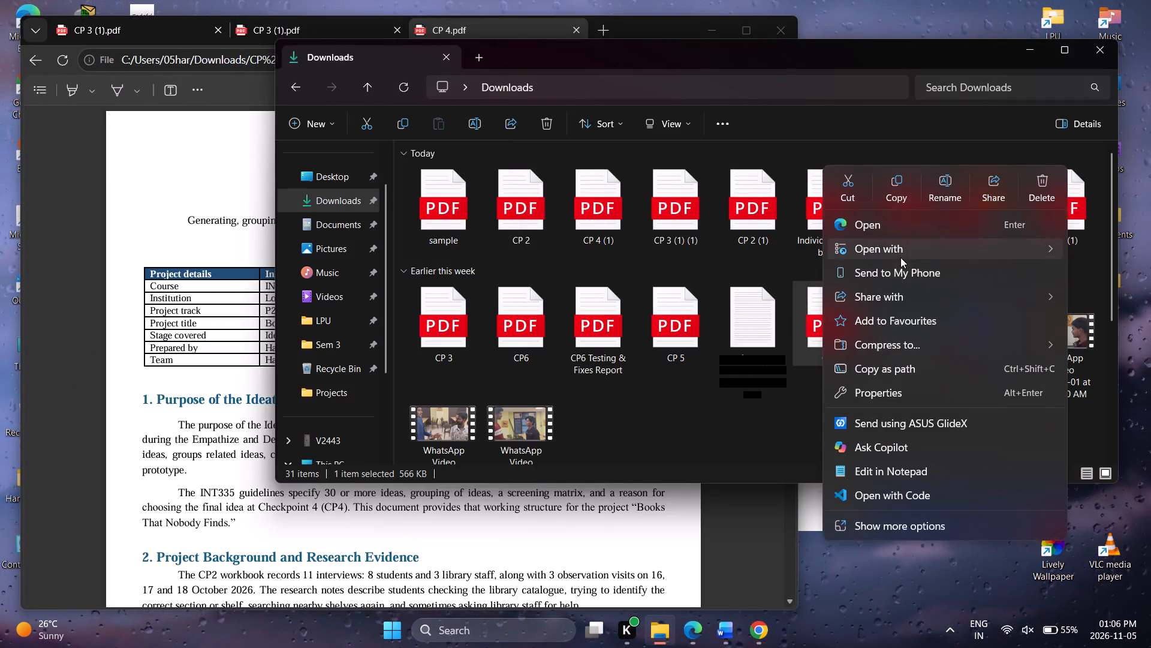
{"action": "left_click", "coordinate": [713, 341]}
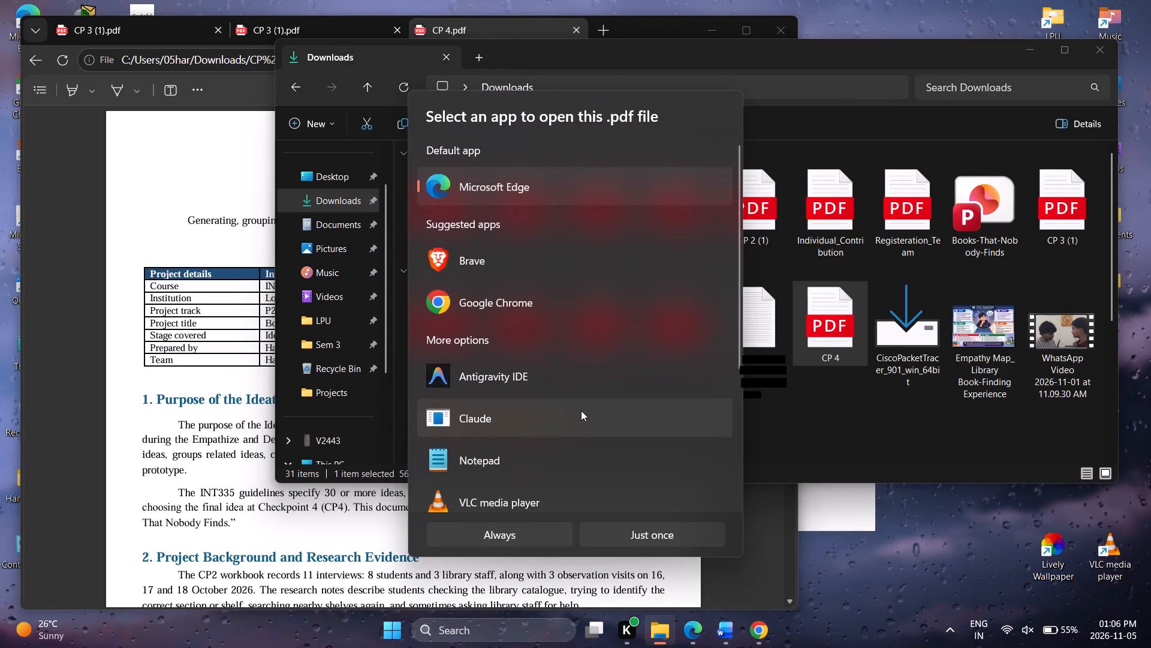
{"action": "scroll", "coordinate": [549, 446], "scroll_direction": "down", "scroll_amount": 3}
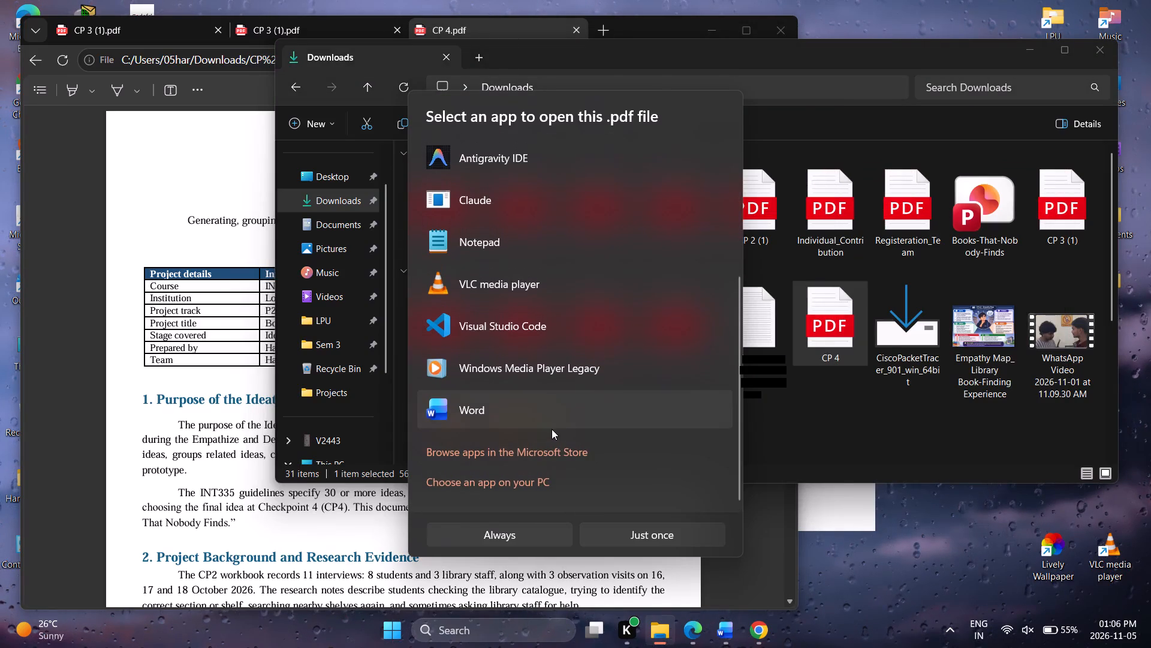
{"action": "left_click", "coordinate": [552, 429]}
{"action": "left_click", "coordinate": [622, 538]}
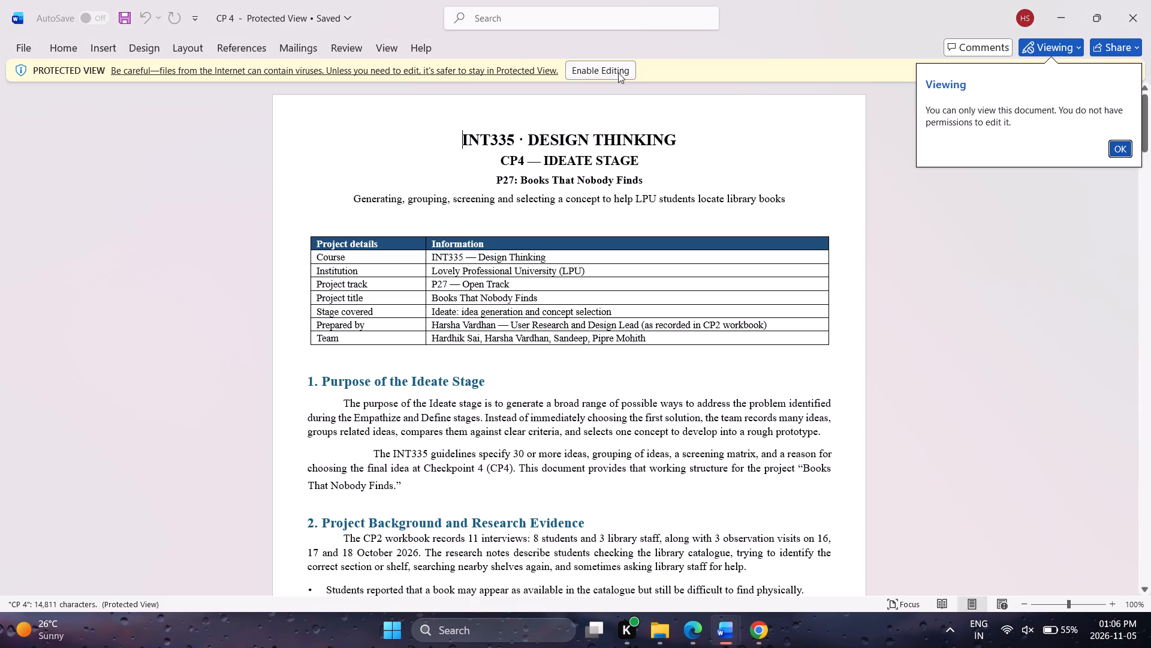
{"action": "left_click", "coordinate": [581, 70]}
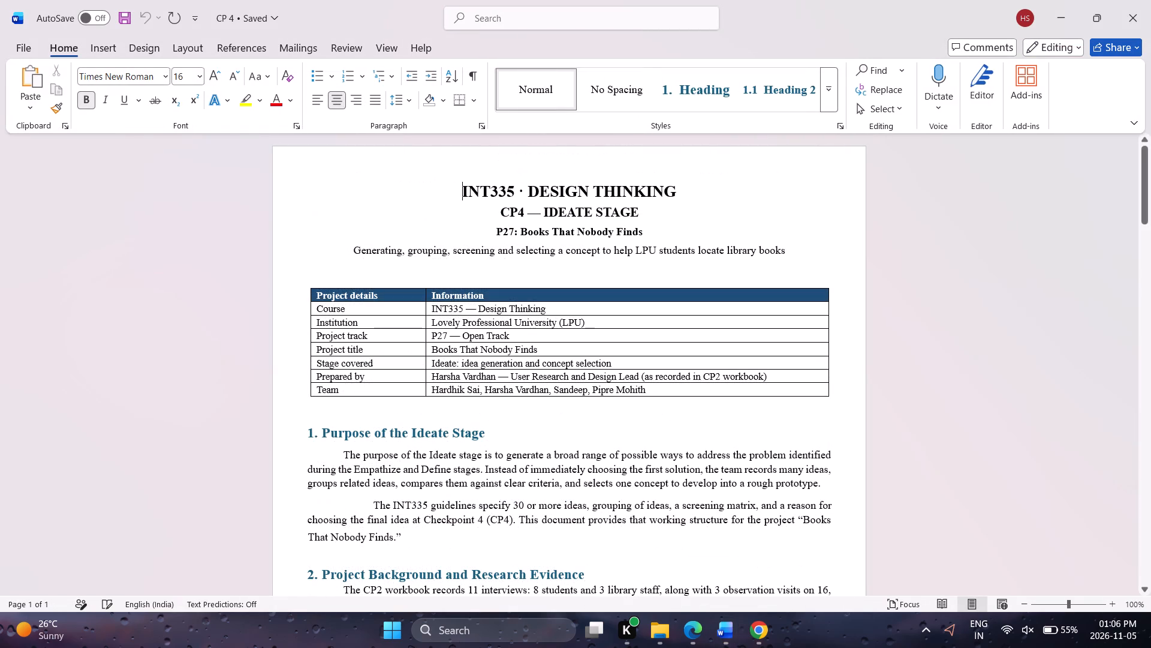
Change the project code in the title line above Books That Nobody Finds to P23.
{"action": "left_click", "coordinate": [514, 229]}
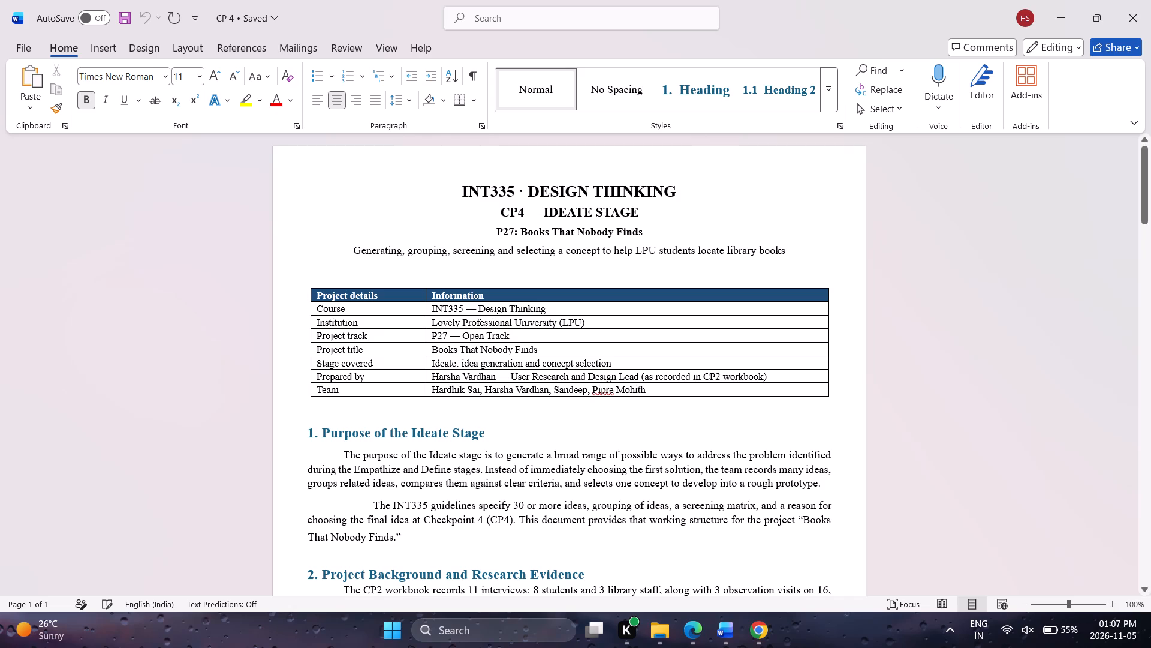
{"action": "key", "text": "BackSpace"}
{"action": "key", "text": "3"}
Add Tharun and Mahesh after the existing members in the Team row of the project details table.
{"action": "scroll", "coordinate": [514, 229], "scroll_direction": "down", "scroll_amount": 1}
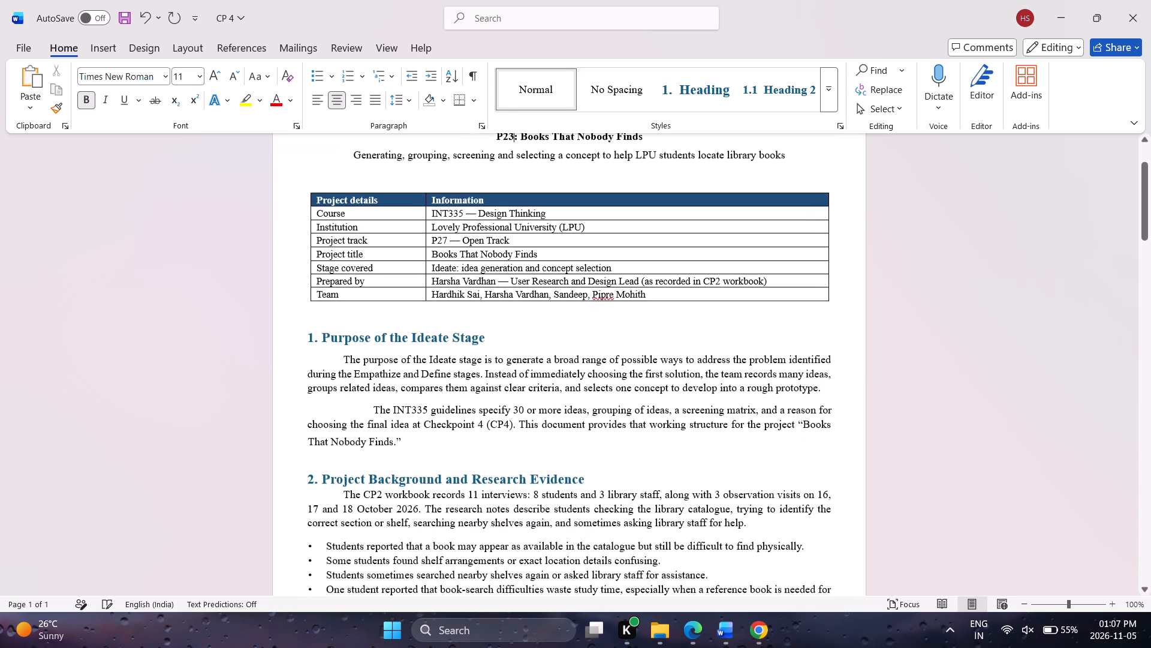
{"action": "scroll", "coordinate": [514, 229], "scroll_direction": "down", "scroll_amount": 1}
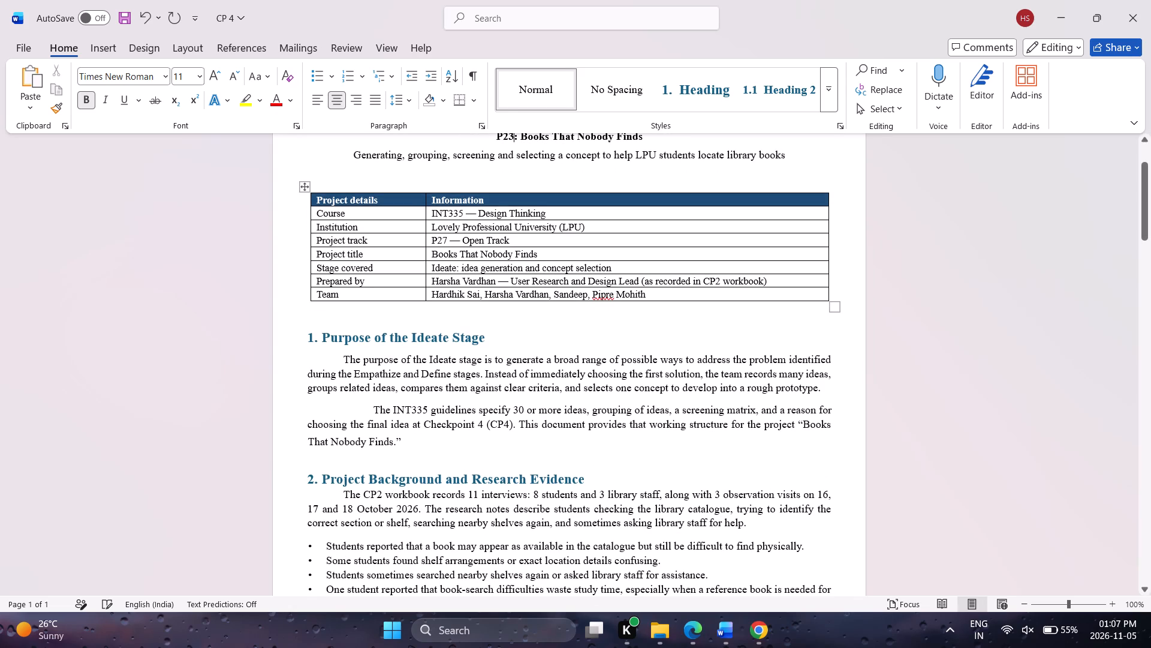
{"action": "left_click", "coordinate": [653, 292]}
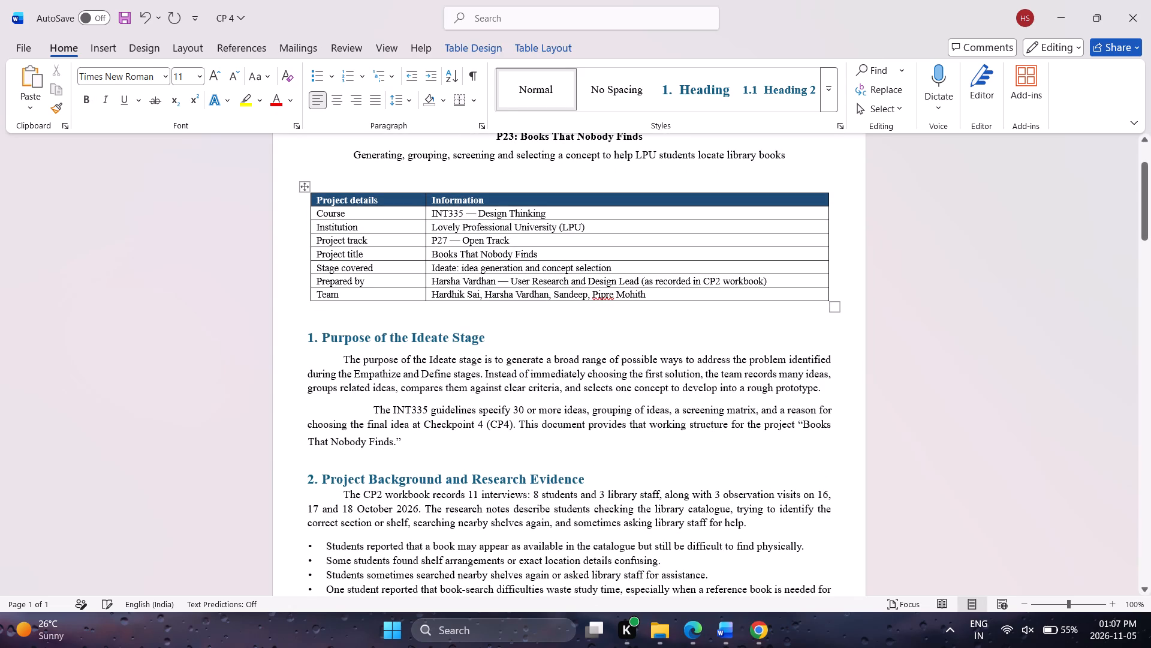
{"action": "key", "text": "BackSpace"}
{"action": "key", "text": "comma"}
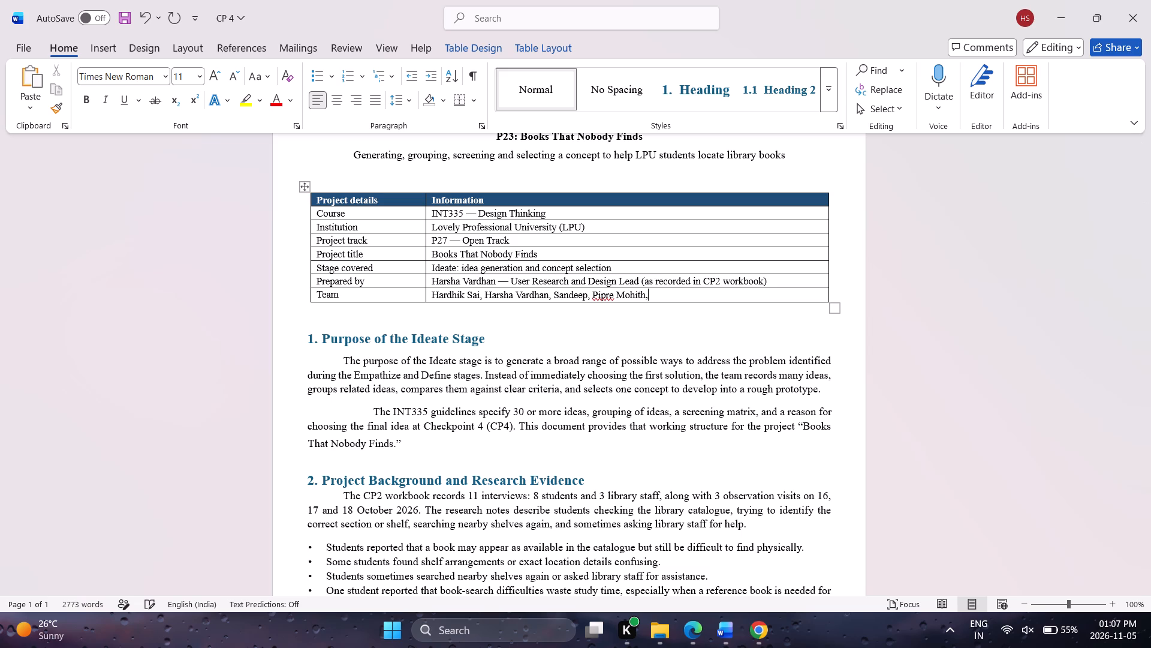
{"action": "key", "text": "space"}
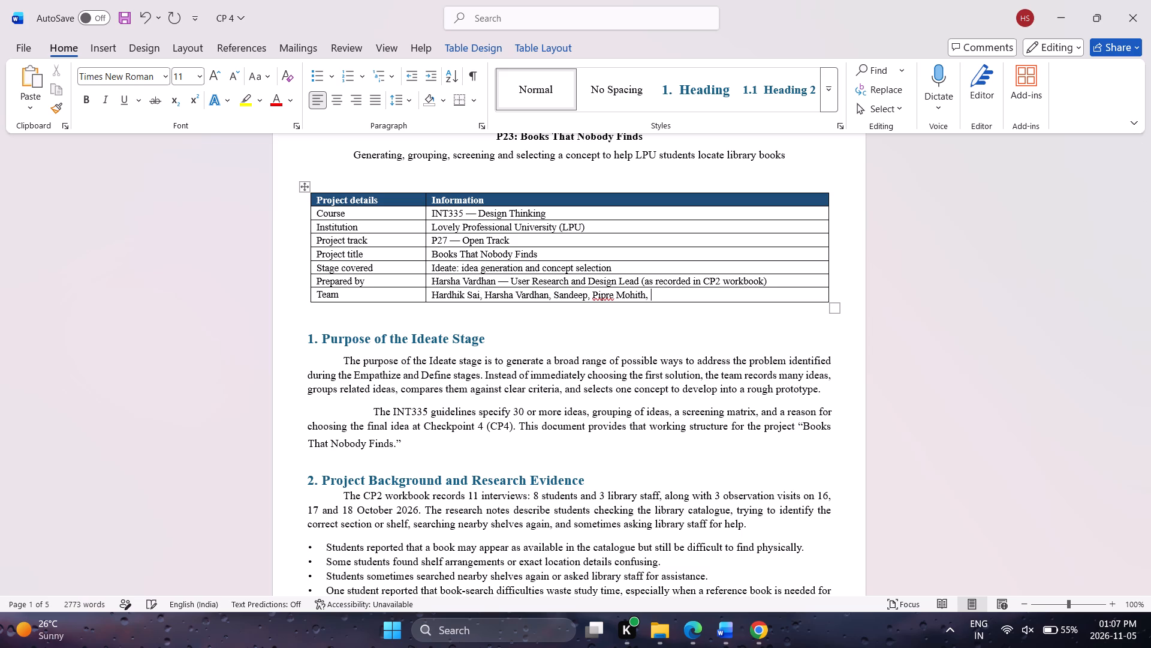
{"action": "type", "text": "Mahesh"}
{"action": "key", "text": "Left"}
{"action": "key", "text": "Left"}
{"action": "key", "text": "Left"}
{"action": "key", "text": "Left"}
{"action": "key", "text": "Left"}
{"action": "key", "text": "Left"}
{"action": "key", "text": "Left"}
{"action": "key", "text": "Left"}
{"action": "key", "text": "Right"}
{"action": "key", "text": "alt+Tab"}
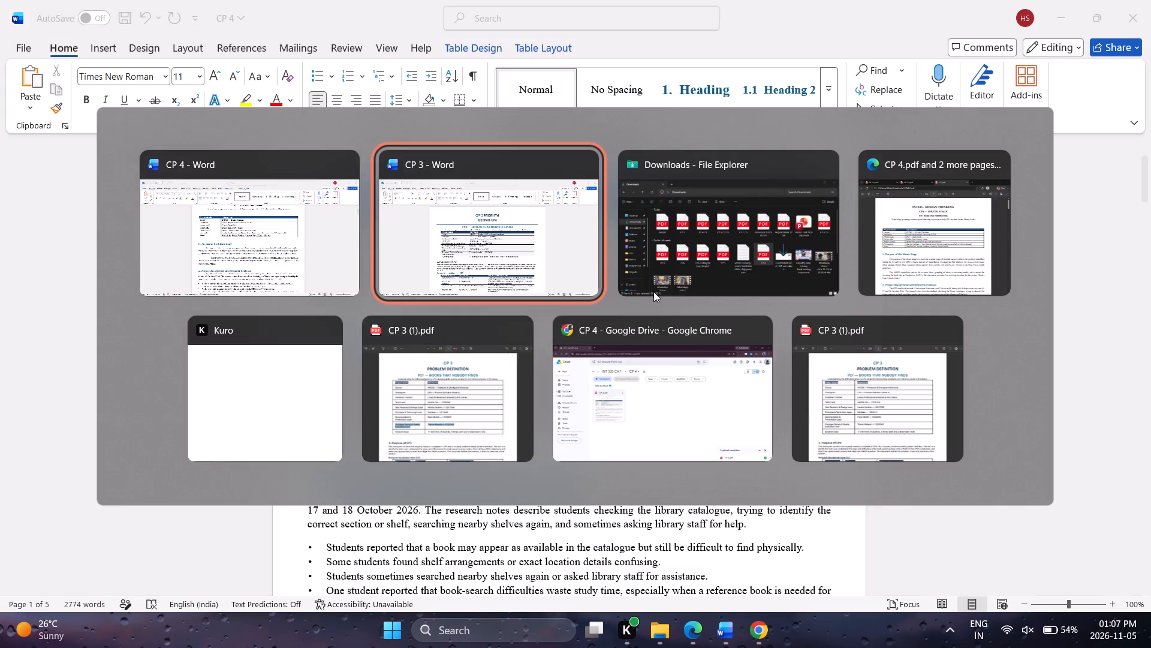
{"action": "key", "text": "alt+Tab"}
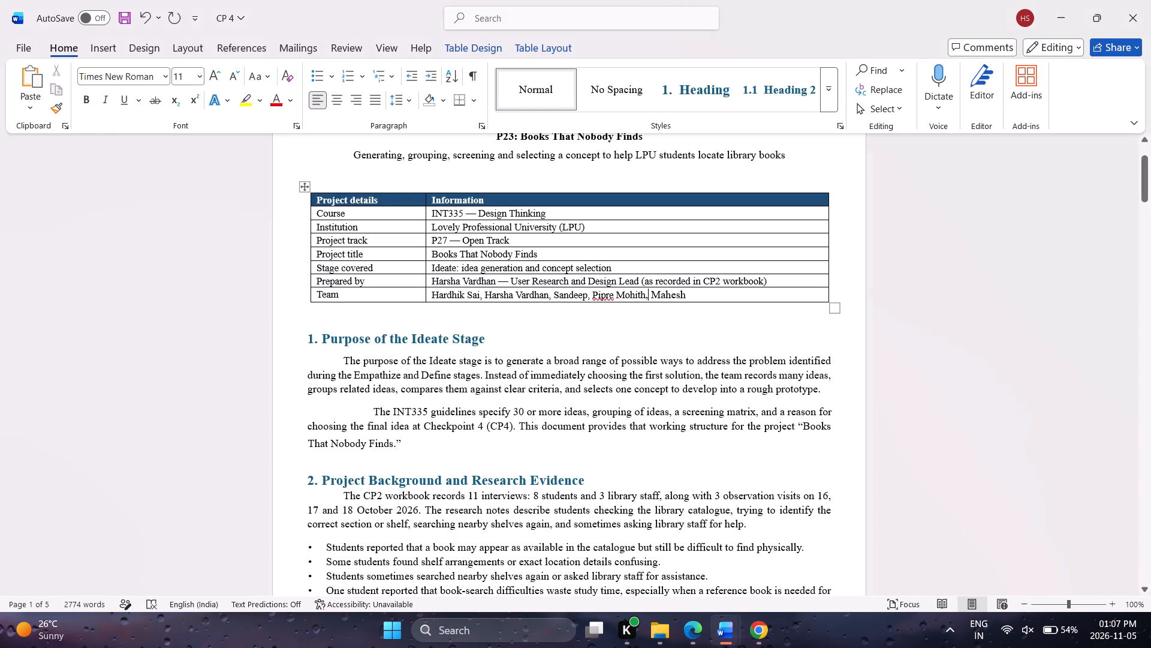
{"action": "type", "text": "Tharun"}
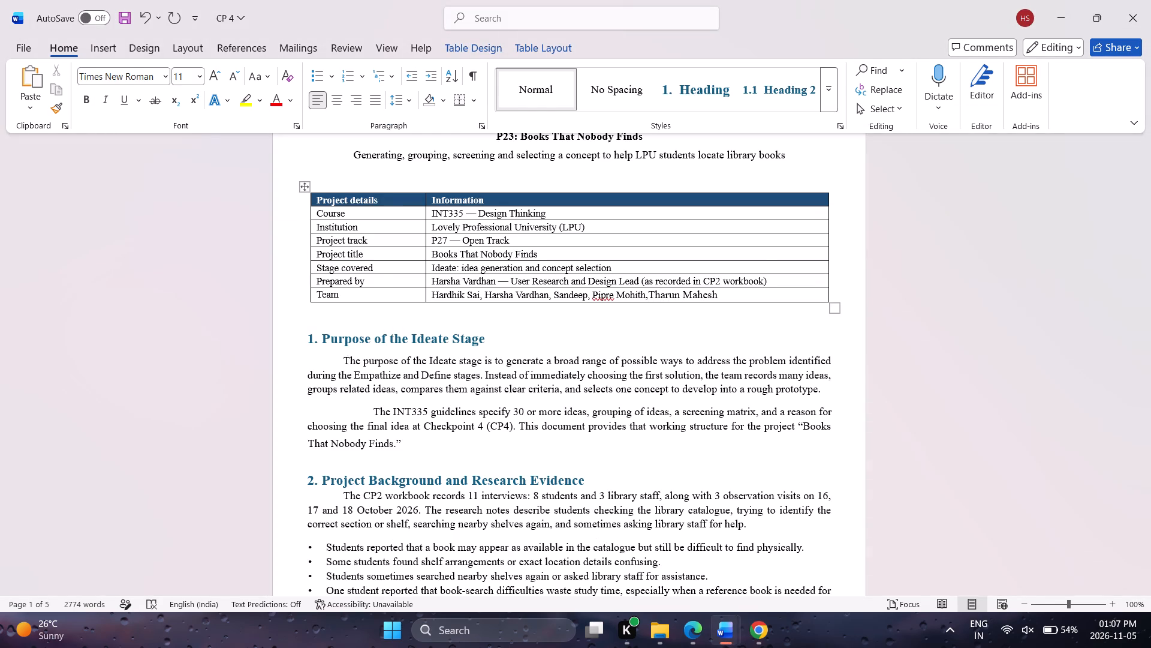
Review the remaining sections of the CP 4 document through the Evidence and Academic Honesty Note, and return to the title page.
{"action": "scroll", "coordinate": [653, 292], "scroll_direction": "down", "scroll_amount": 3}
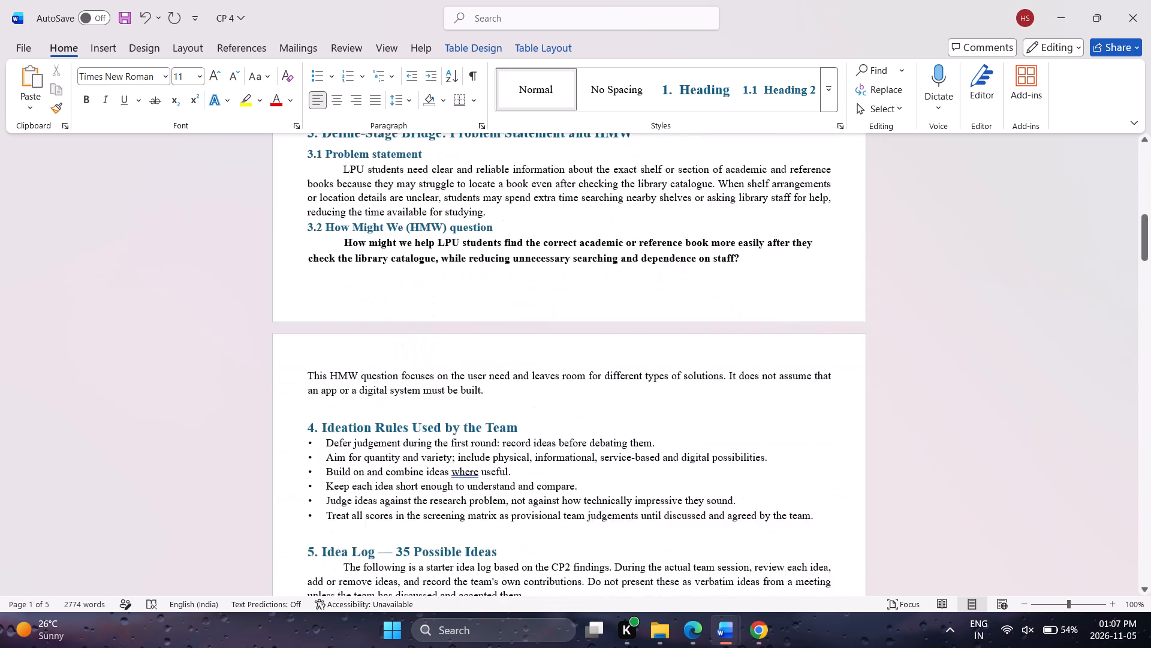
{"action": "scroll", "coordinate": [653, 292], "scroll_direction": "down", "scroll_amount": 4}
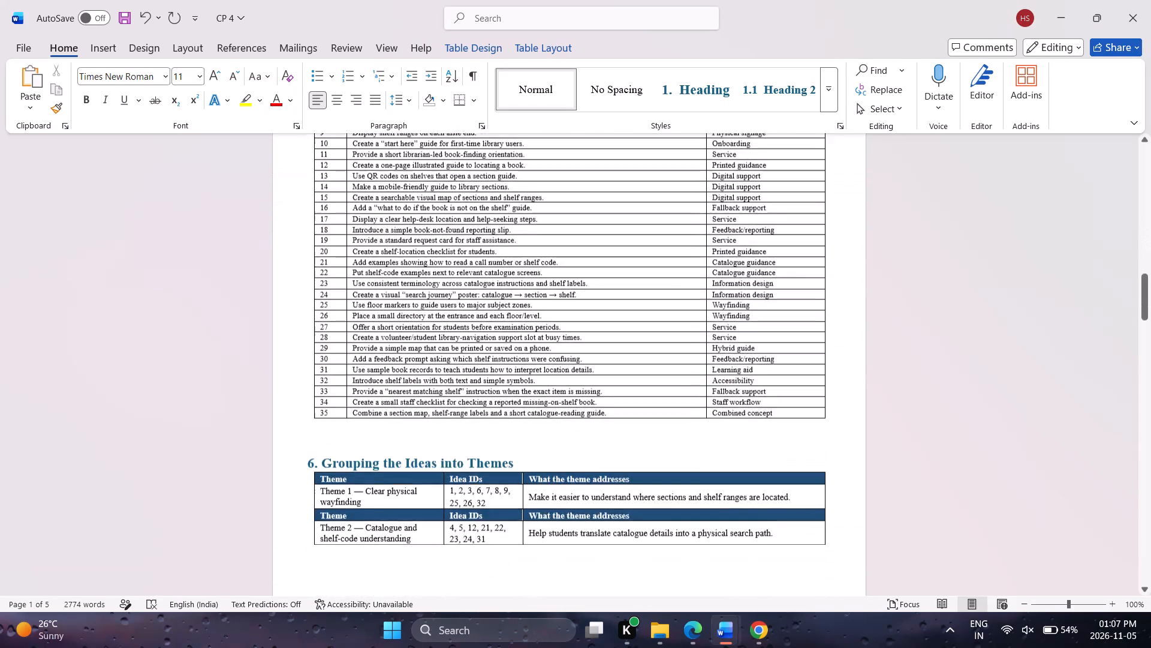
{"action": "scroll", "coordinate": [653, 292], "scroll_direction": "down", "scroll_amount": 3}
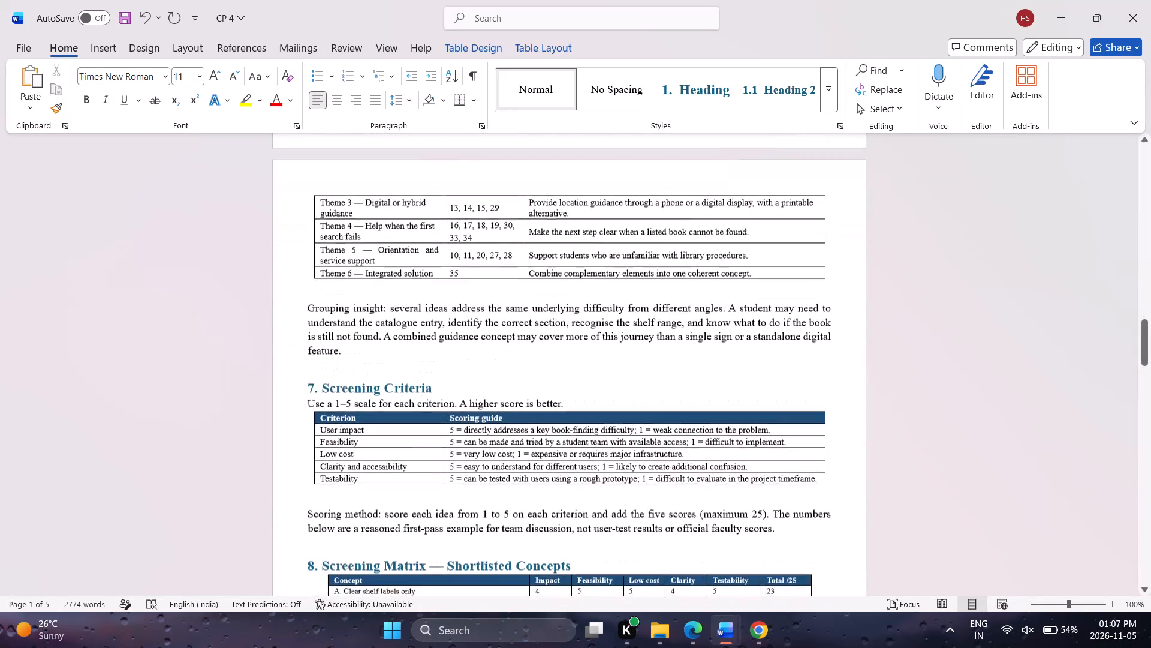
{"action": "scroll", "coordinate": [653, 292], "scroll_direction": "down", "scroll_amount": 4}
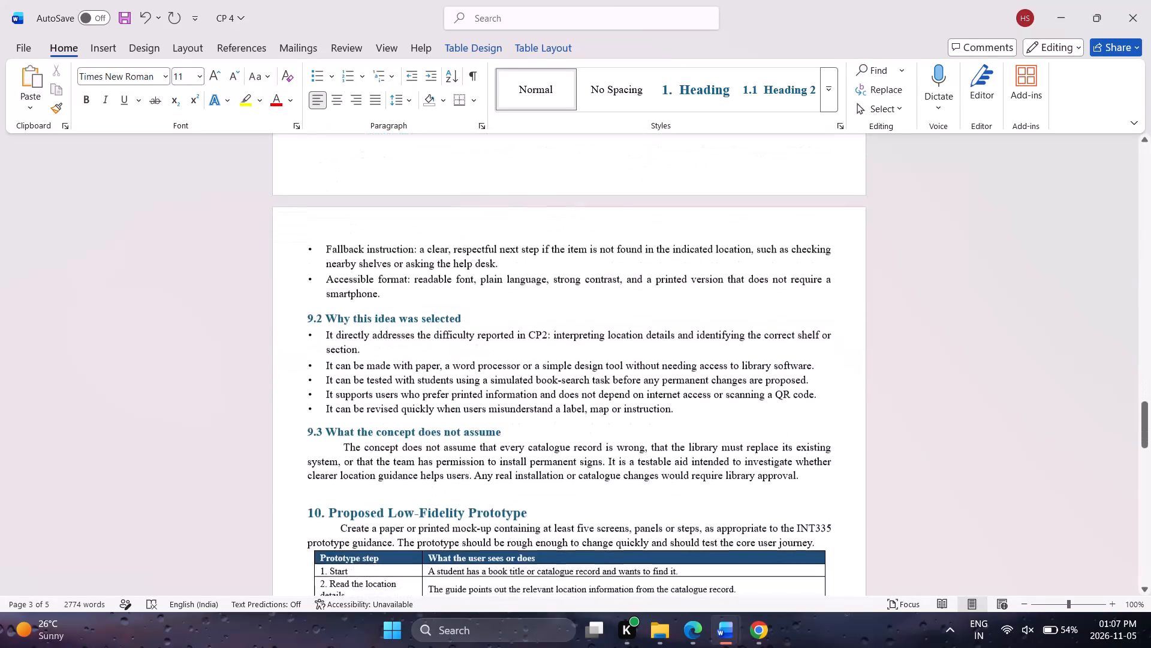
{"action": "scroll", "coordinate": [653, 292], "scroll_direction": "down", "scroll_amount": 4}
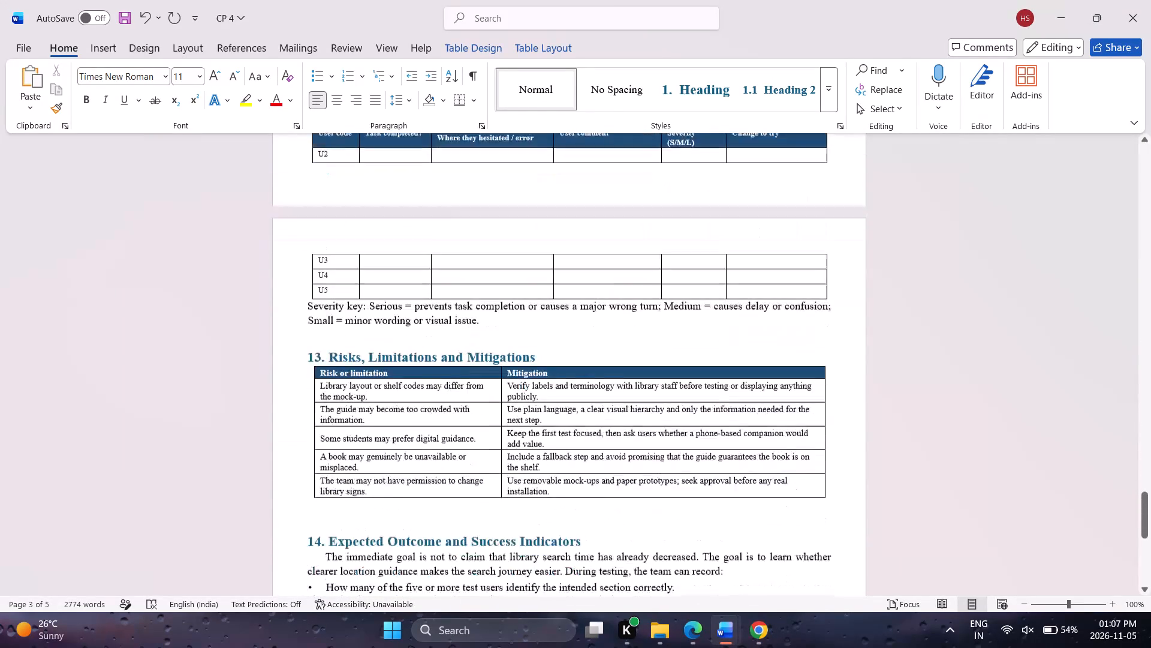
{"action": "scroll", "coordinate": [653, 292], "scroll_direction": "down", "scroll_amount": 2}
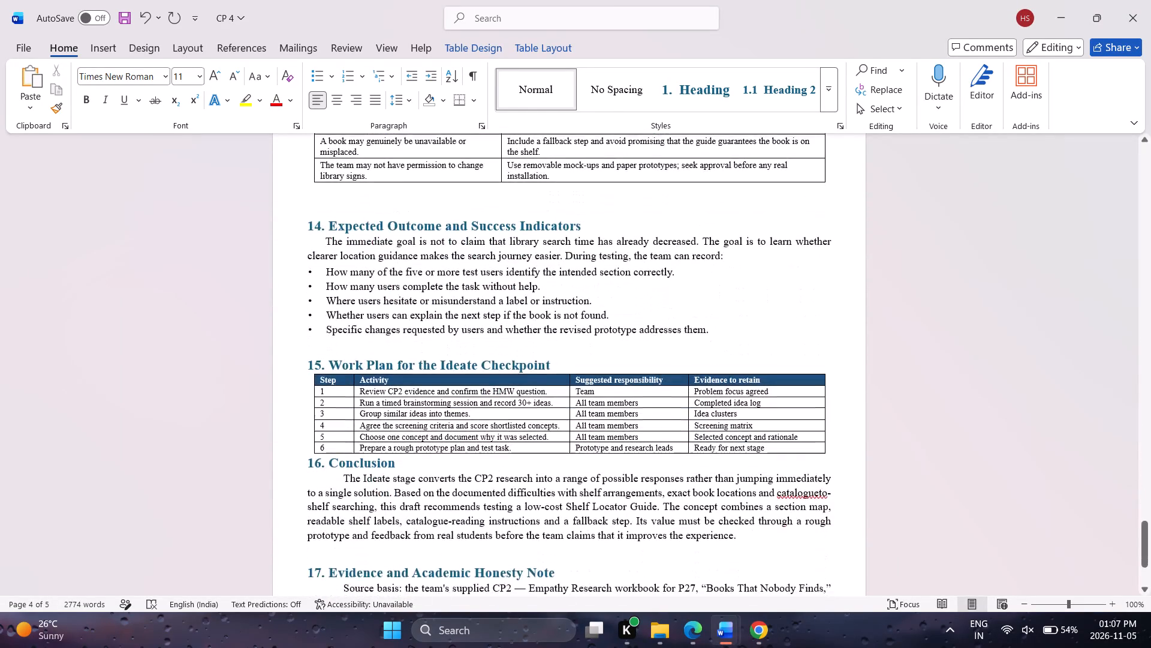
{"action": "scroll", "coordinate": [653, 292], "scroll_direction": "down", "scroll_amount": 3}
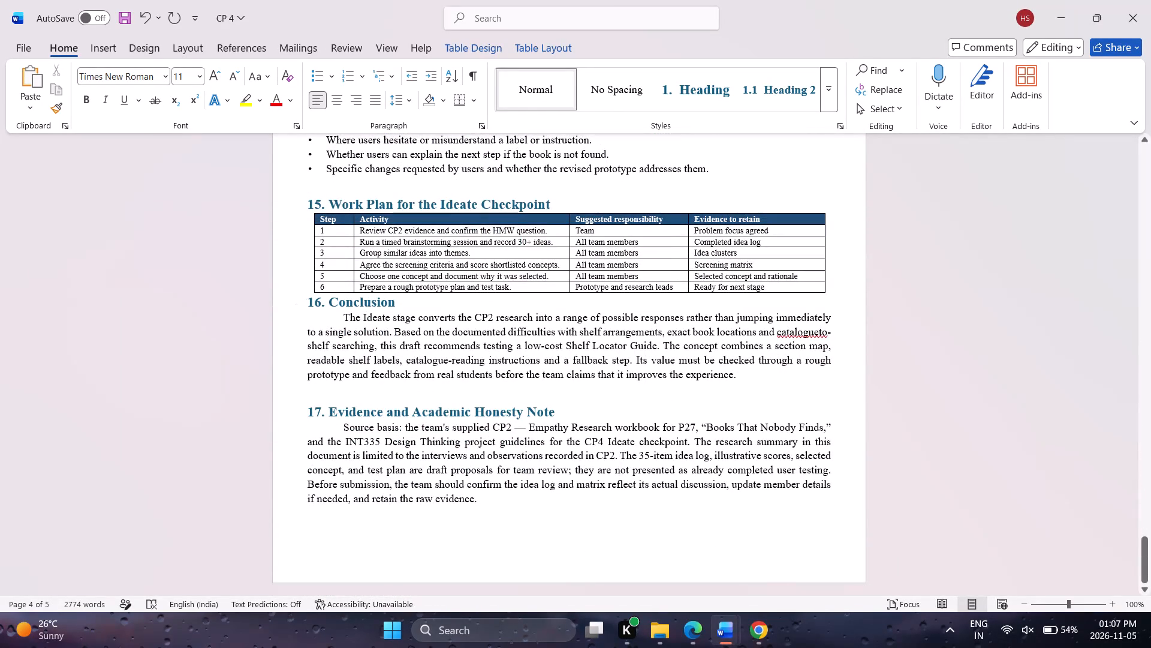
{"action": "scroll", "coordinate": [656, 277], "scroll_direction": "up", "scroll_amount": 20}
{"action": "scroll", "coordinate": [656, 277], "scroll_direction": "up", "scroll_amount": 2}
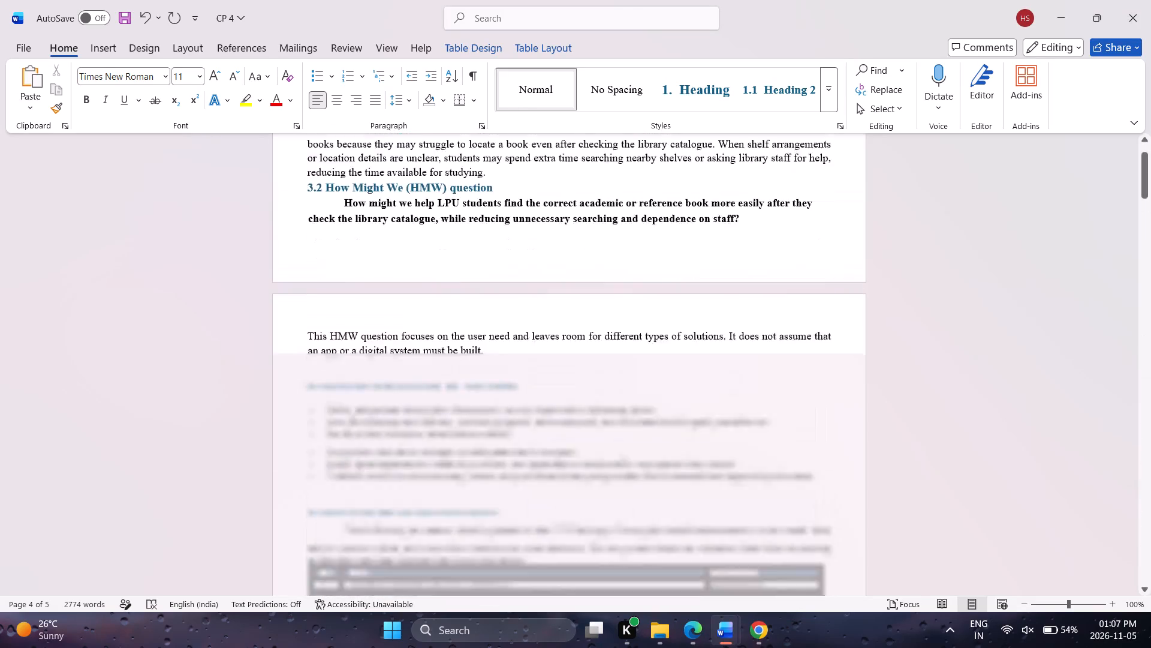
{"action": "scroll", "coordinate": [656, 277], "scroll_direction": "up", "scroll_amount": 3}
{"action": "scroll", "coordinate": [656, 277], "scroll_direction": "up", "scroll_amount": 19}
{"action": "scroll", "coordinate": [656, 277], "scroll_direction": "up", "scroll_amount": 2}
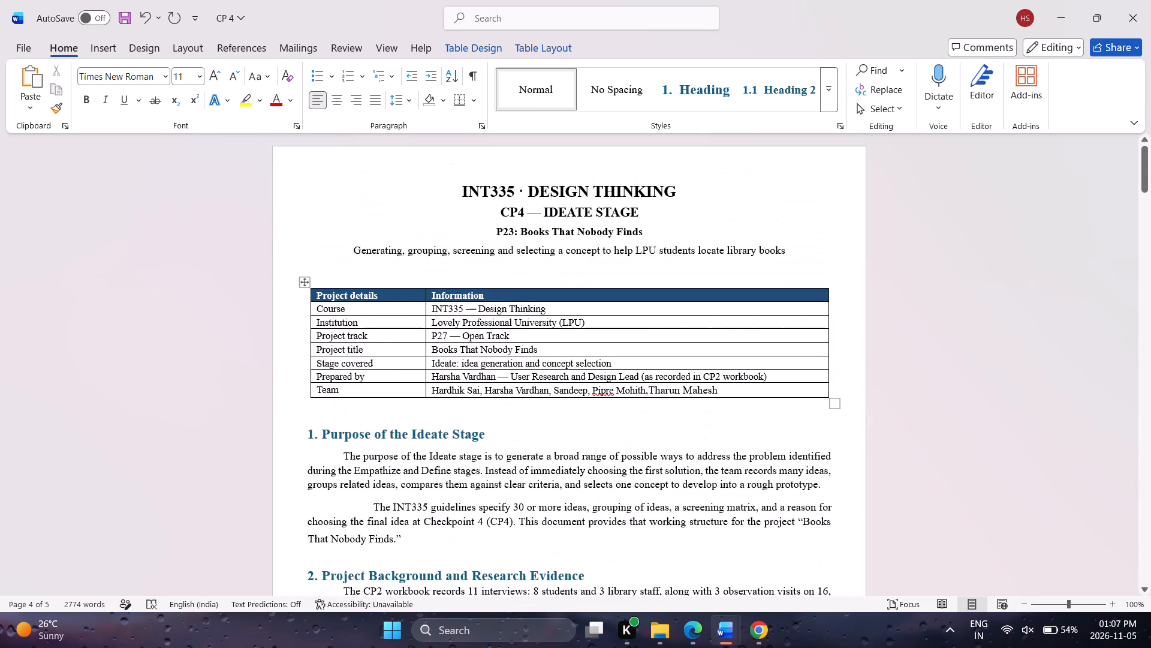
Save the document to the Desktop as a PDF named CP 4.
{"action": "key", "text": "ctrl+s"}
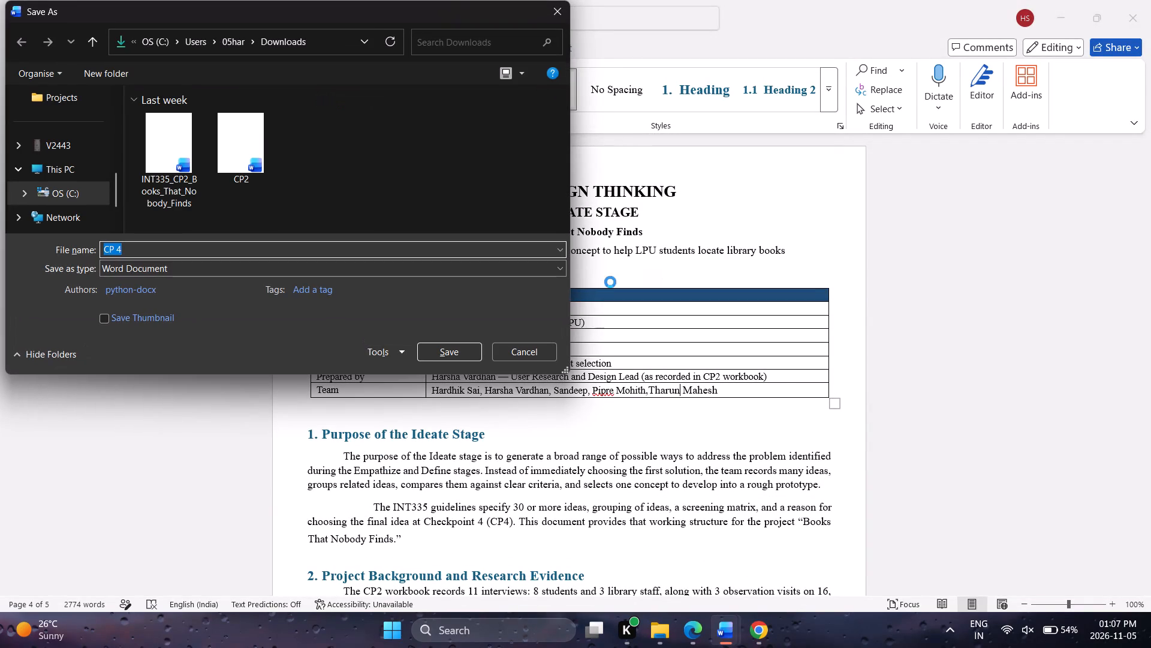
{"action": "left_click", "coordinate": [138, 265]}
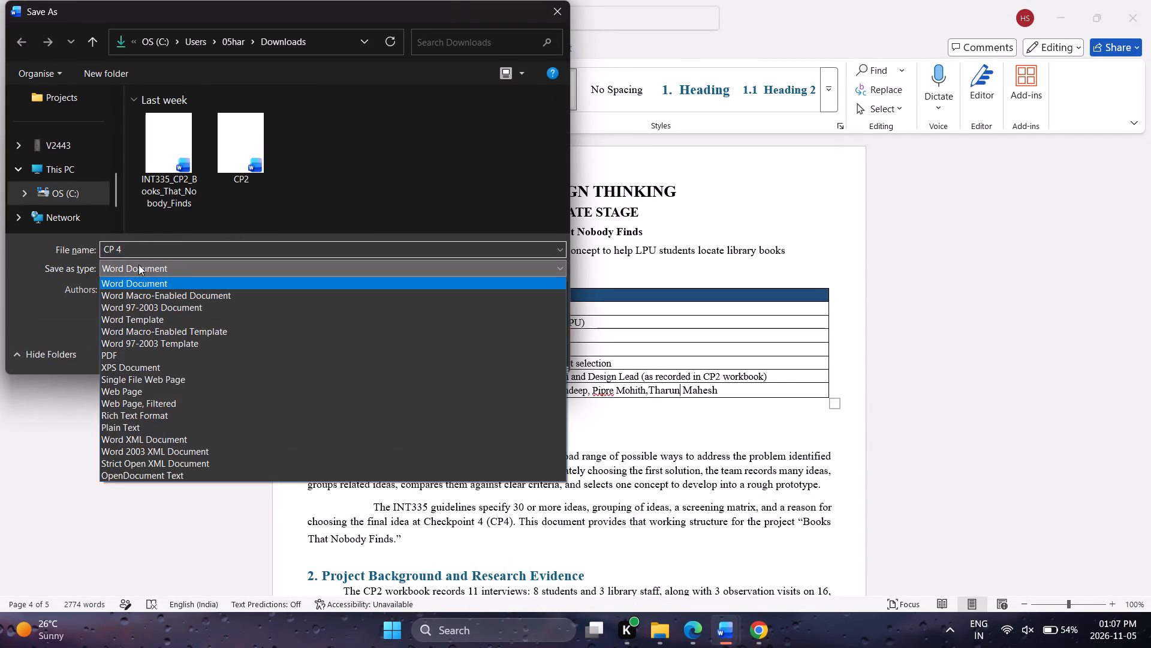
{"action": "left_click", "coordinate": [141, 353]}
{"action": "scroll", "coordinate": [70, 174], "scroll_direction": "up", "scroll_amount": 1}
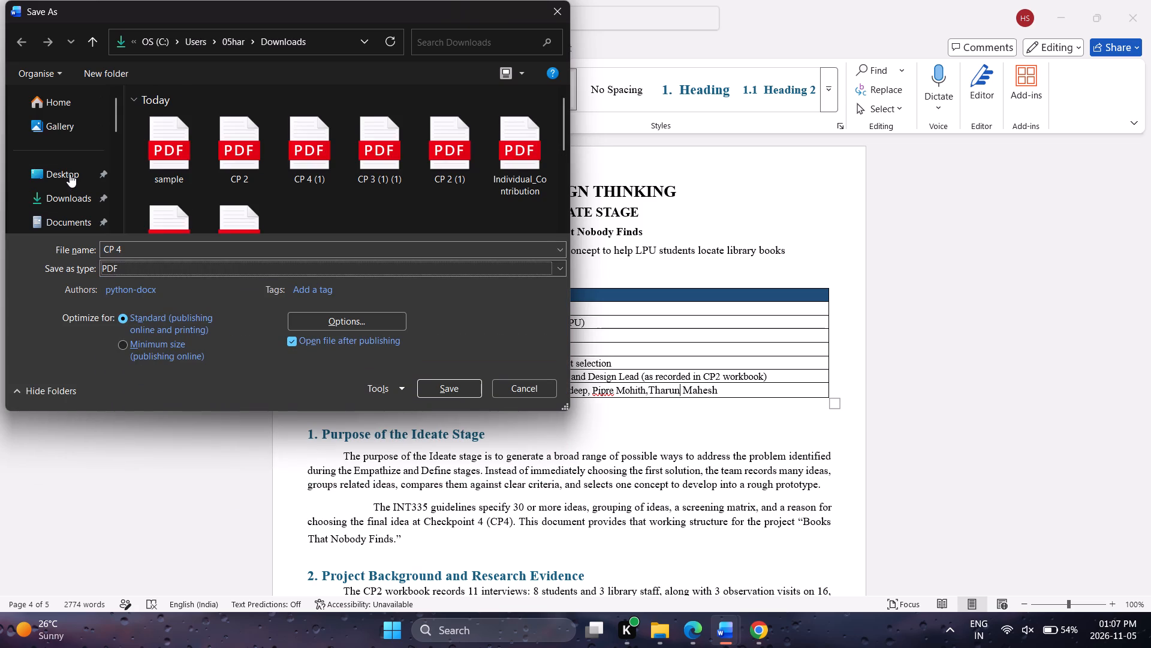
{"action": "left_click", "coordinate": [67, 190]}
{"action": "left_click", "coordinate": [73, 173]}
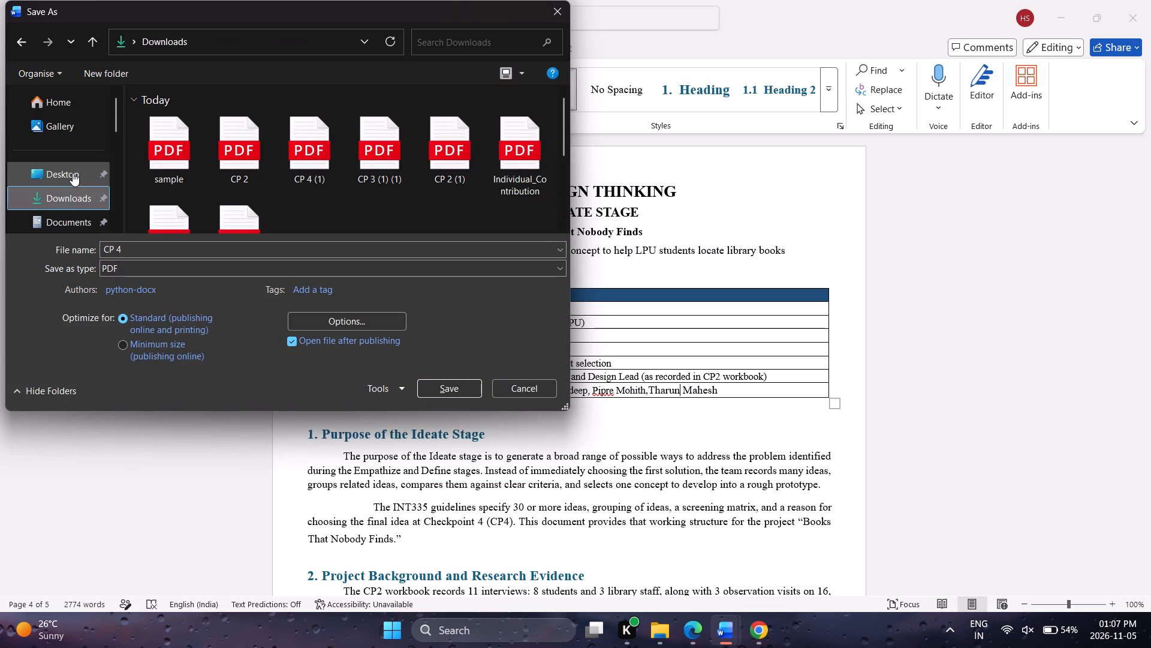
{"action": "left_click", "coordinate": [426, 386]}
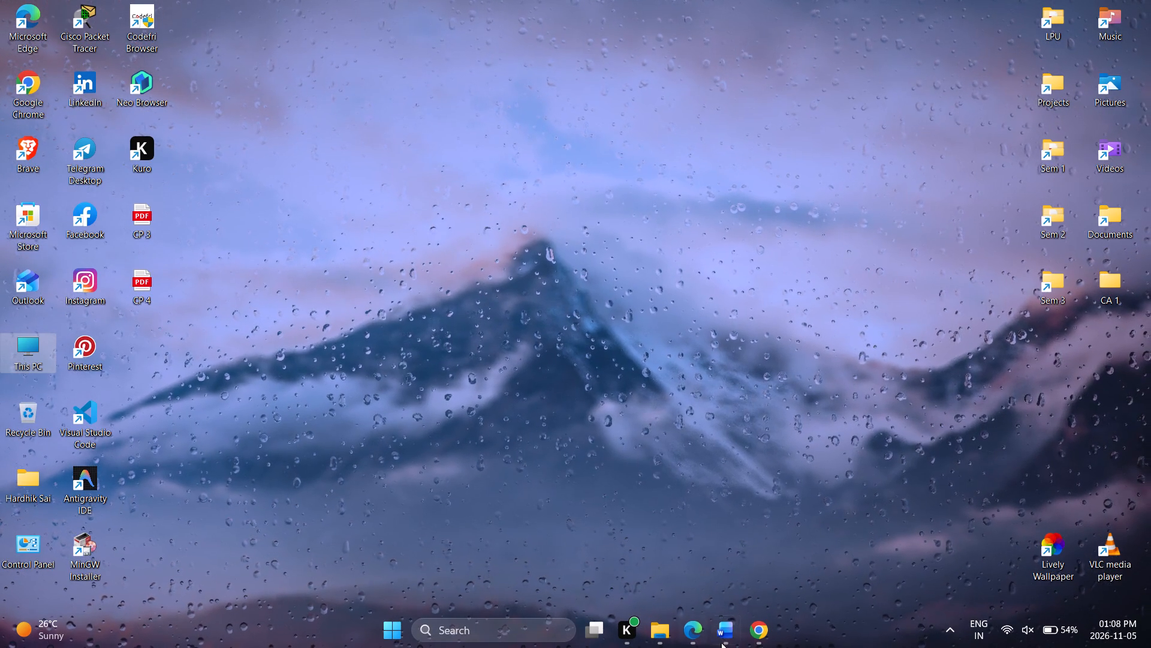
Switch to Chrome and move CP 4.pdf in Drive's CP 4 folder to trash.
{"action": "left_click", "coordinate": [743, 630]}
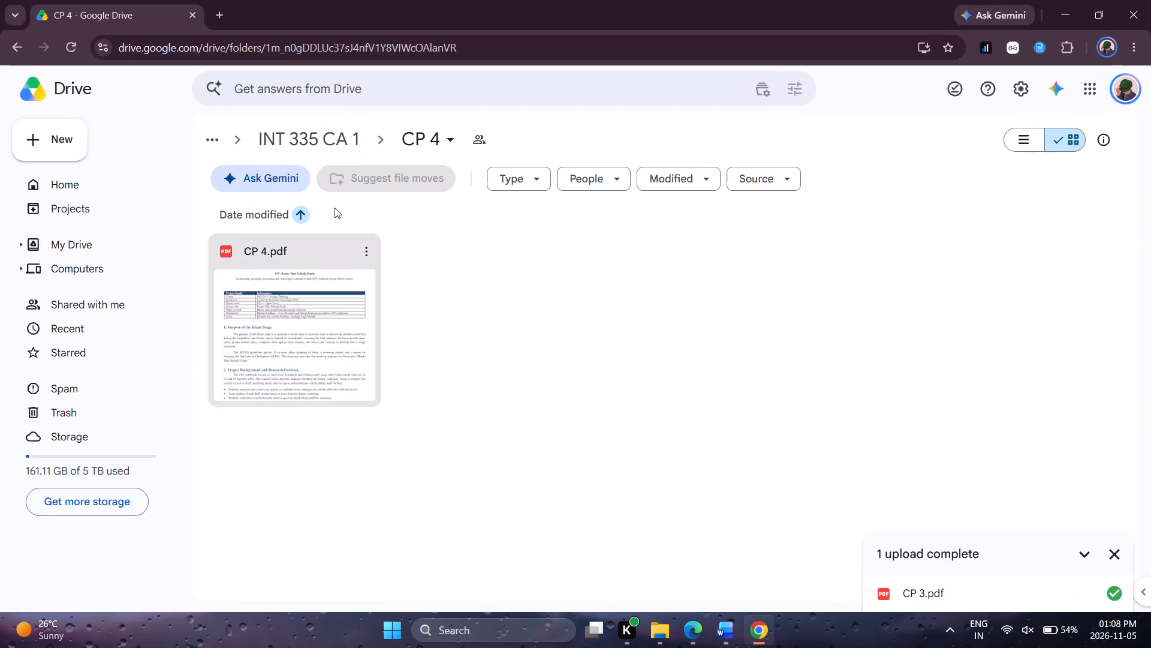
{"action": "left_click", "coordinate": [375, 254]}
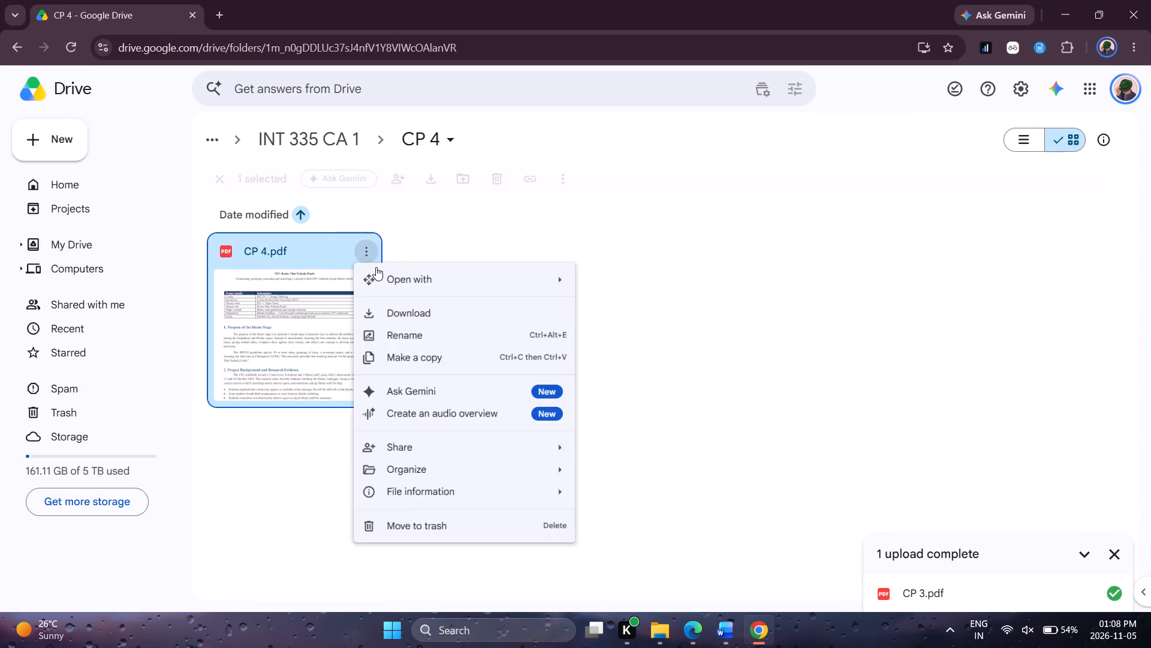
{"action": "left_click", "coordinate": [424, 558]}
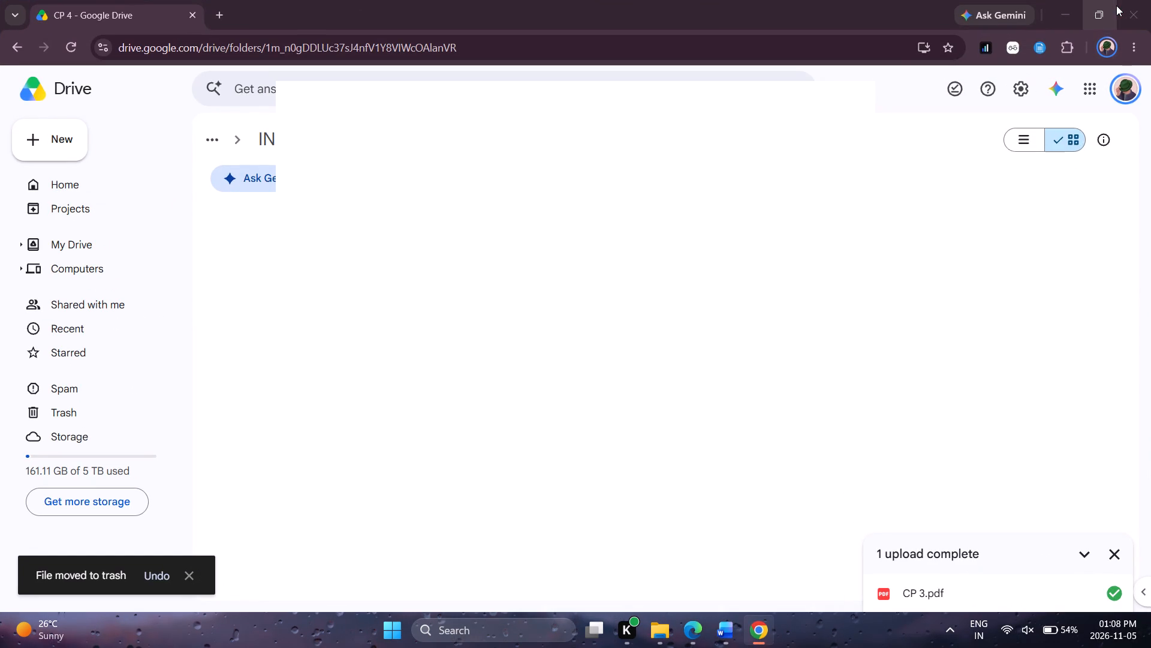
Upload the new CP 4 PDF from the desktop into Drive's CP 4 folder.
{"action": "left_click", "coordinate": [1110, 6]}
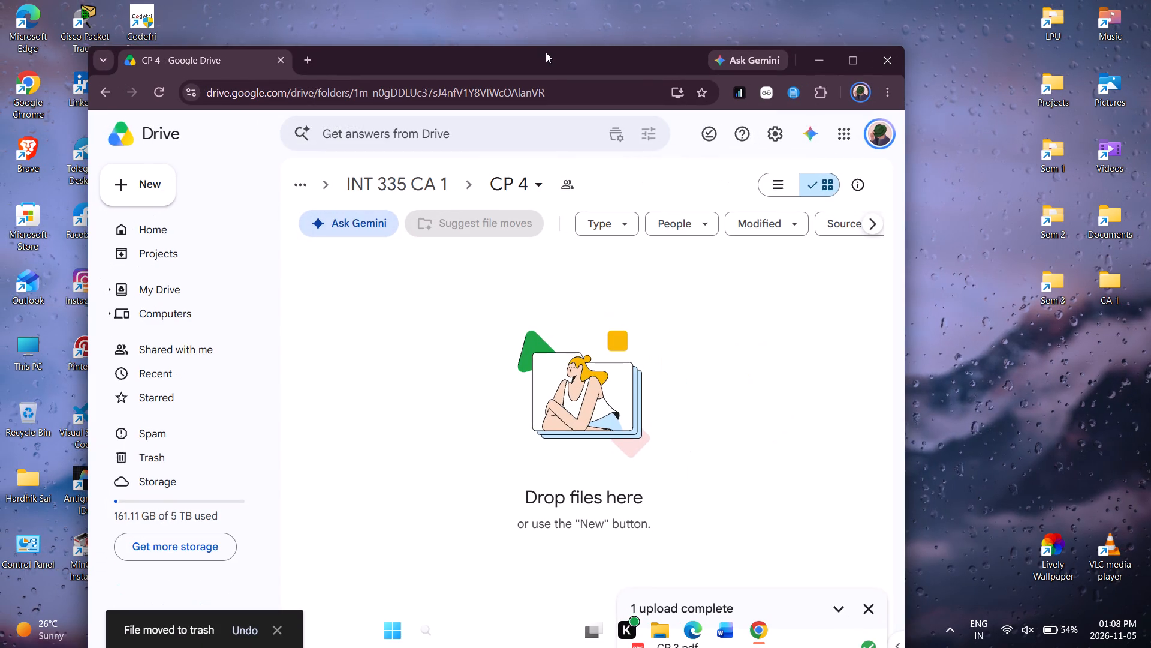
{"action": "left_click_drag", "start_coordinate": [546, 52], "coordinate": [682, 32]}
{"action": "left_click_drag", "start_coordinate": [129, 275], "coordinate": [472, 286]}
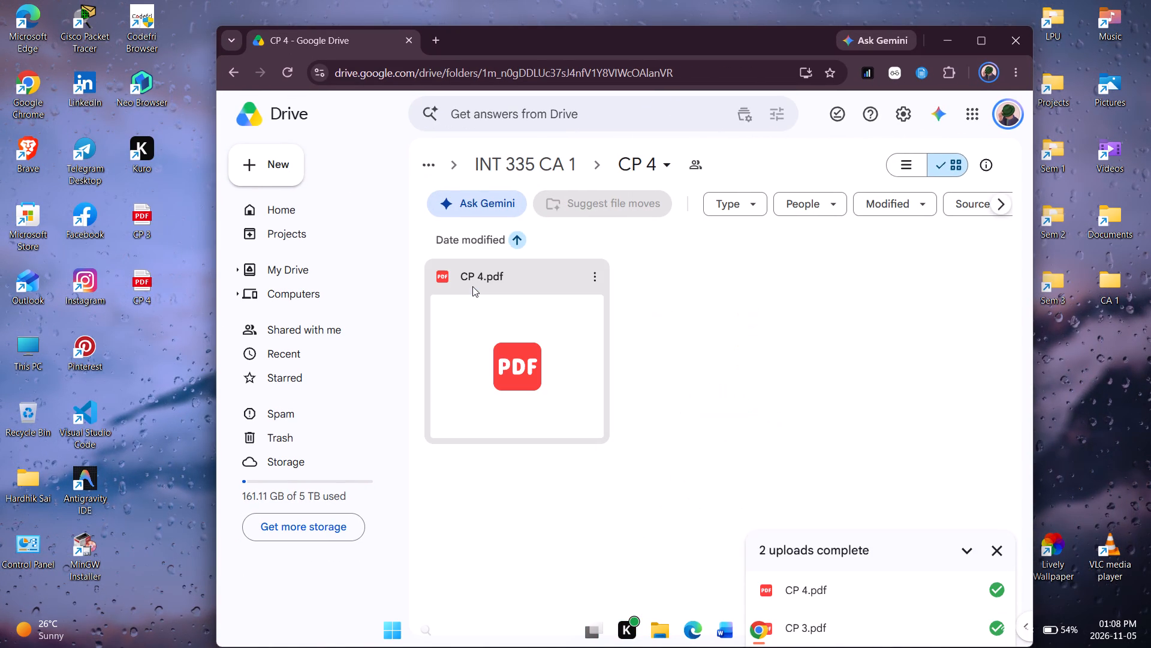
Preview the uploaded CP 4.pdf to check its title page and project details table, and close the preview.
{"action": "double_click", "coordinate": [508, 343]}
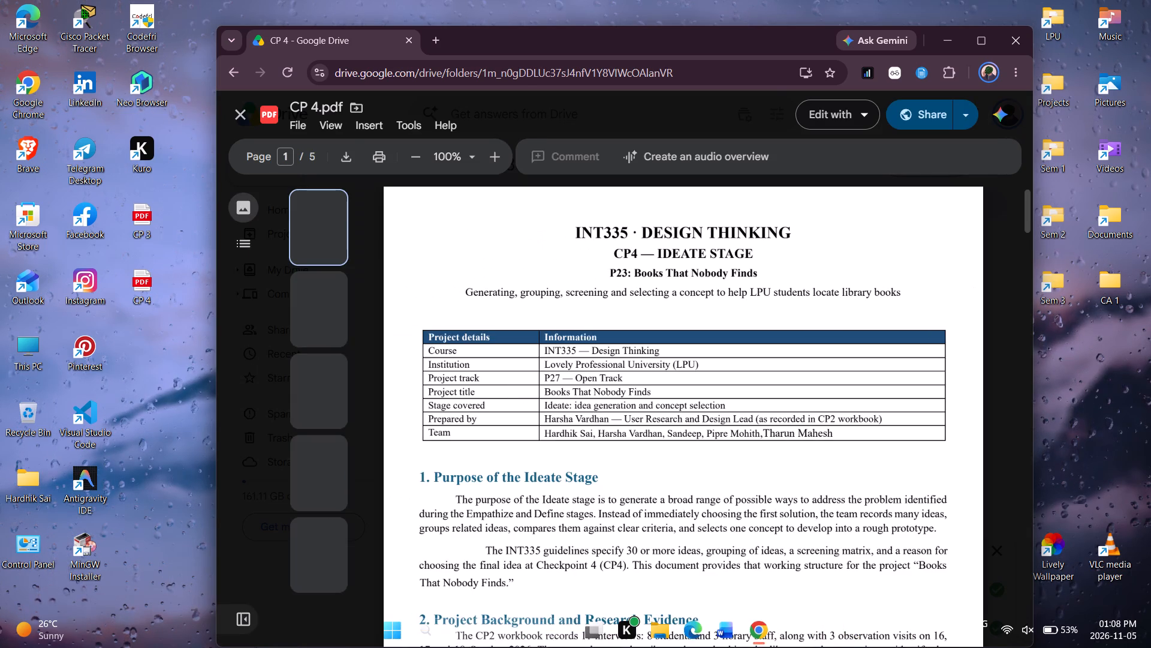
{"action": "scroll", "coordinate": [508, 343], "scroll_direction": "down", "scroll_amount": 1}
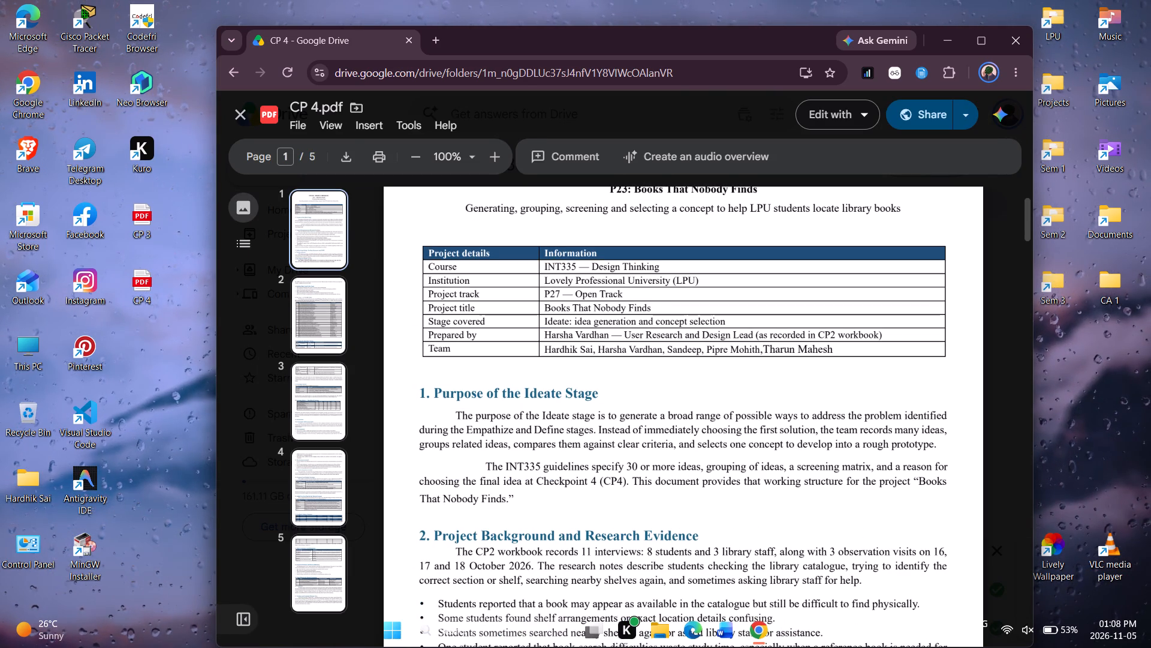
{"action": "left_click", "coordinate": [241, 112]}
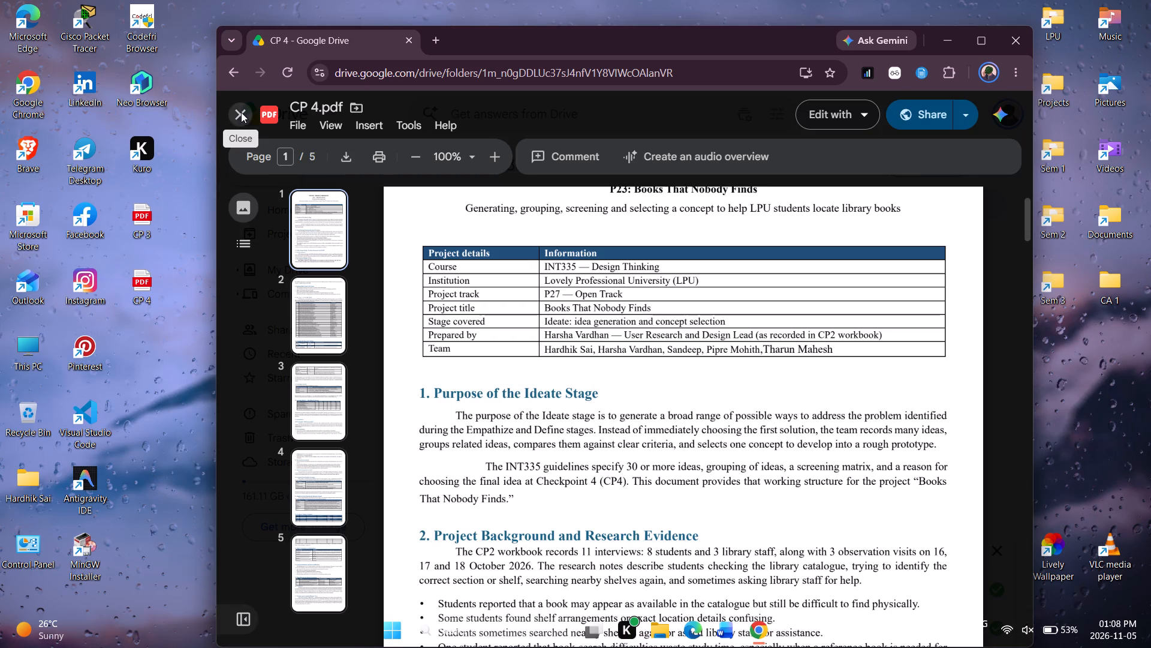
Open CP 5.pdf from the CP 5 folder in INT 335 CA 1 and review it through to the last page.
{"action": "left_click", "coordinate": [530, 173]}
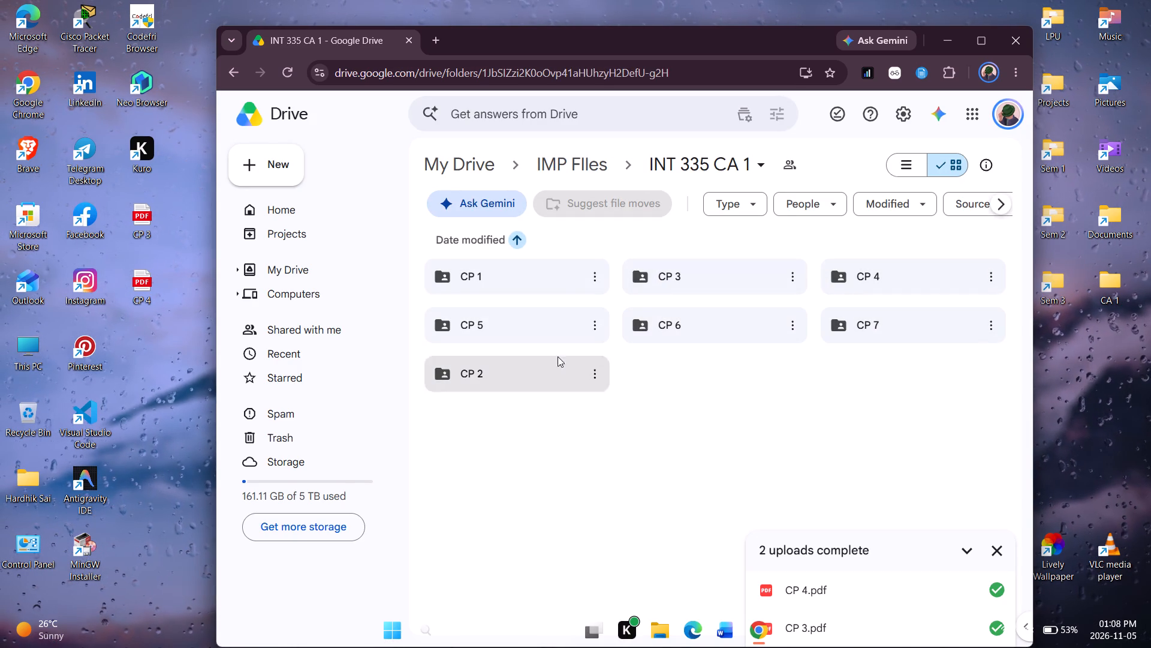
{"action": "double_click", "coordinate": [541, 343]}
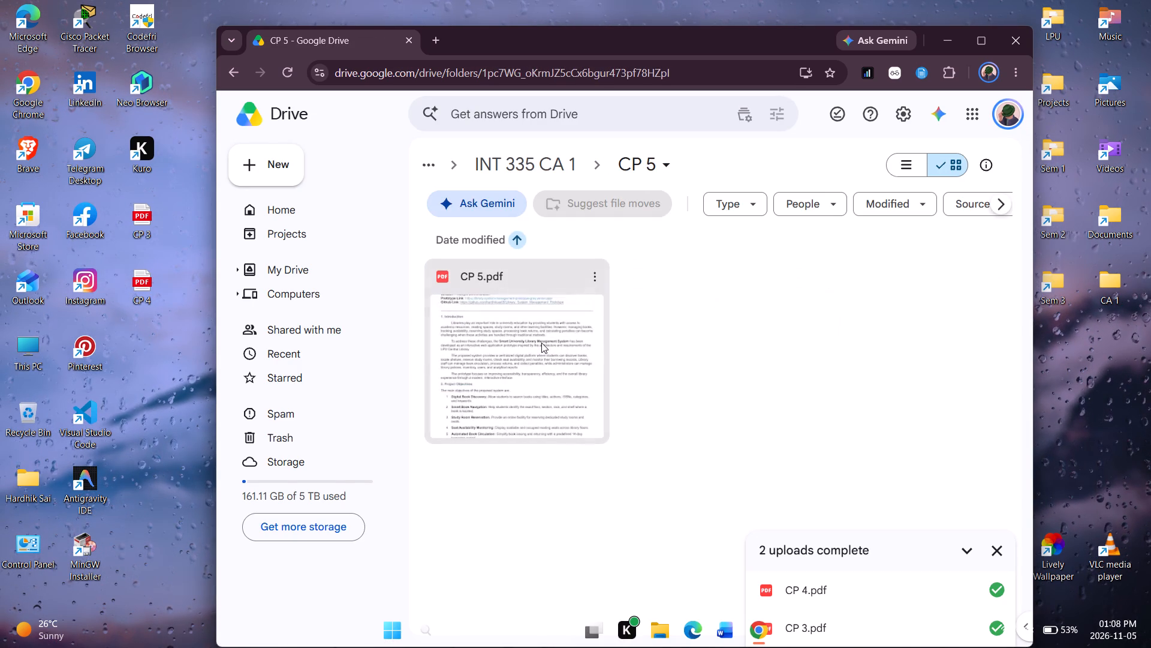
{"action": "double_click", "coordinate": [541, 343]}
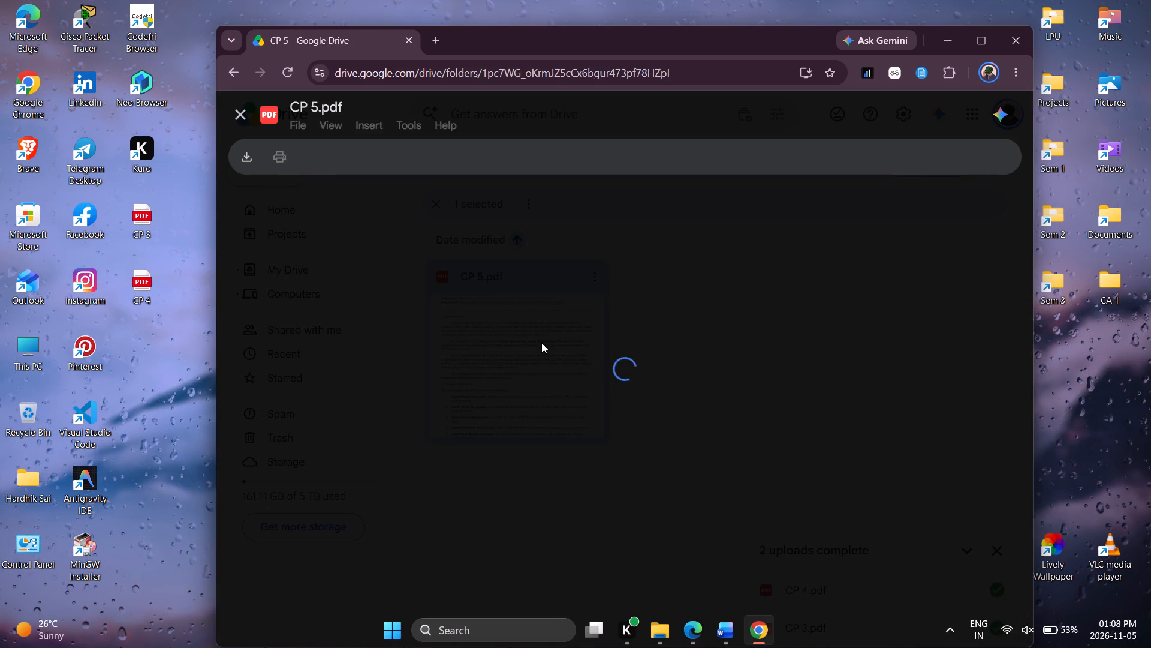
{"action": "scroll", "coordinate": [541, 343], "scroll_direction": "down", "scroll_amount": 2}
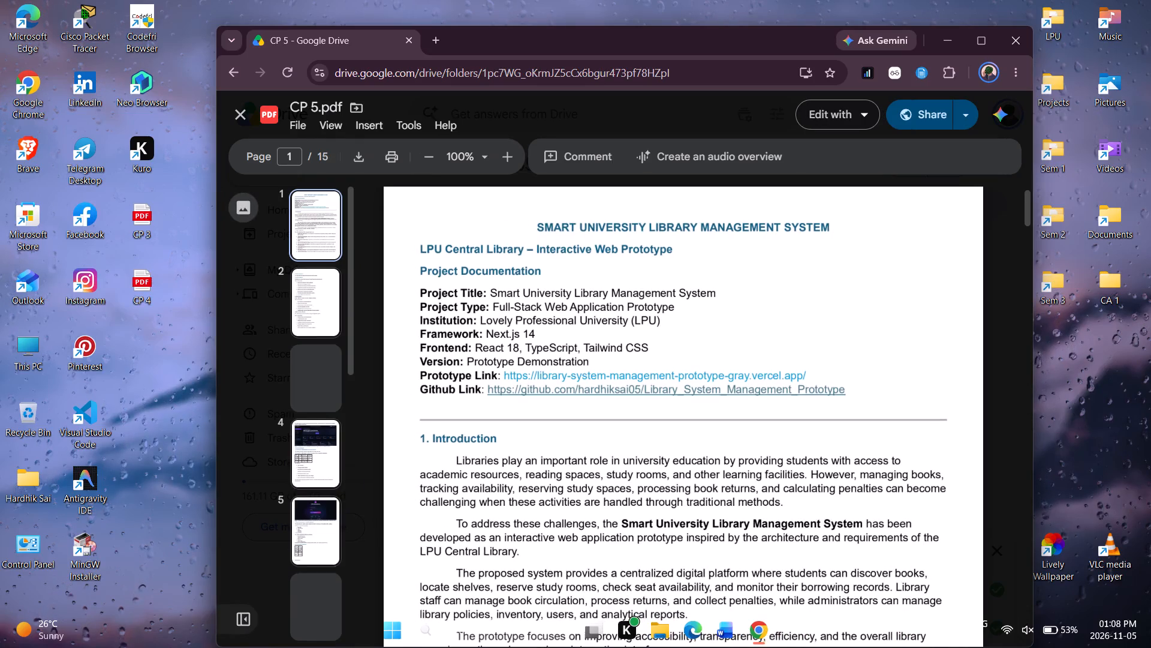
{"action": "scroll", "coordinate": [541, 343], "scroll_direction": "down", "scroll_amount": 8}
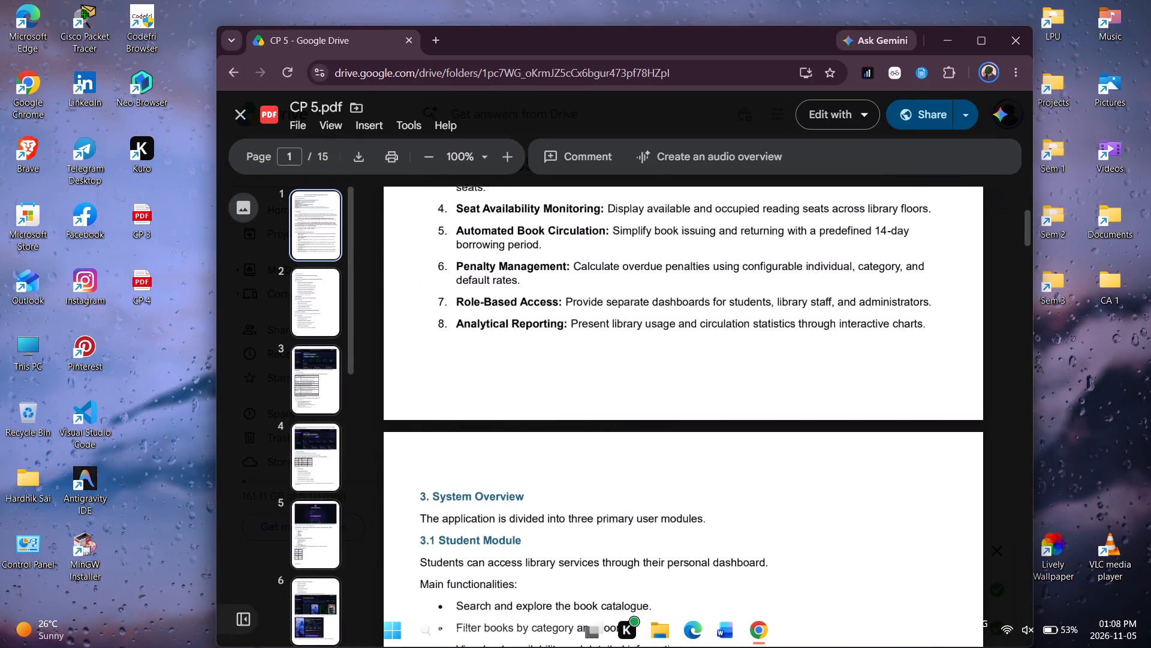
{"action": "scroll", "coordinate": [541, 343], "scroll_direction": "down", "scroll_amount": 8}
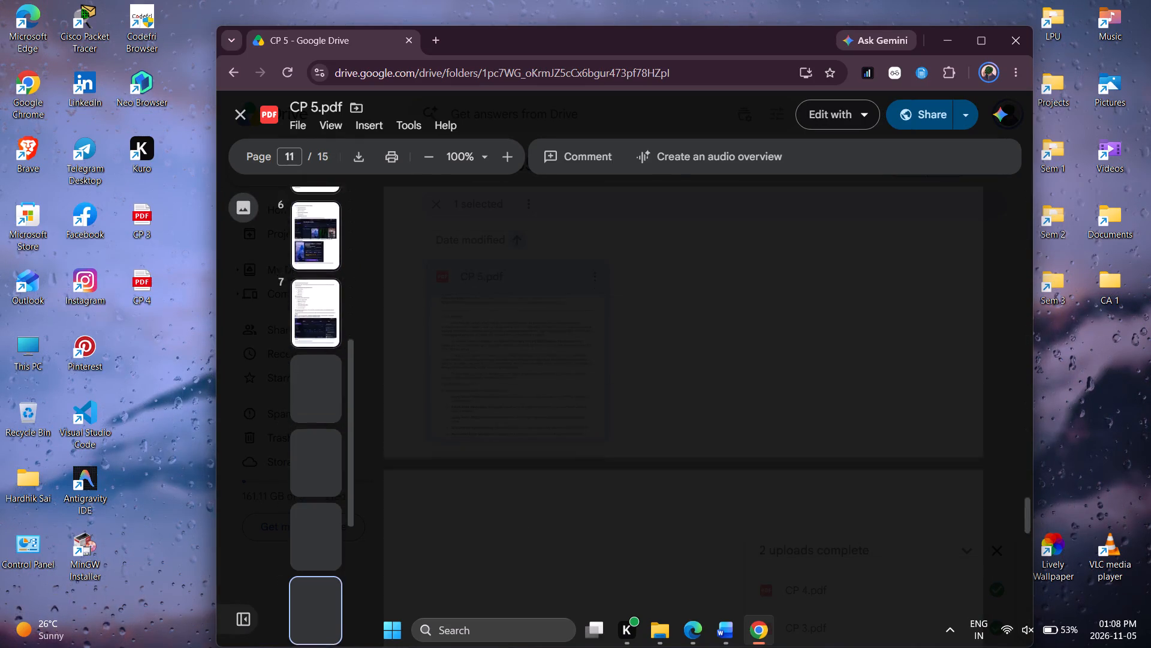
{"action": "scroll", "coordinate": [541, 343], "scroll_direction": "down", "scroll_amount": 11}
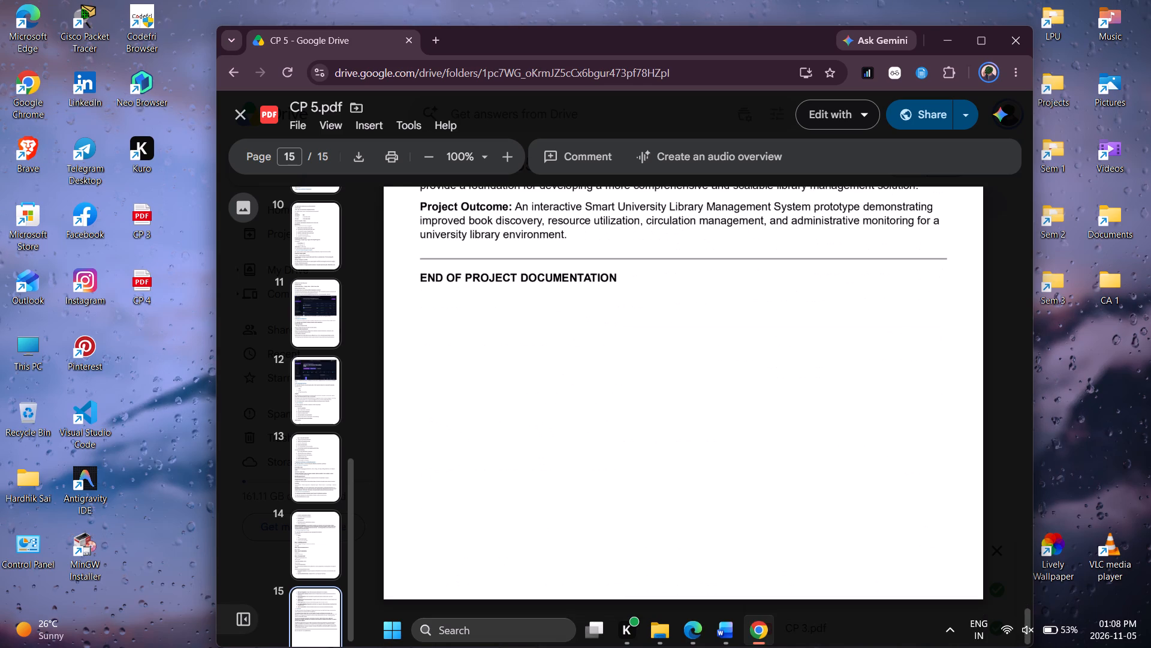
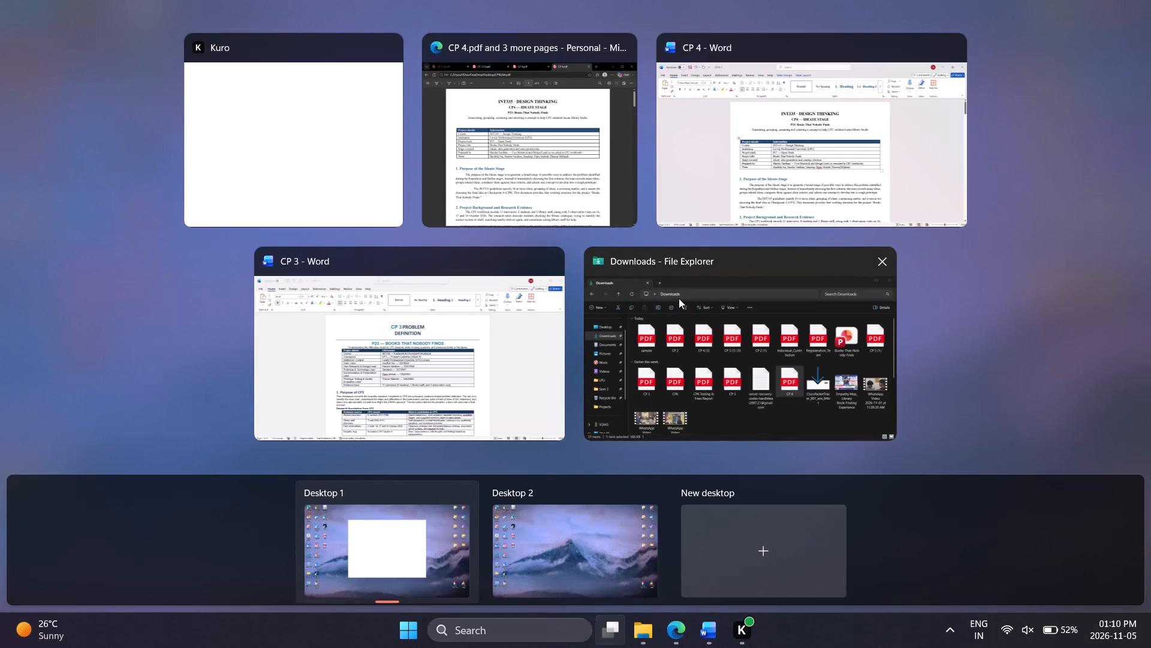
Close the CP 3 Word document without saving its changes.
{"action": "left_click", "coordinate": [547, 262]}
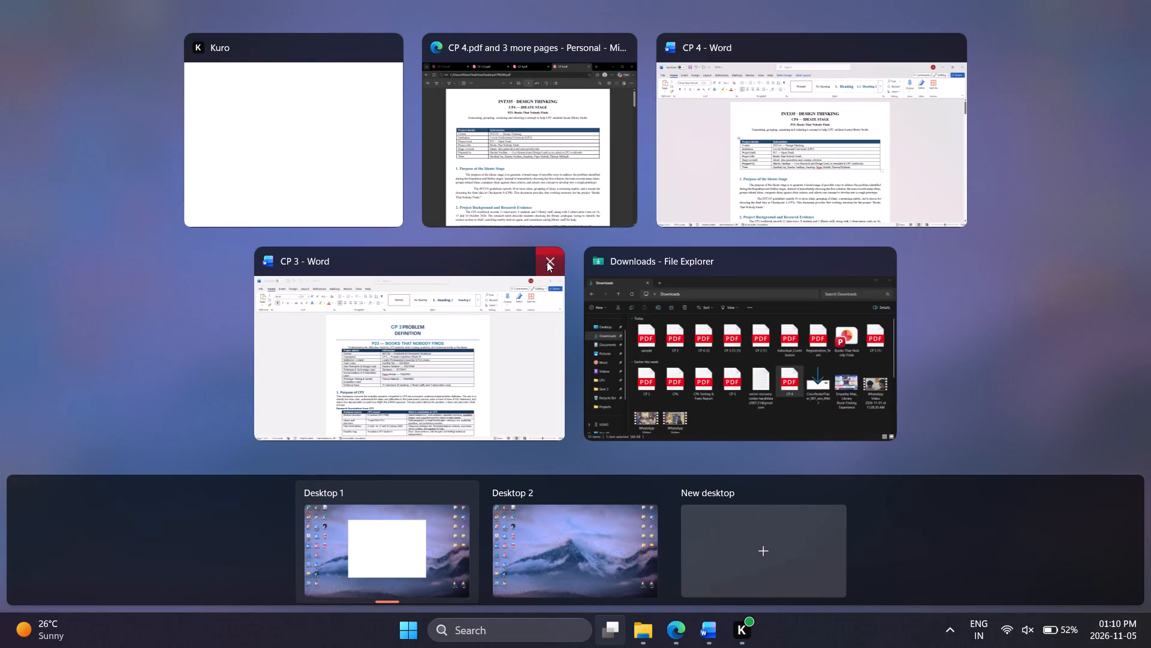
{"action": "left_click", "coordinate": [463, 316]}
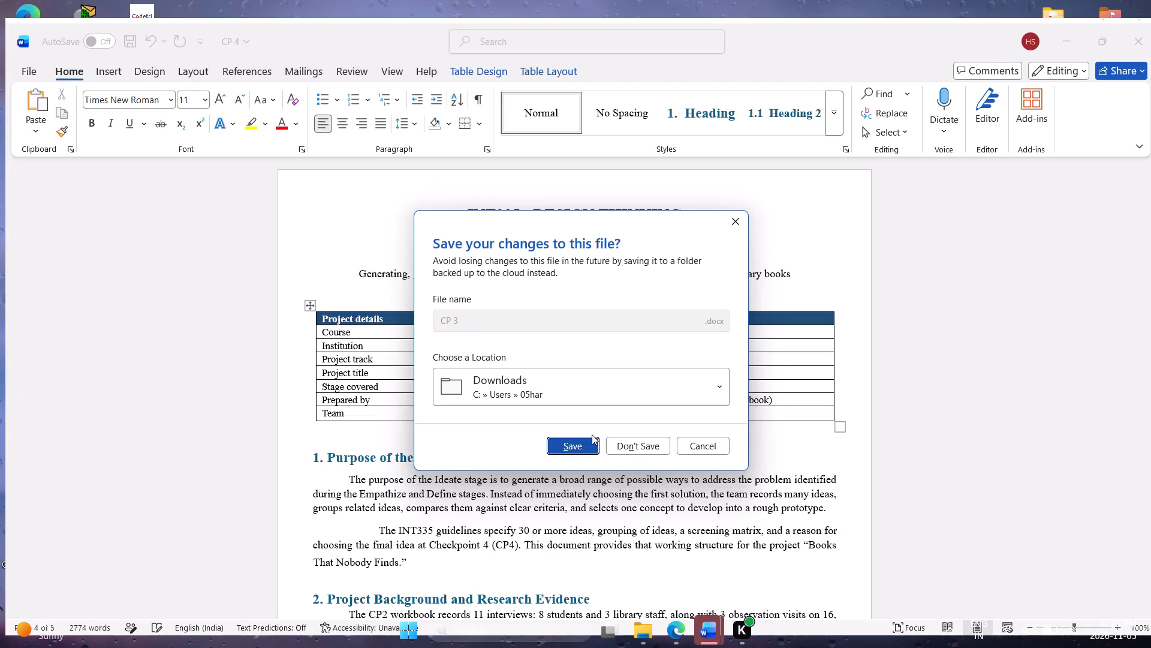
{"action": "left_click", "coordinate": [631, 446]}
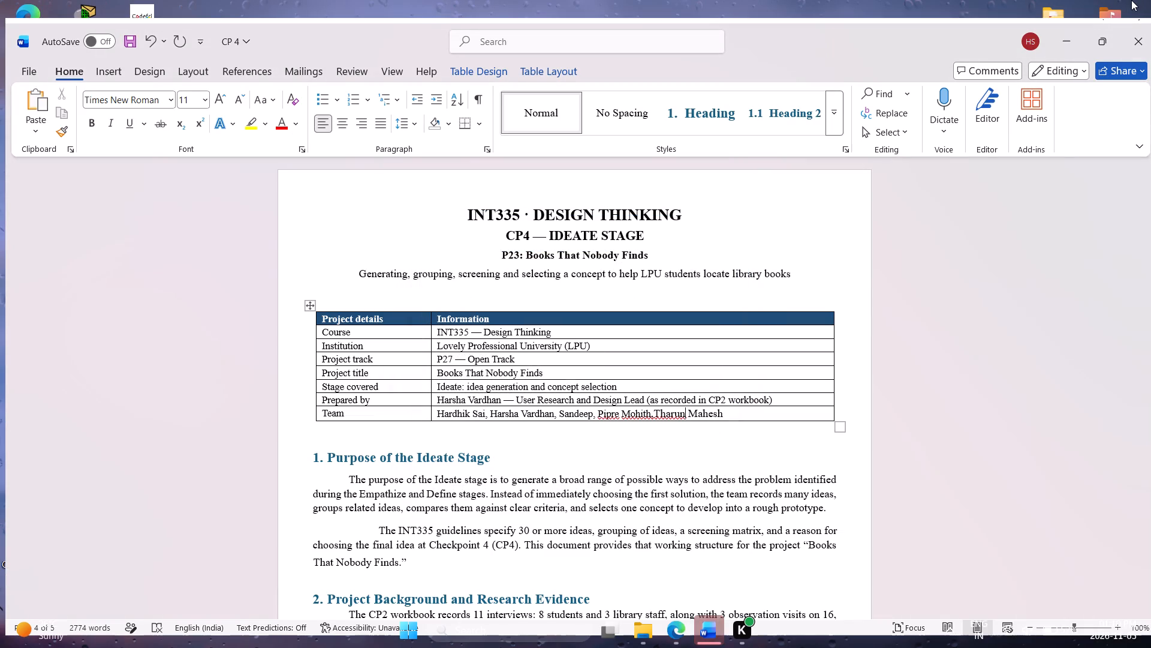
Close the CP 4 Word document.
{"action": "left_click", "coordinate": [1135, 34]}
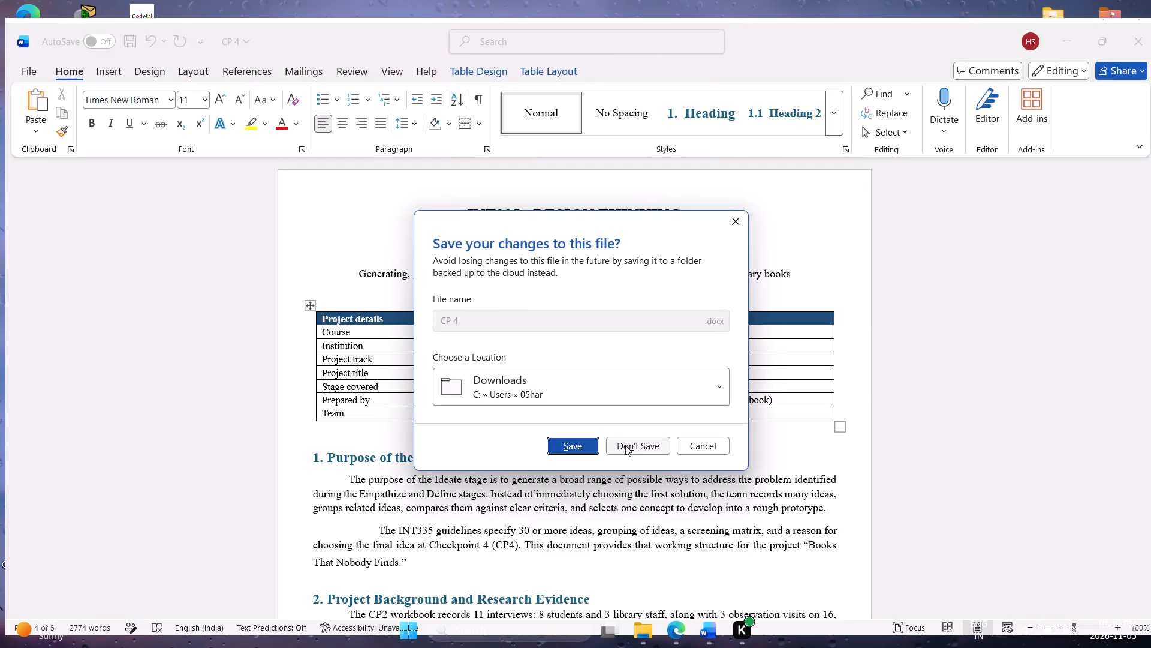
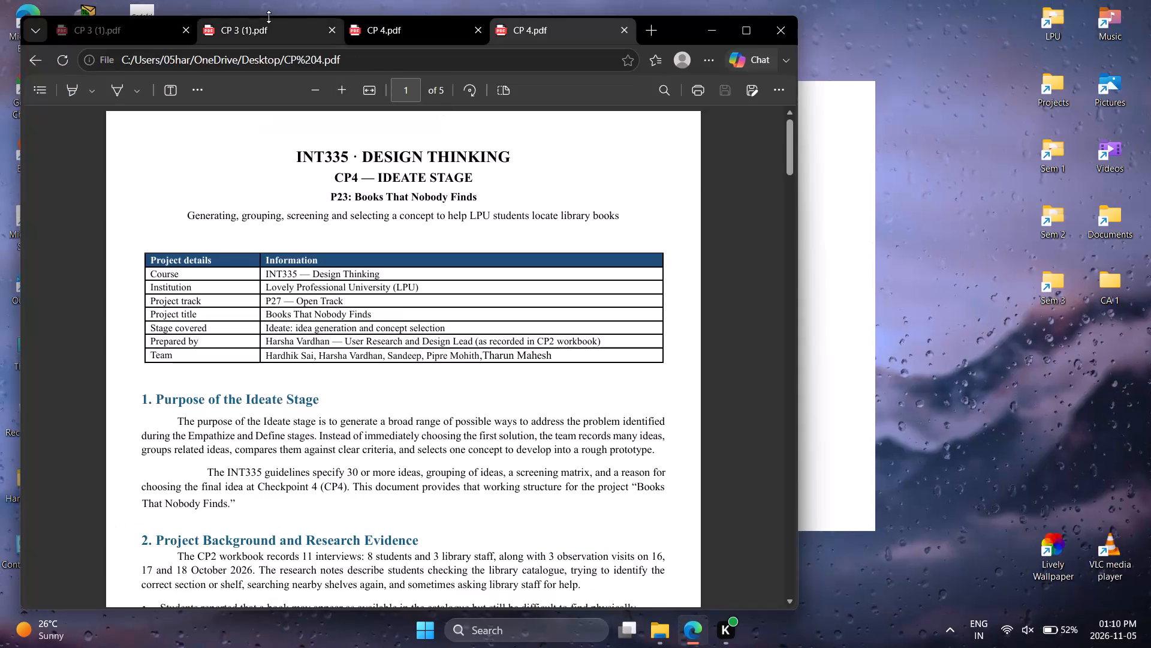
Close the two CP 3 (1).pdf tabs and the duplicate CP 4.pdf tab in the browser.
{"action": "left_click", "coordinate": [186, 34]}
{"action": "left_click", "coordinate": [186, 34]}
{"action": "left_click", "coordinate": [186, 34]}
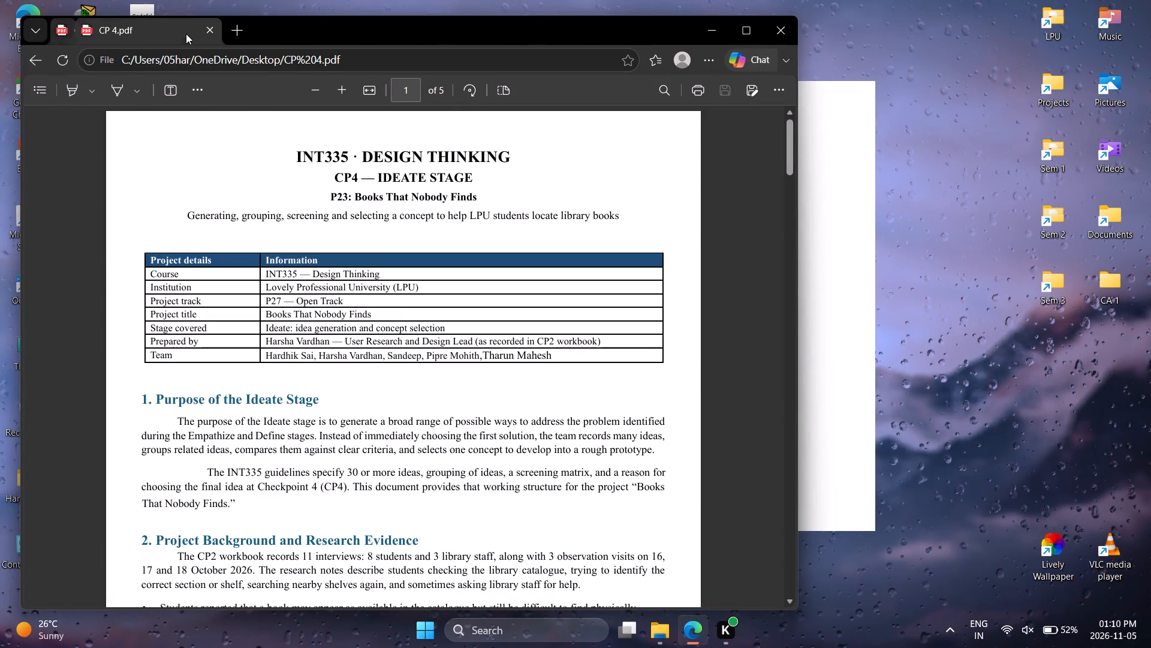
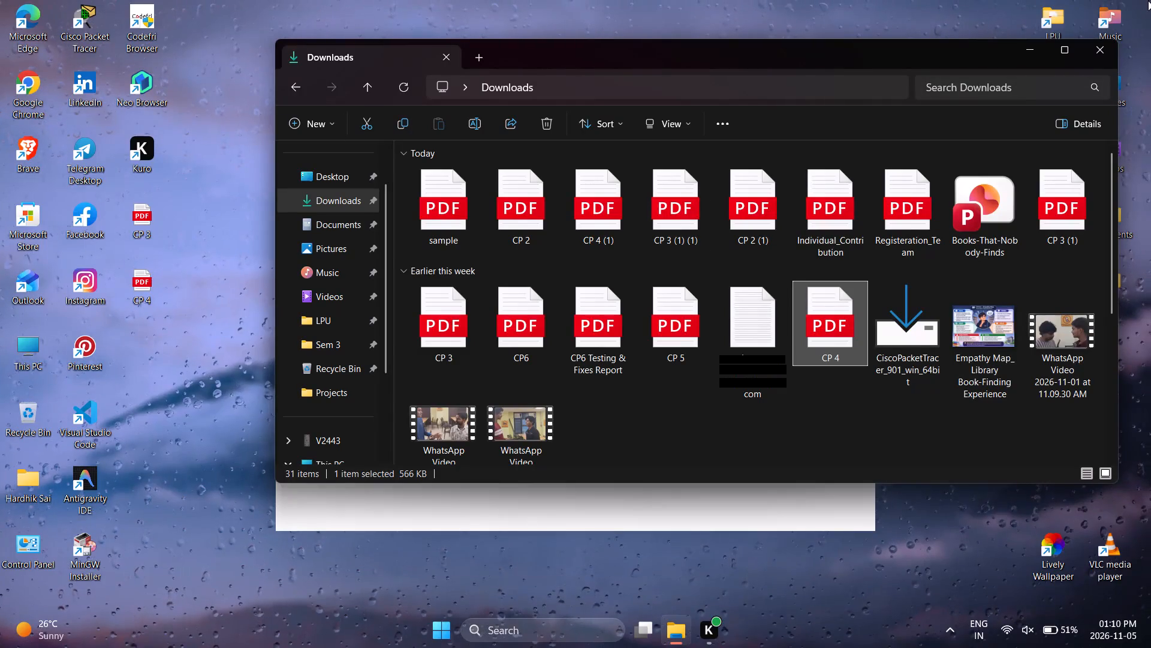
Maximize the Downloads folder window.
{"action": "left_click", "coordinate": [1059, 57]}
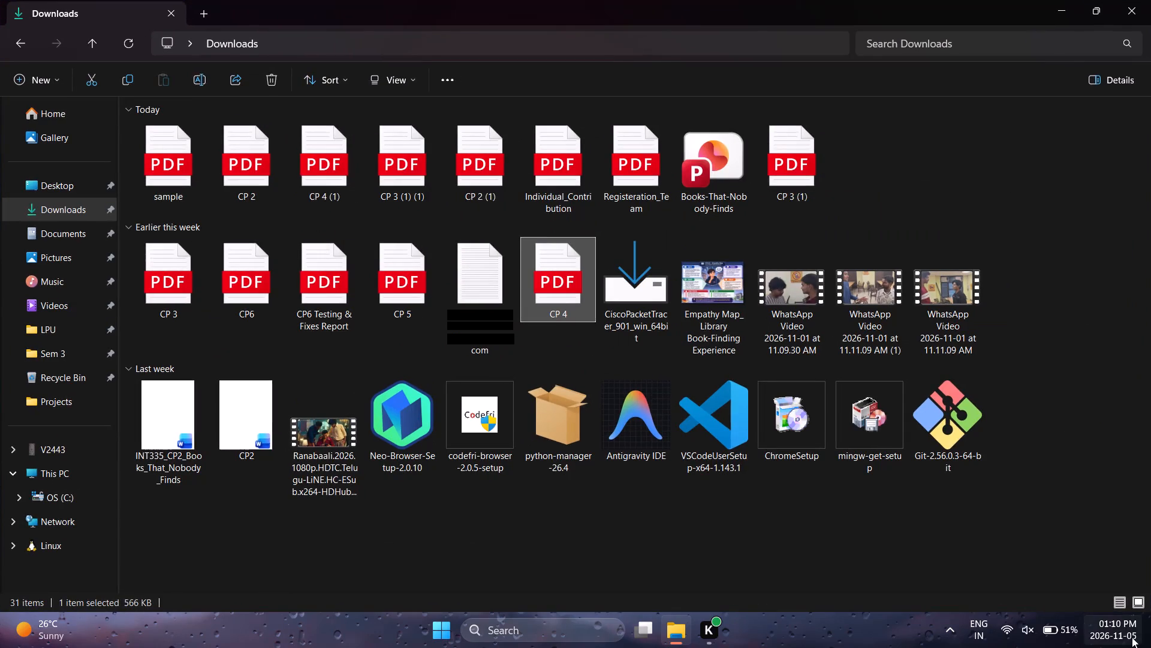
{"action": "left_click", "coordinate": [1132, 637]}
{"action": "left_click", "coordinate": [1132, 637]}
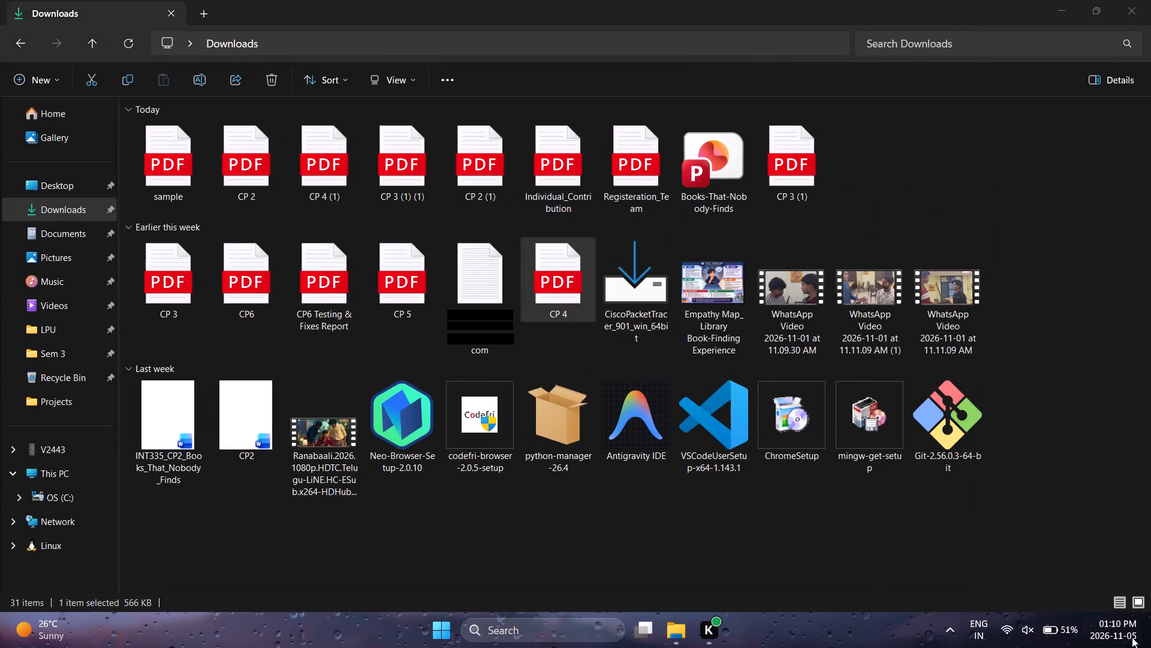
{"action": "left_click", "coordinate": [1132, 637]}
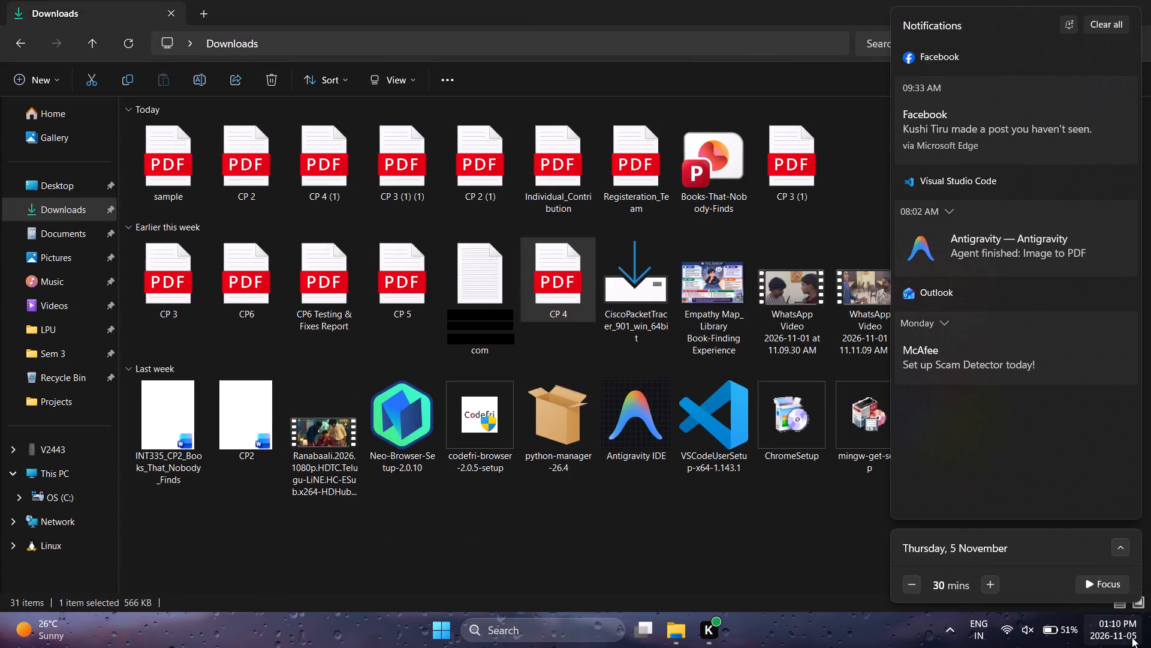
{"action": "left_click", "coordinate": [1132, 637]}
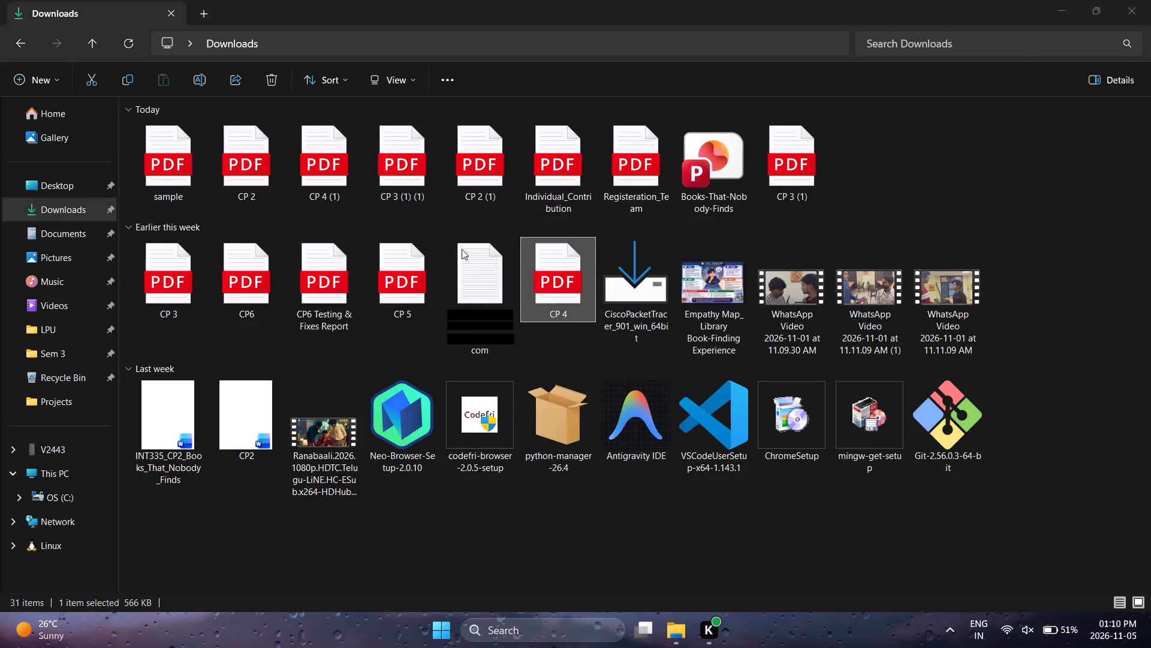
Select the CP 5 PDF among the earlier-this-week files in Downloads.
{"action": "left_click", "coordinate": [409, 280]}
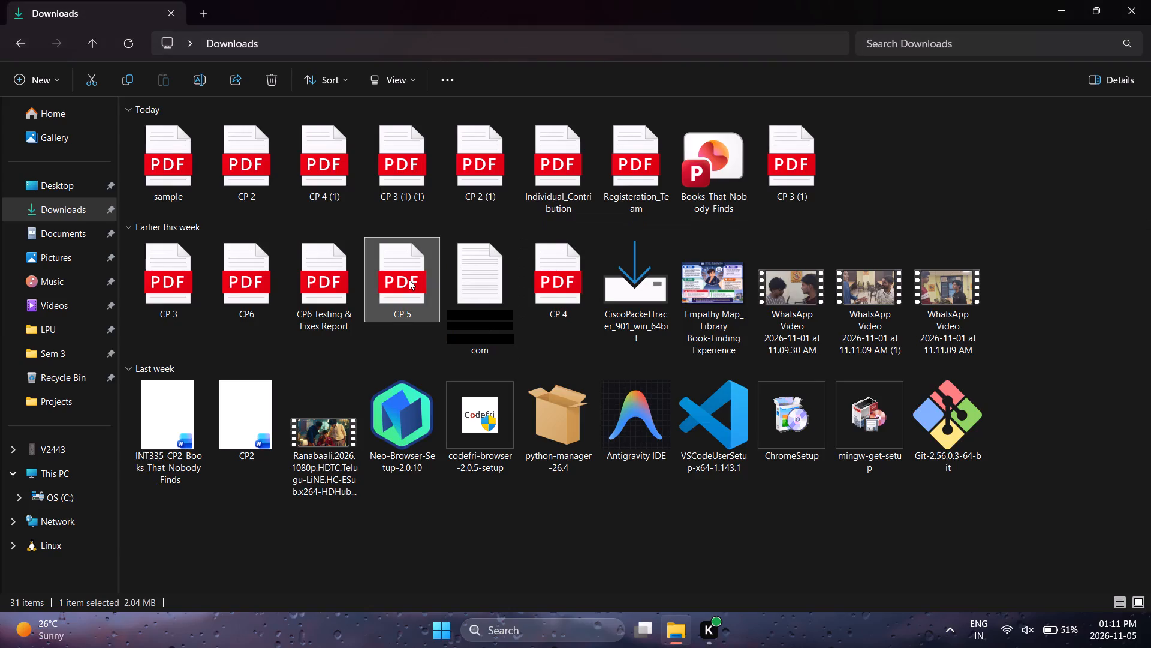
Delete all PDFs, the Books-That-Nobody-Finds presentation, and the INT335_CP2_Books_That_Nobody_Finds and CP2 Word documents from Downloads.
{"action": "left_click", "coordinate": [531, 281], "text": "ctrl"}
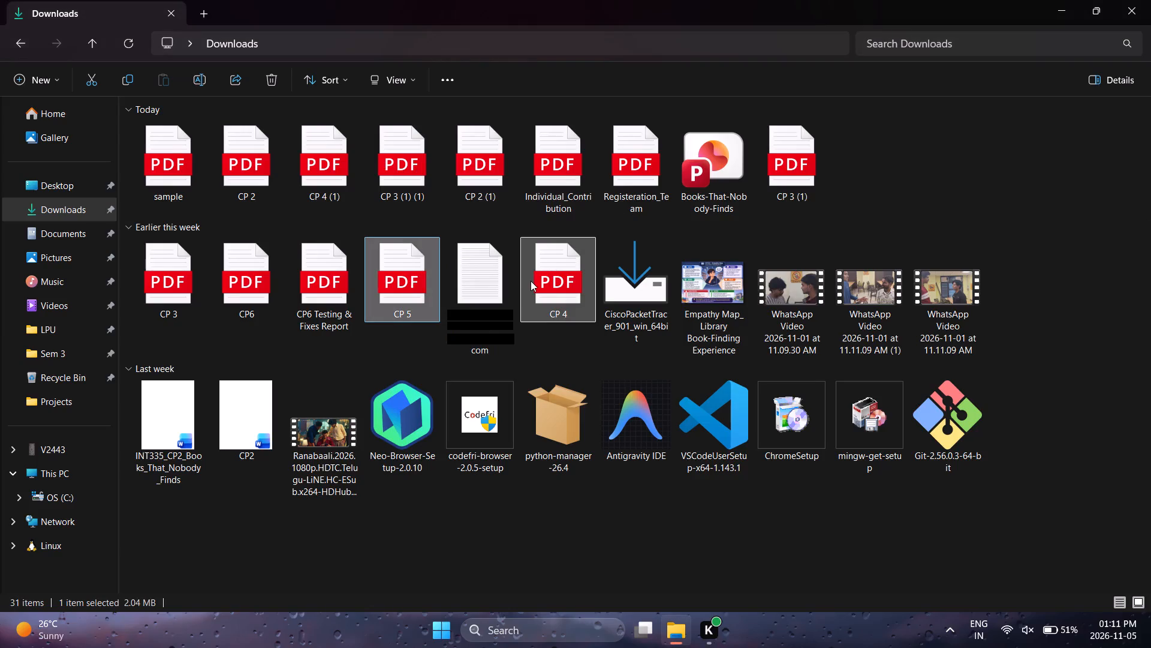
{"action": "left_click", "coordinate": [333, 290], "text": "ctrl"}
{"action": "left_click", "coordinate": [263, 284], "text": "ctrl"}
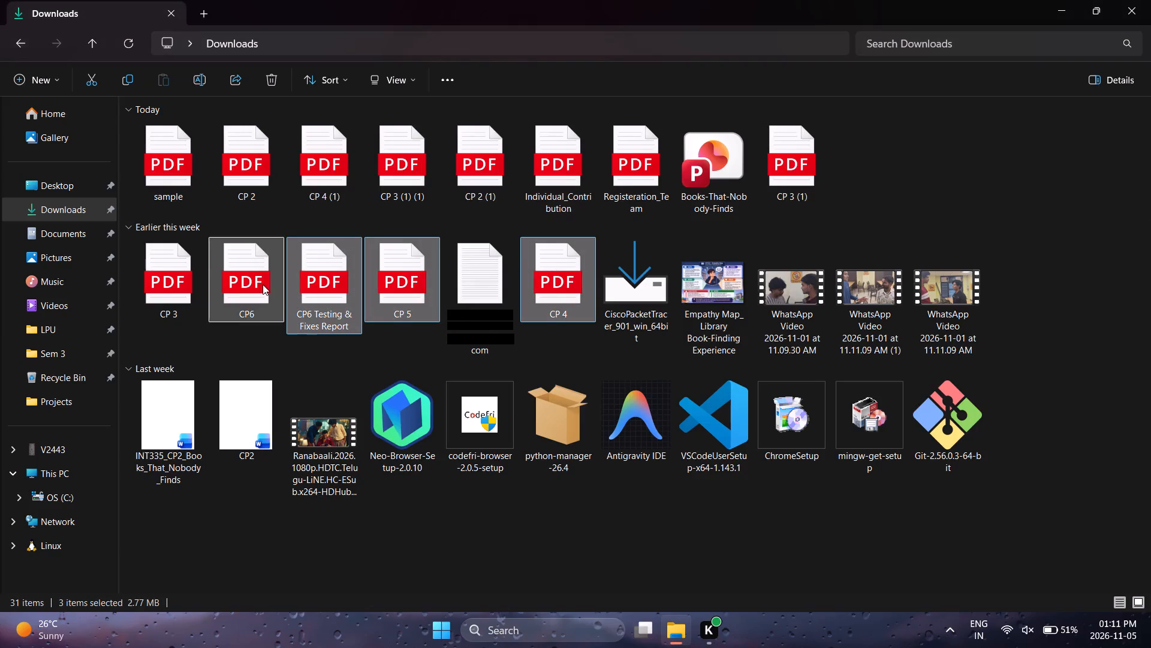
{"action": "left_click", "coordinate": [159, 284], "text": "ctrl"}
{"action": "left_click", "coordinate": [177, 182], "text": "ctrl"}
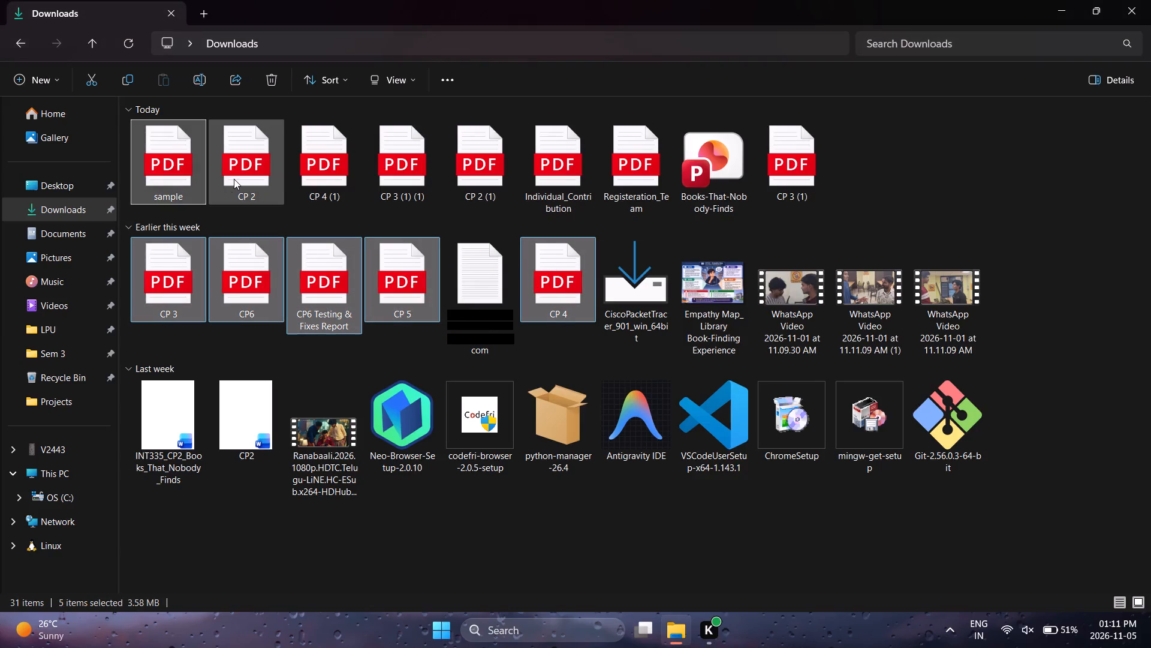
{"action": "left_click", "coordinate": [234, 179], "text": "ctrl"}
{"action": "left_click", "coordinate": [324, 169], "text": "ctrl"}
{"action": "left_click", "coordinate": [405, 170], "text": "ctrl"}
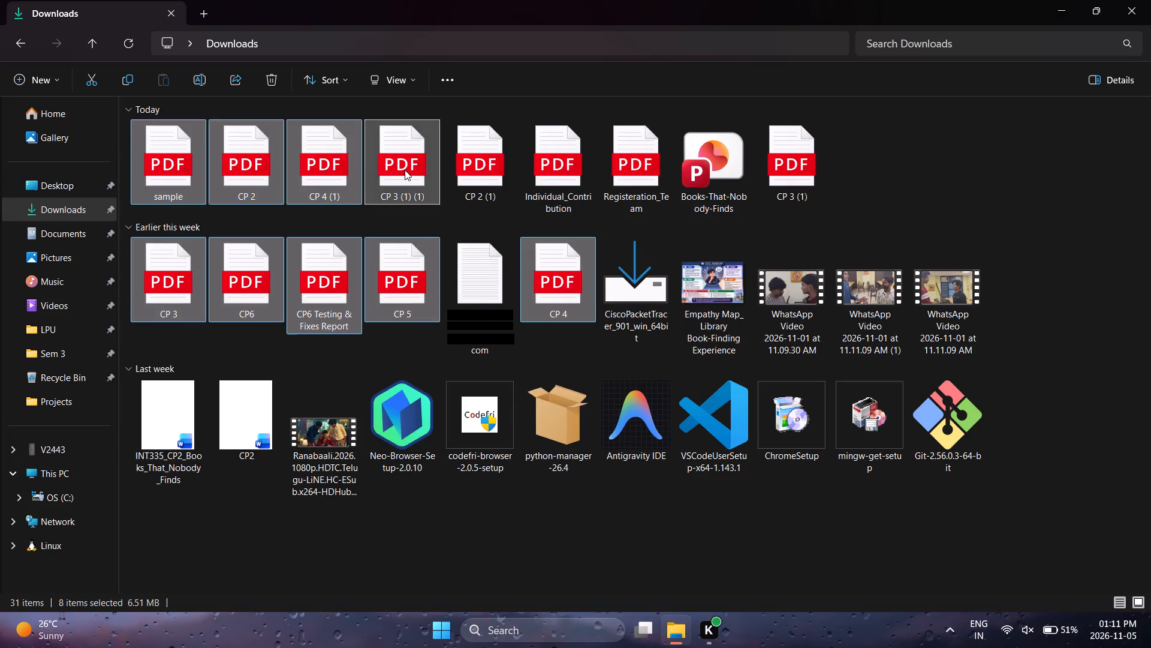
{"action": "left_click", "coordinate": [466, 164], "text": "ctrl"}
{"action": "left_click", "coordinate": [525, 157], "text": "ctrl"}
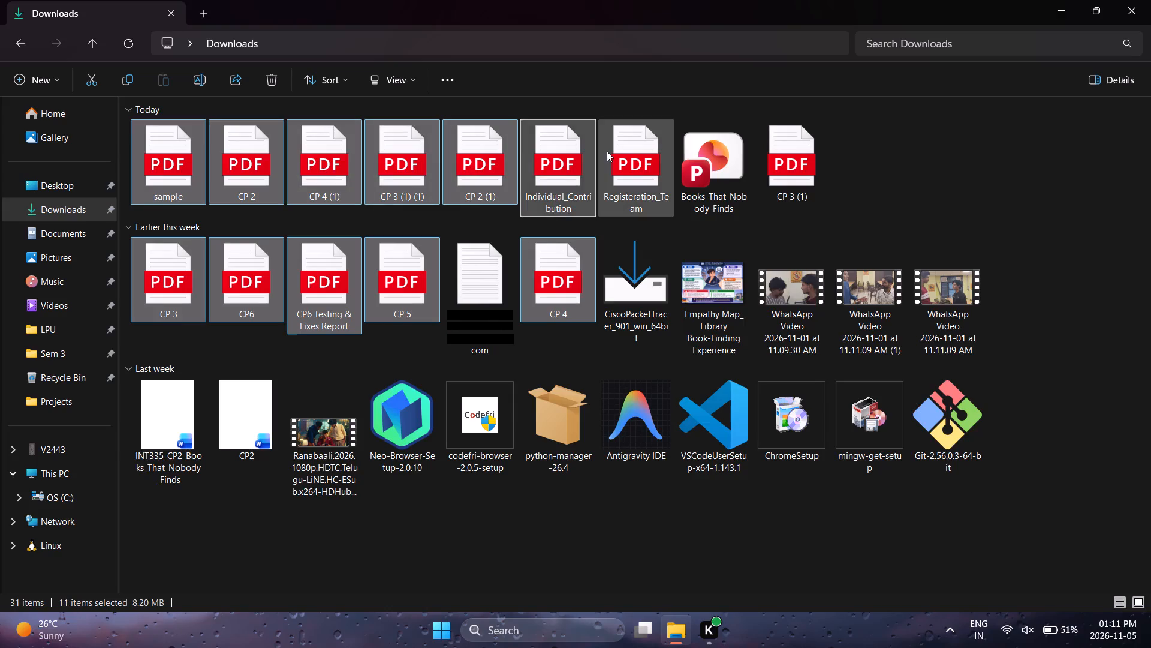
{"action": "left_click", "coordinate": [607, 151], "text": "ctrl"}
{"action": "left_click", "coordinate": [695, 143], "text": "ctrl"}
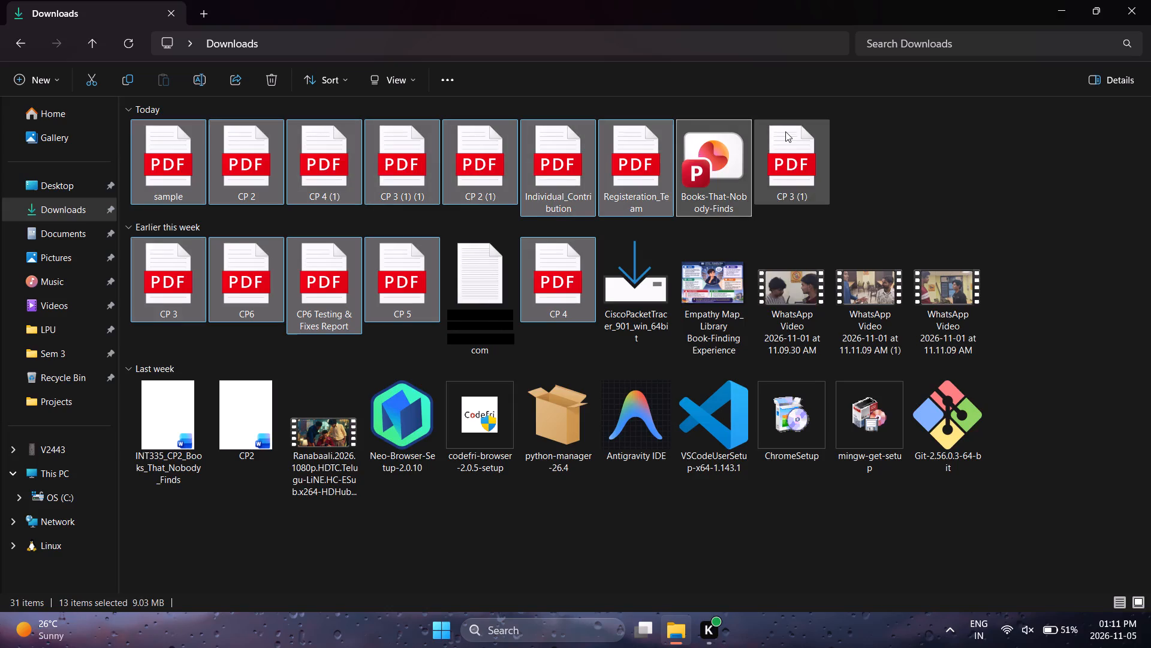
{"action": "left_click", "coordinate": [785, 131], "text": "ctrl"}
{"action": "left_click", "coordinate": [246, 421], "text": "ctrl"}
{"action": "left_click", "coordinate": [164, 428], "text": "ctrl"}
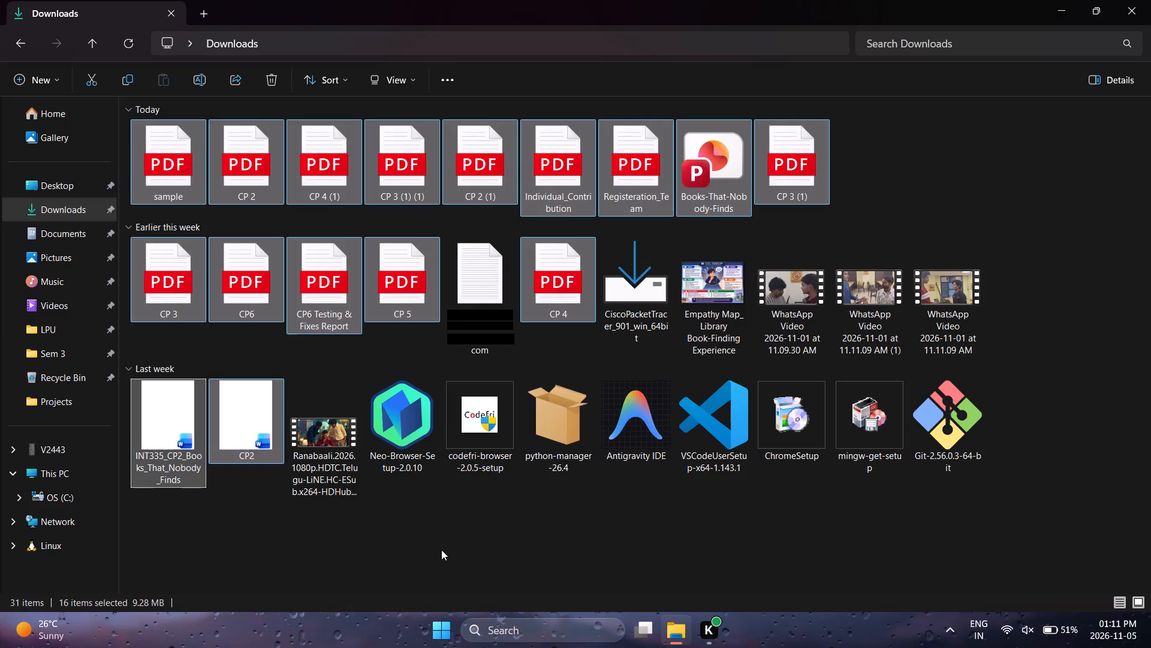
{"action": "key", "text": "Delete"}
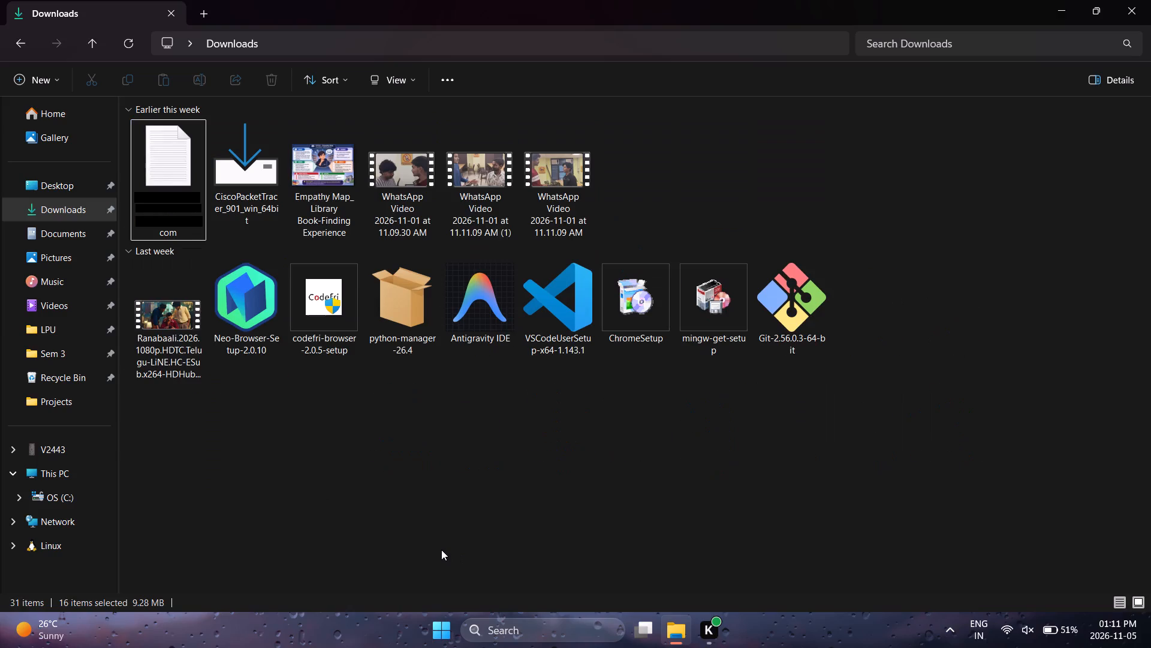
Delete the Empathy Map image and the three WhatsApp videos from Downloads.
{"action": "left_click", "coordinate": [707, 217], "text": "ctrl"}
{"action": "left_click_drag", "start_coordinate": [707, 217], "coordinate": [361, 198], "text": "ctrl"}
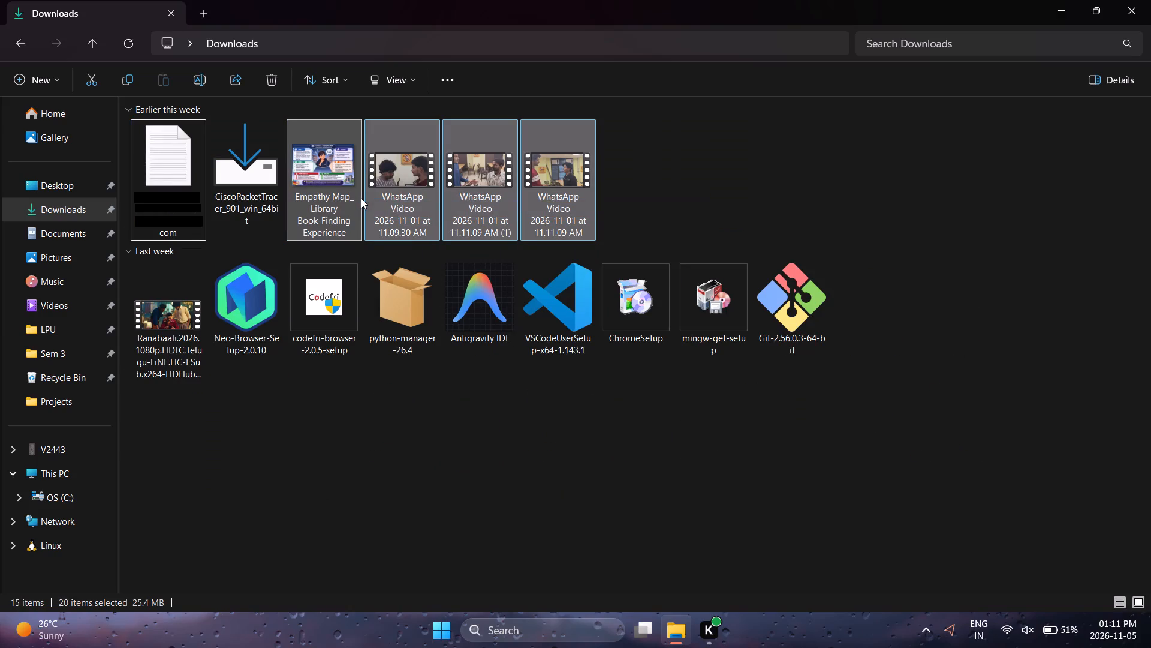
{"action": "key", "text": "Delete"}
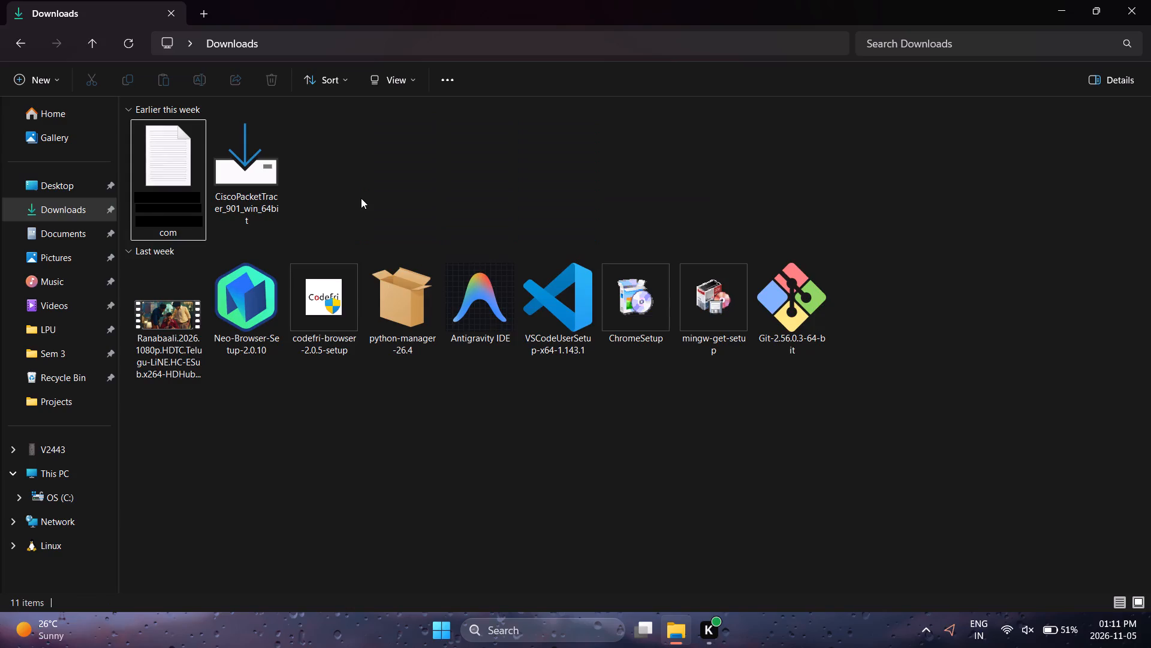
Switch to Chrome with the first profile and open the INT 335 CA 1 folder inside IMP FIles in Google Drive.
{"action": "type", "text": "chrome"}
{"action": "key", "text": "Return"}
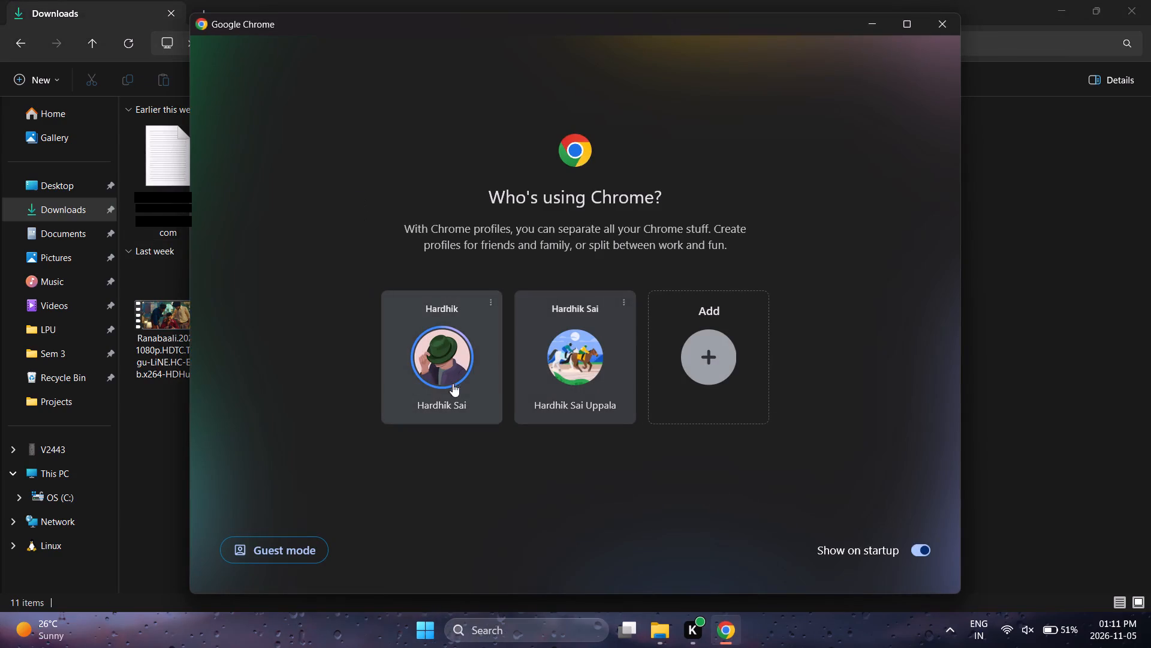
{"action": "left_click", "coordinate": [433, 358]}
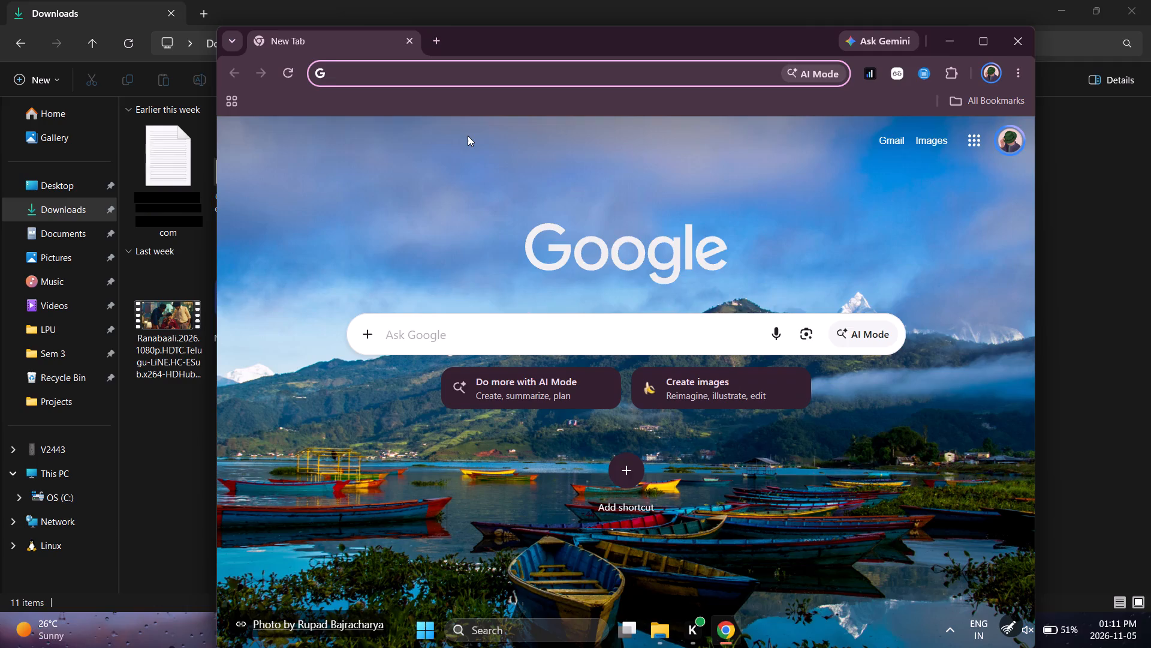
{"action": "left_click", "coordinate": [986, 129]}
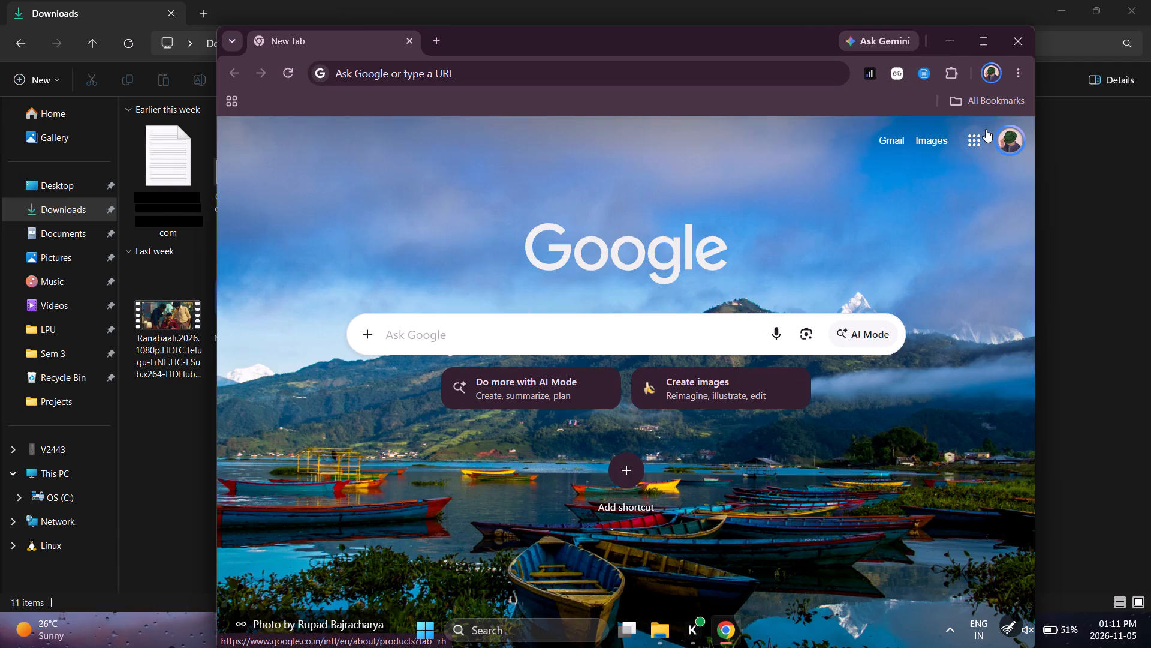
{"action": "left_click", "coordinate": [892, 238]}
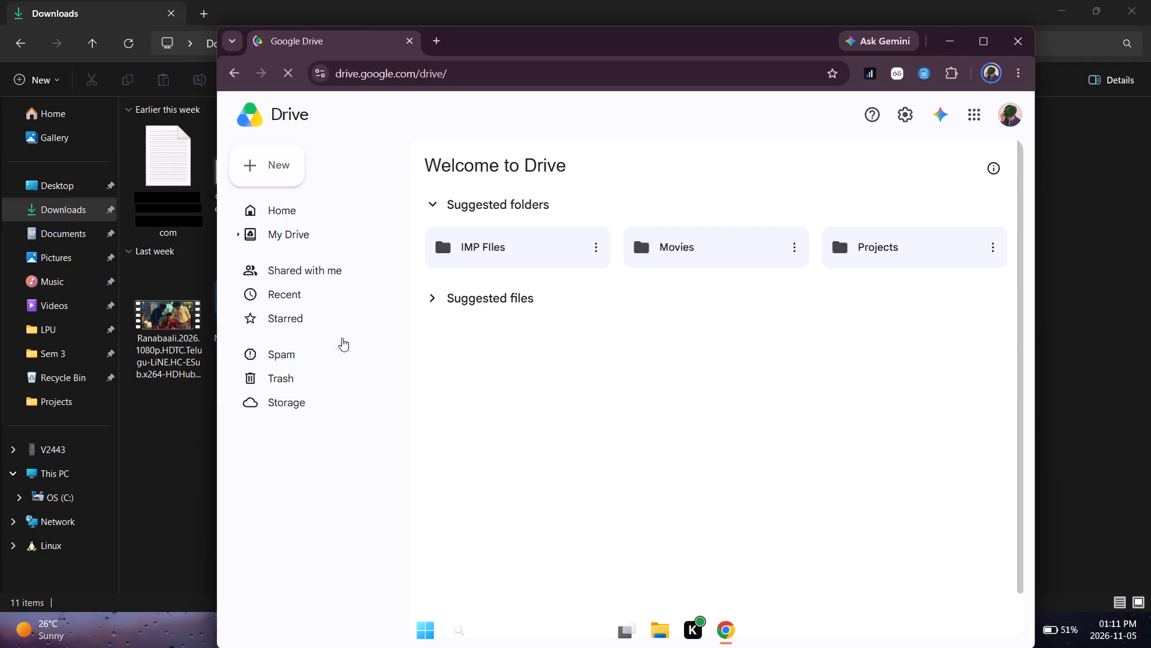
{"action": "double_click", "coordinate": [455, 266]}
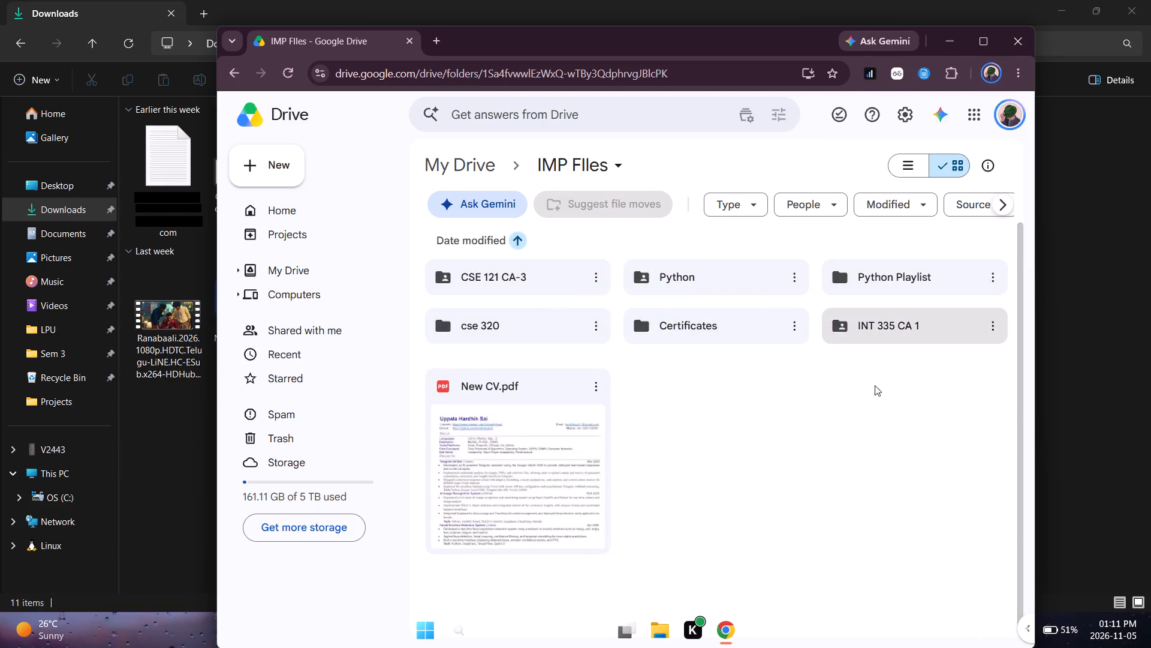
{"action": "double_click", "coordinate": [875, 343]}
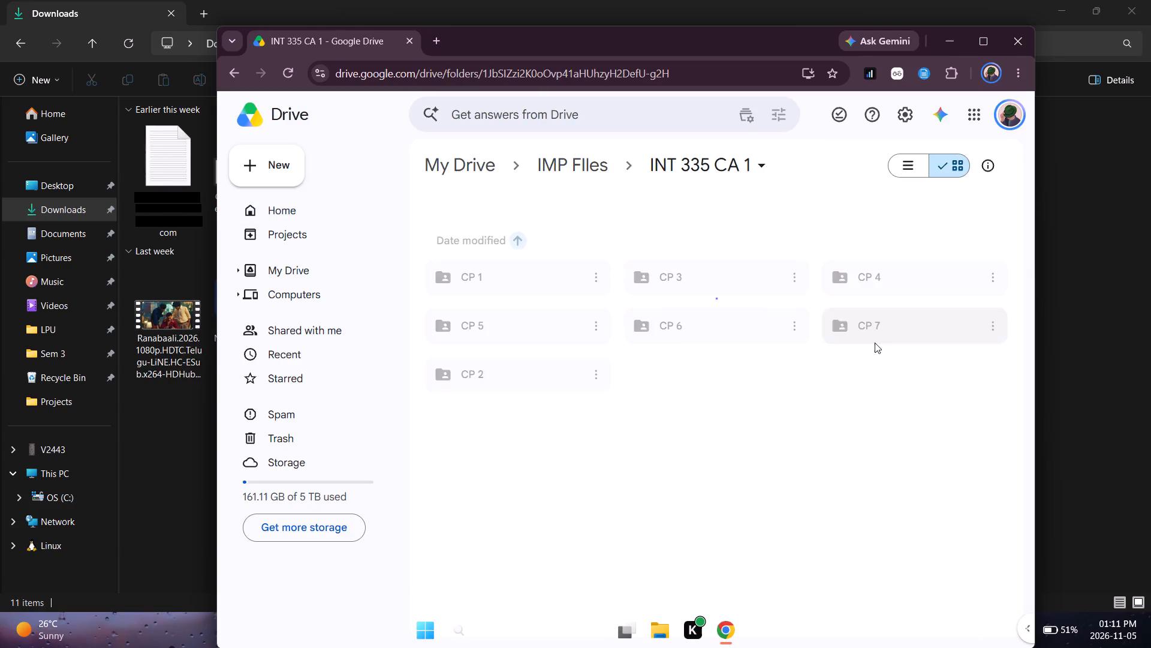
Download the INT 335 CA 1 folder from IMP FIles, save the zip in Downloads under its suggested name, and check the download's progress.
{"action": "left_click", "coordinate": [605, 167]}
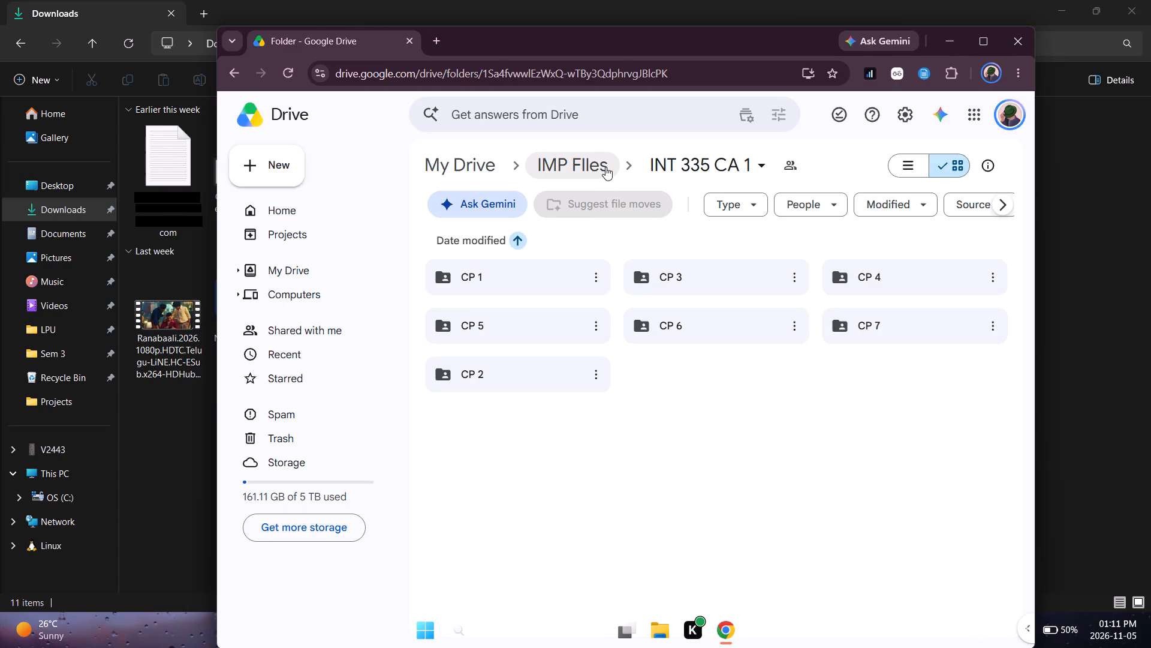
{"action": "left_click", "coordinate": [997, 334]}
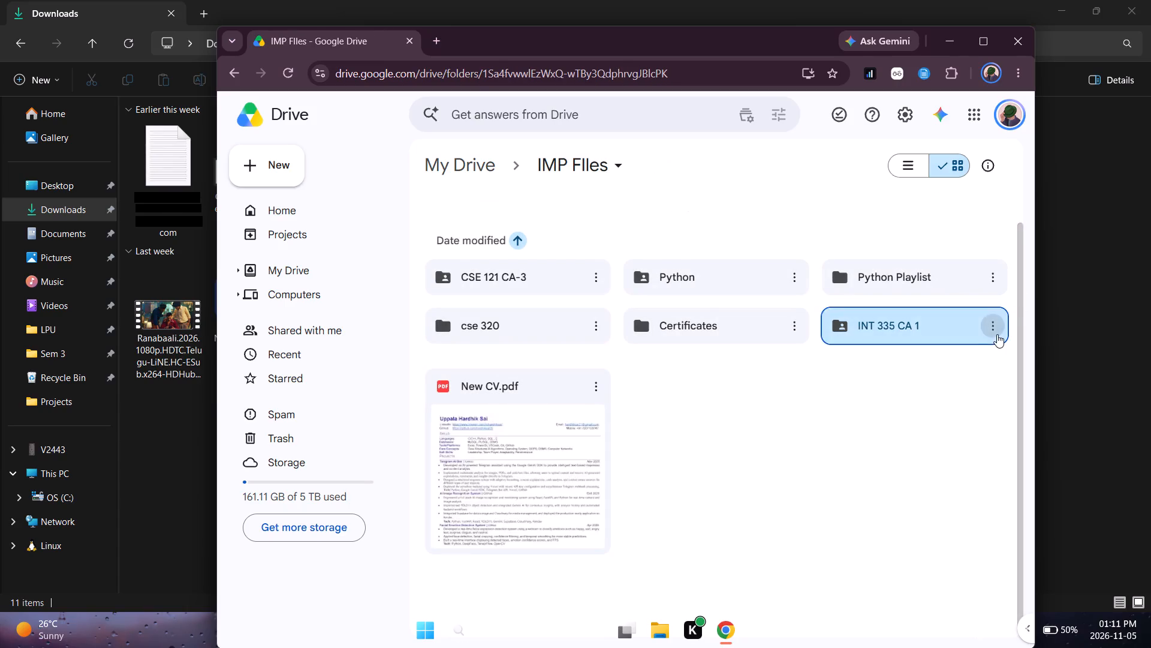
{"action": "left_click", "coordinate": [835, 358]}
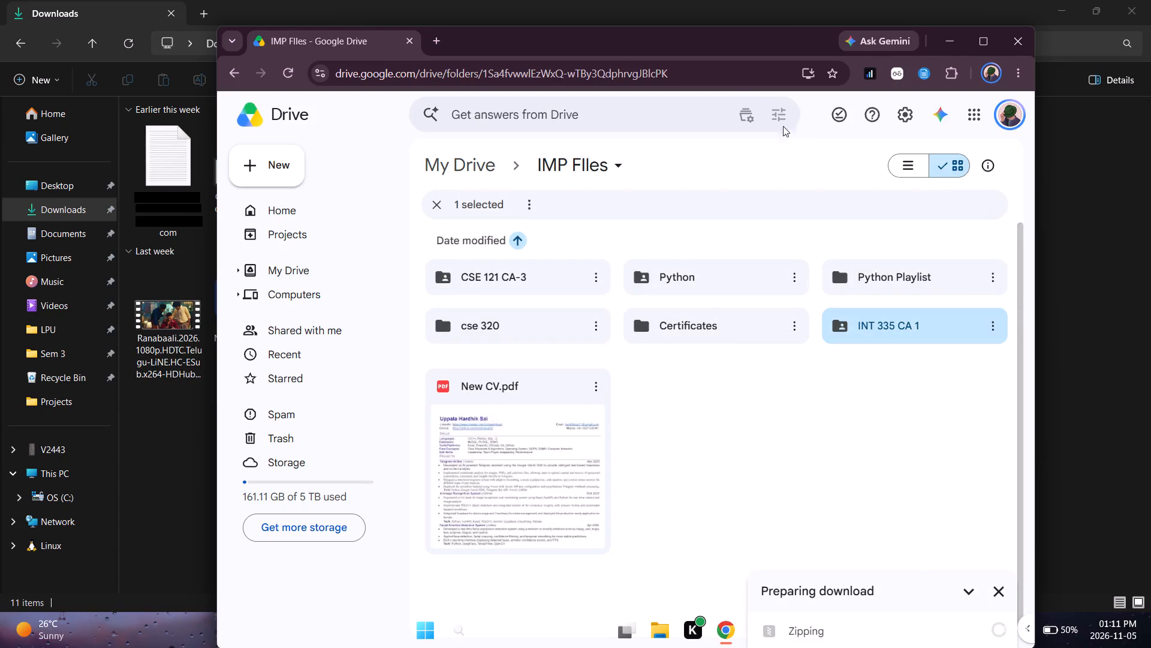
{"action": "left_click_drag", "start_coordinate": [710, 31], "coordinate": [566, 0]}
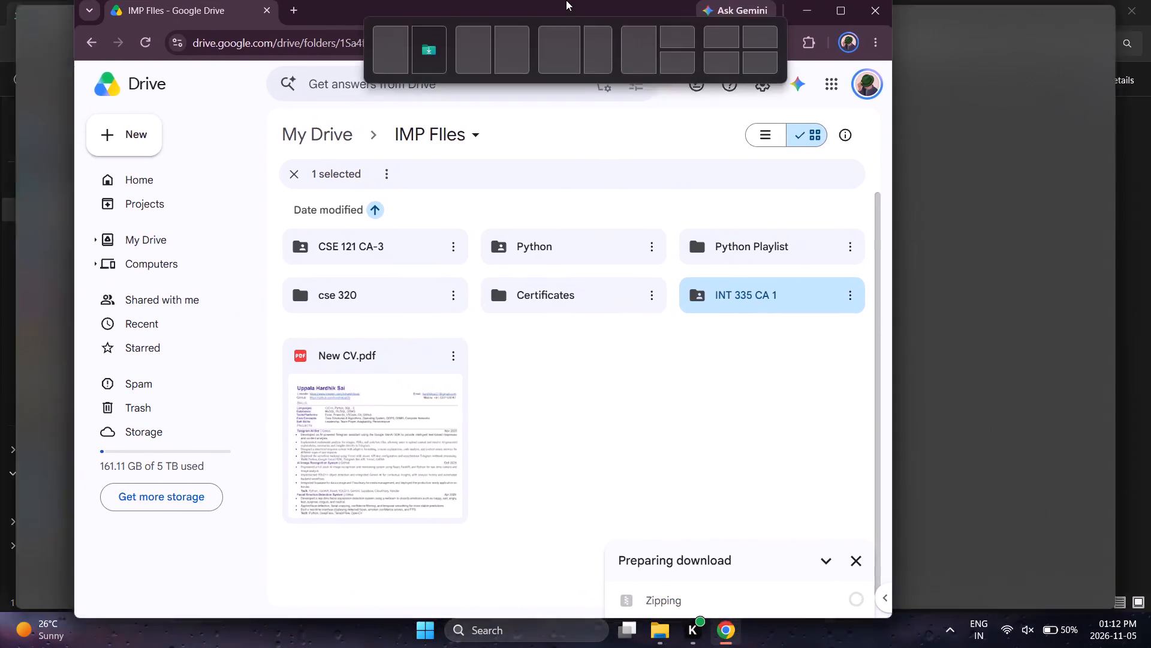
{"action": "left_click_drag", "start_coordinate": [566, 0], "coordinate": [415, 110]}
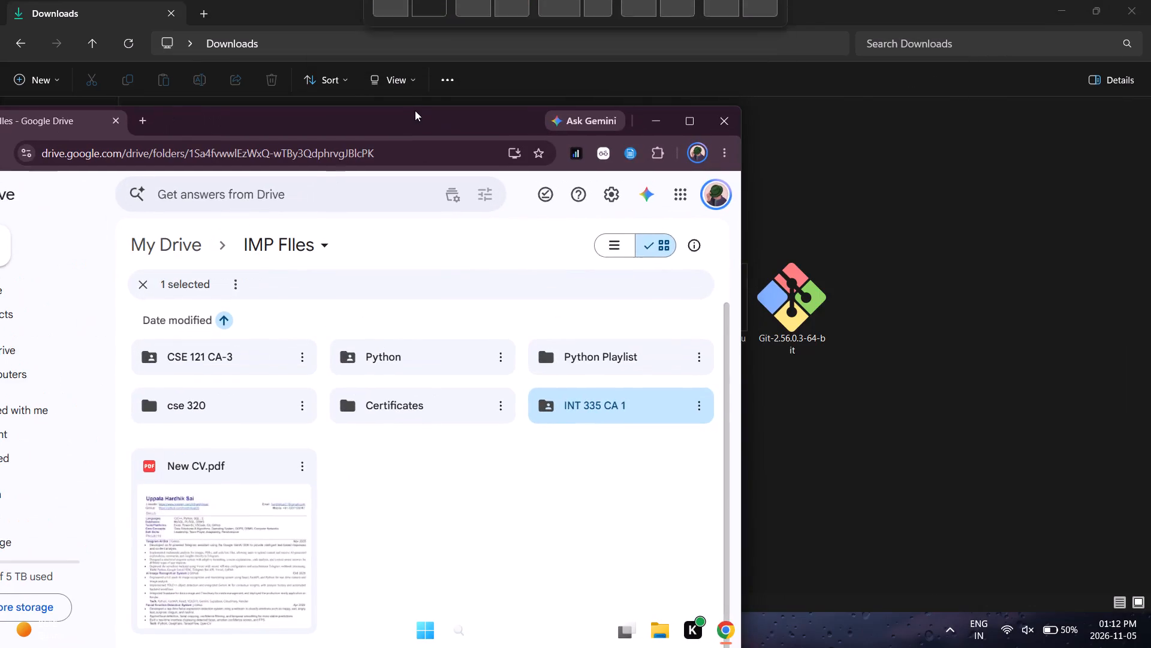
{"action": "left_click_drag", "start_coordinate": [429, 119], "coordinate": [419, 65]}
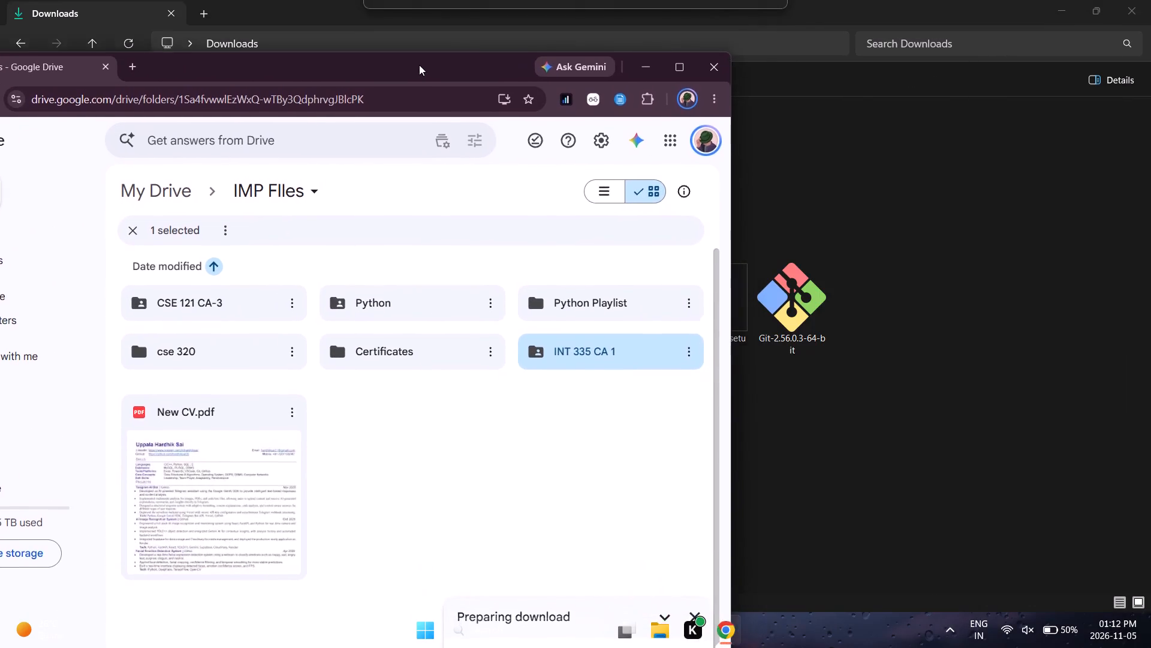
{"action": "left_click_drag", "start_coordinate": [419, 65], "coordinate": [424, 46]}
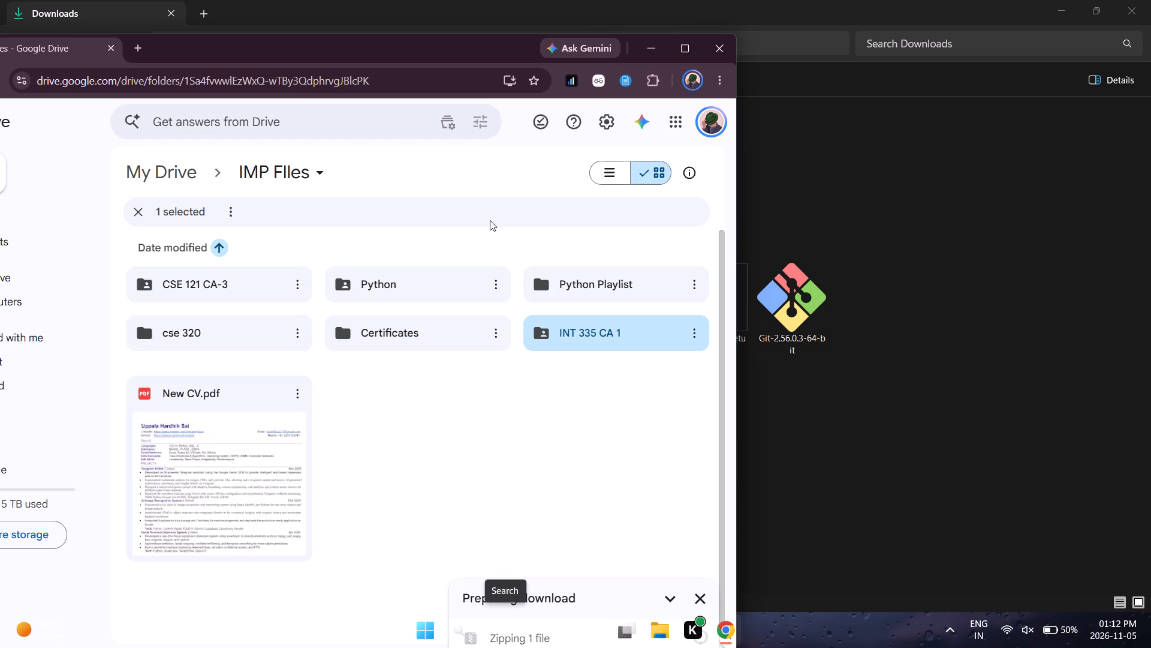
{"action": "left_click_drag", "start_coordinate": [457, 50], "coordinate": [506, 30]}
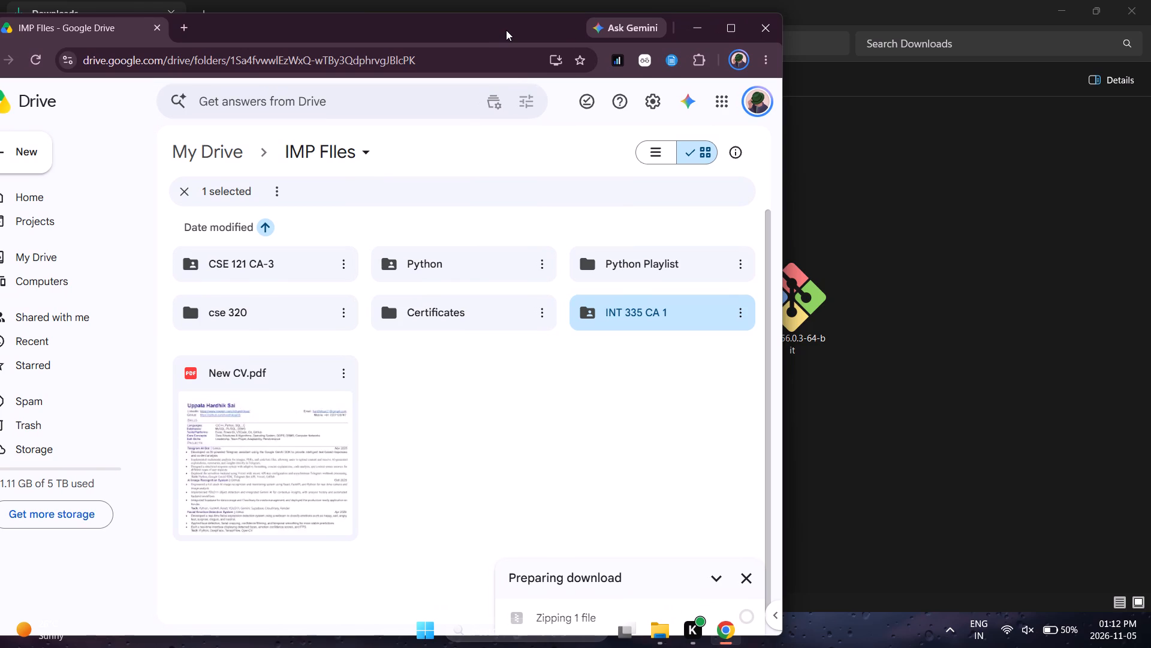
{"action": "scroll", "coordinate": [572, 296], "scroll_direction": "down", "scroll_amount": 2}
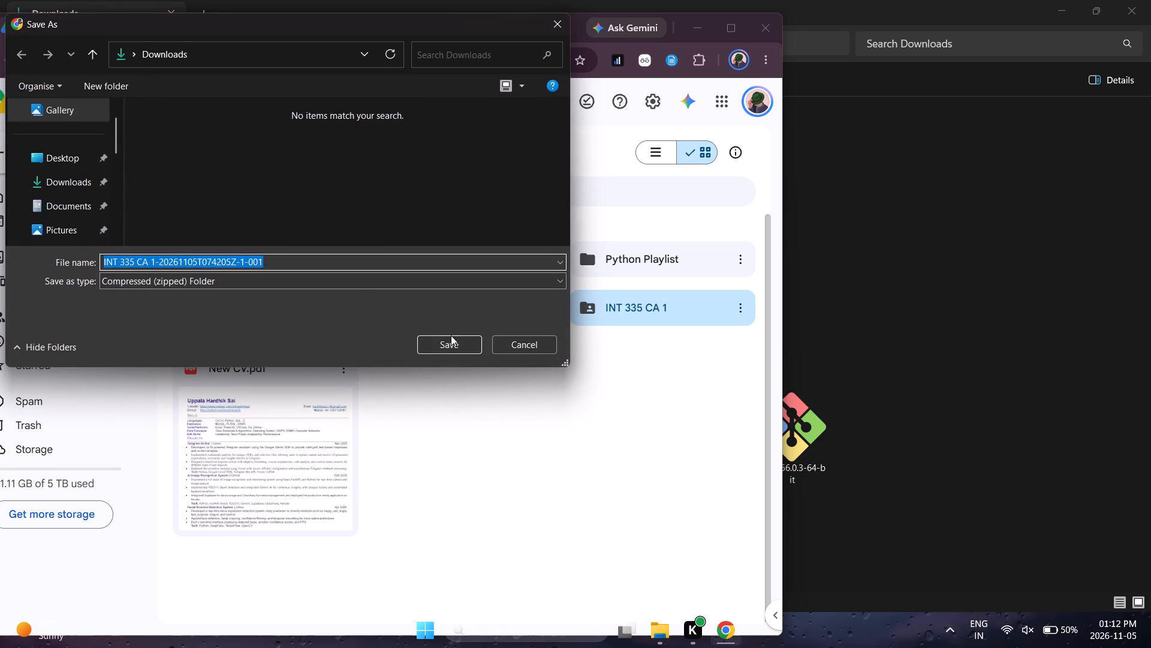
{"action": "left_click", "coordinate": [467, 341]}
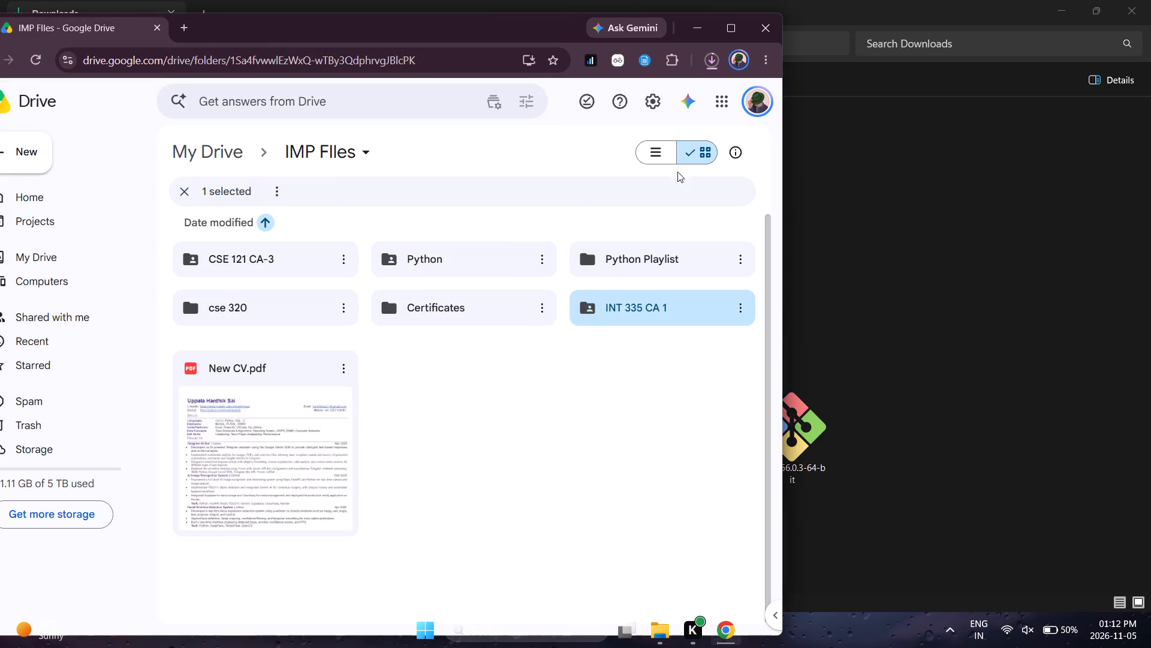
{"action": "left_click", "coordinate": [716, 64]}
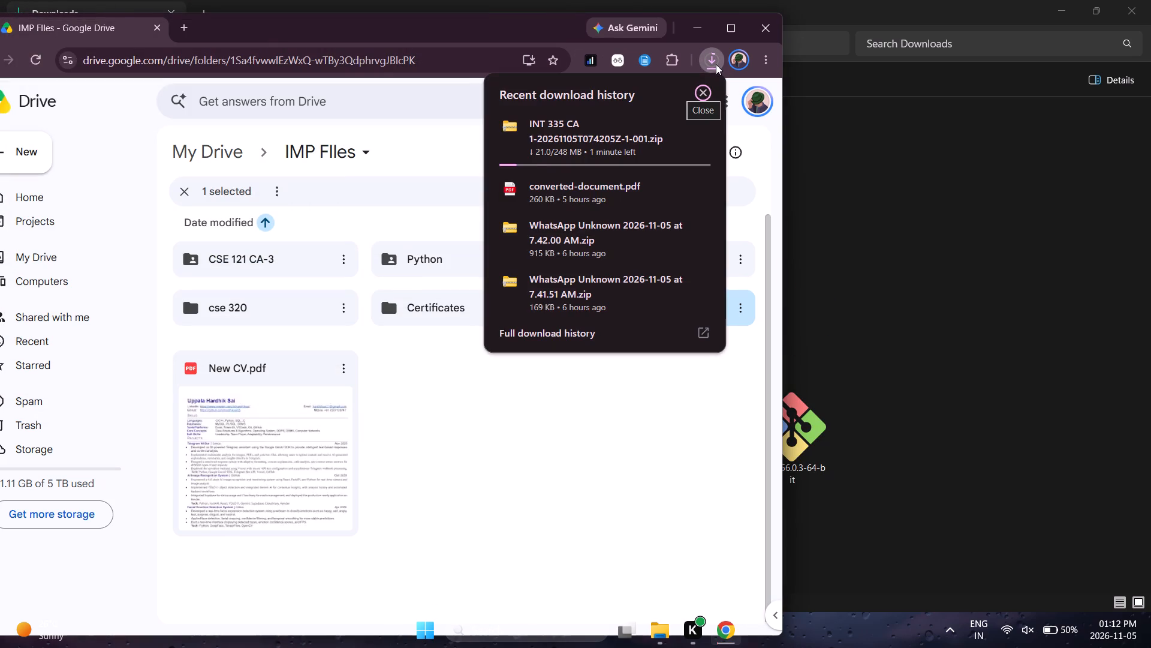
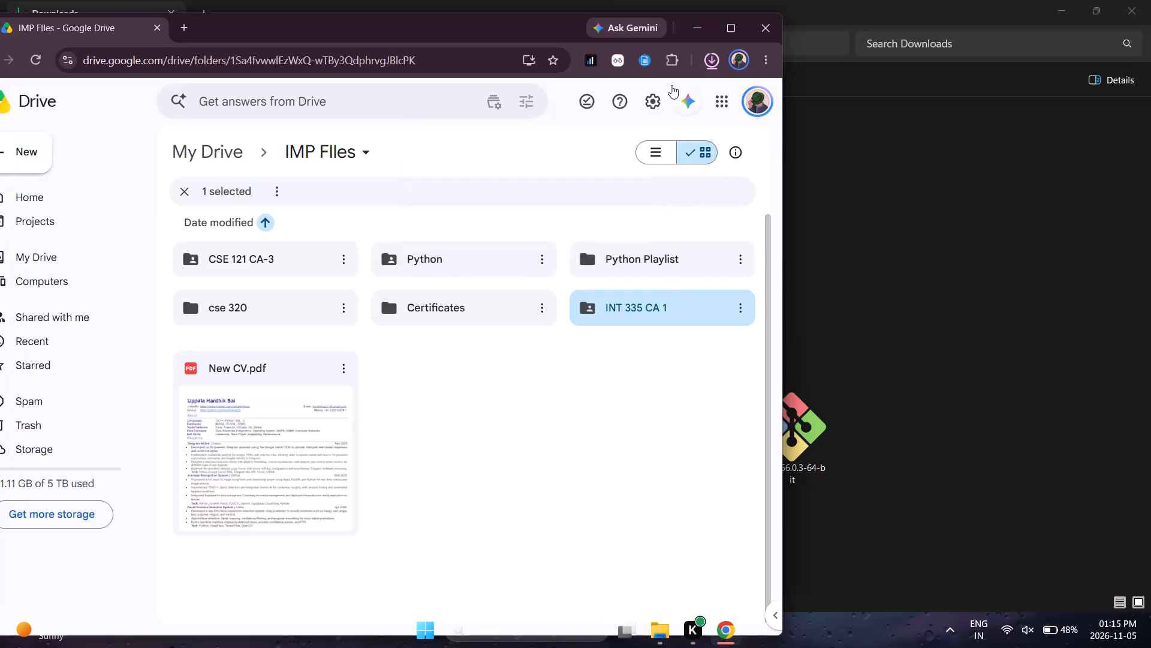
Once the download is complete, open the INT 335 CA 1 zip in File Explorer and extract its contents directly into the Downloads folder.
{"action": "left_click", "coordinate": [707, 61]}
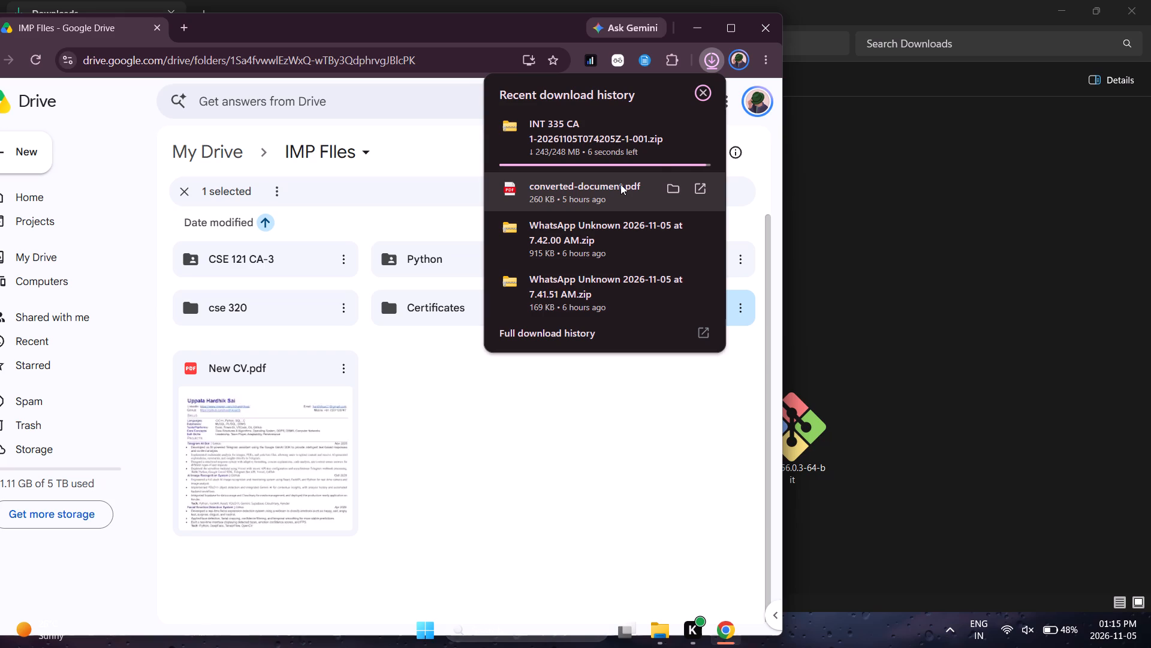
{"action": "left_click", "coordinate": [844, 216]}
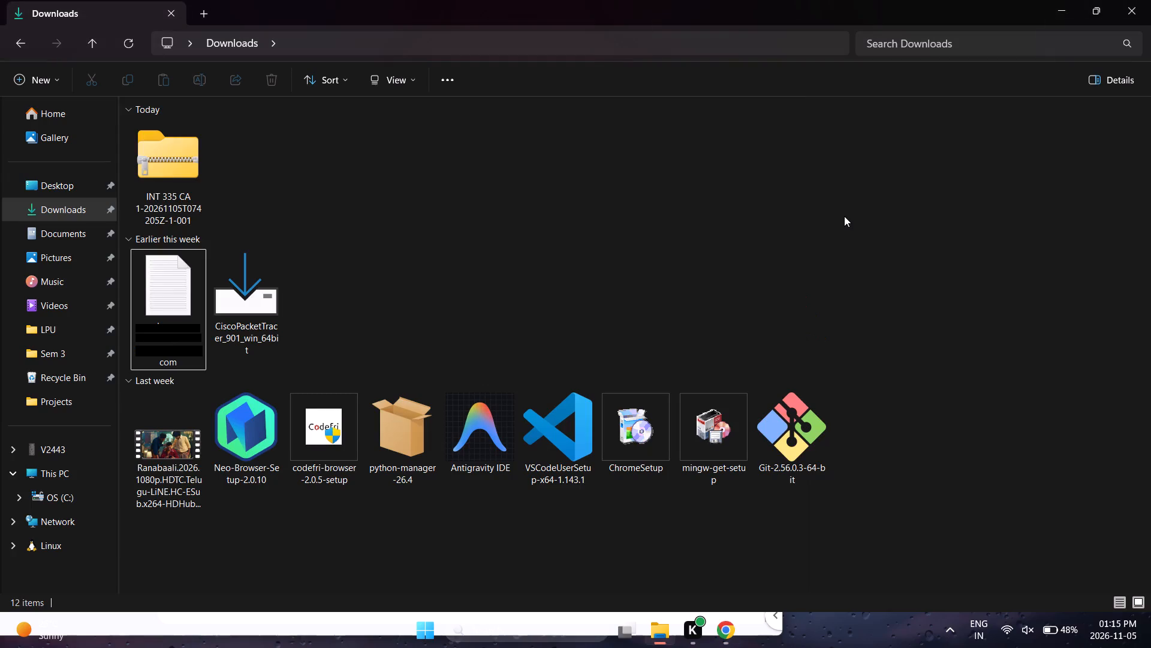
{"action": "right_click", "coordinate": [167, 142]}
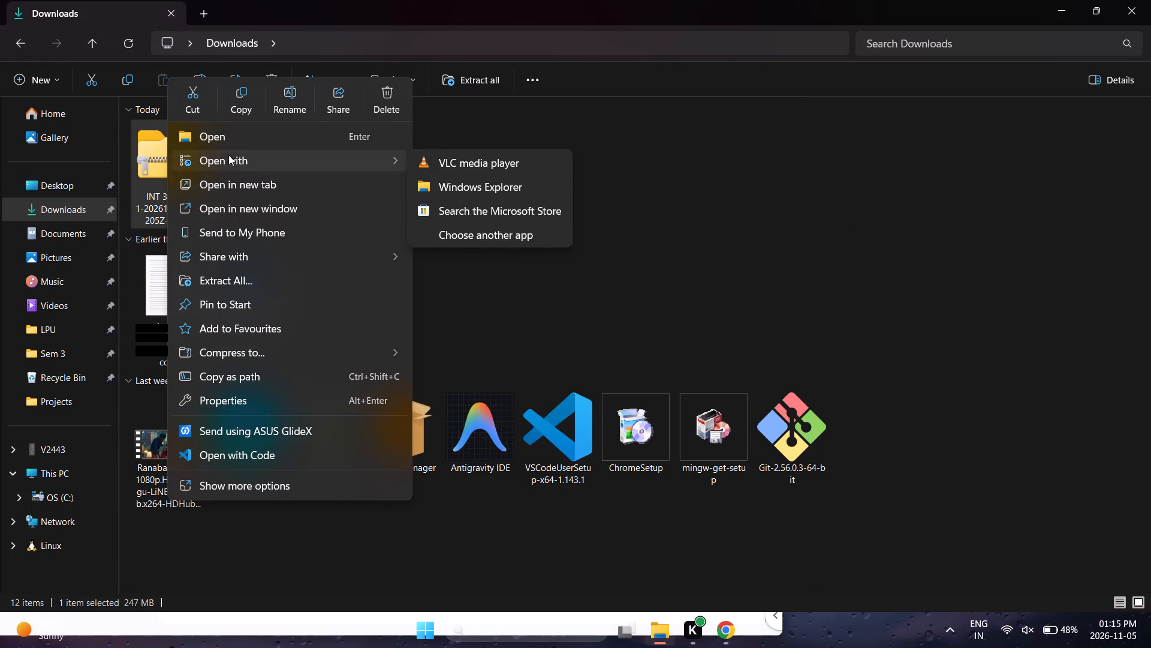
{"action": "left_click", "coordinate": [473, 185]}
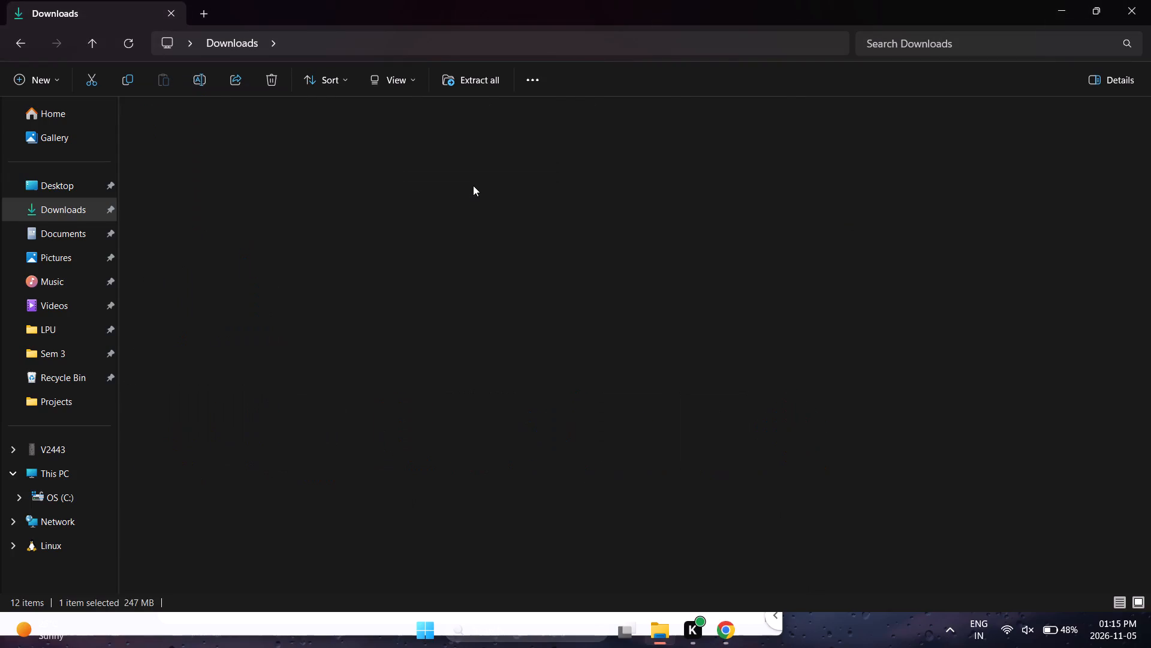
{"action": "right_click", "coordinate": [269, 129]}
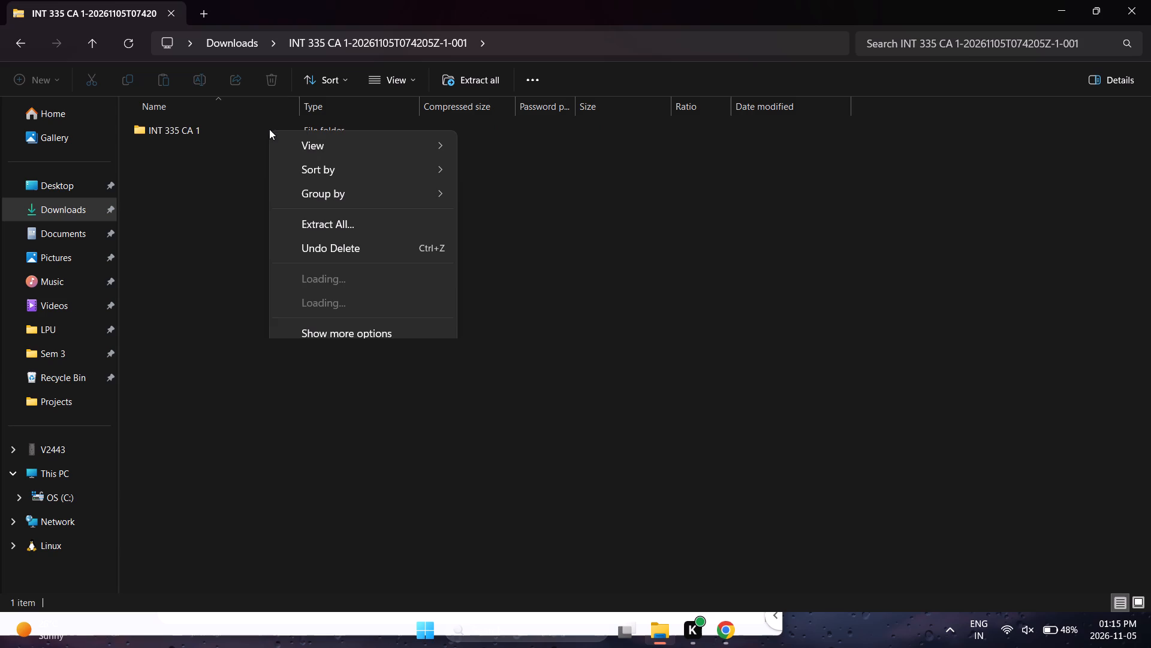
{"action": "left_click", "coordinate": [315, 304]}
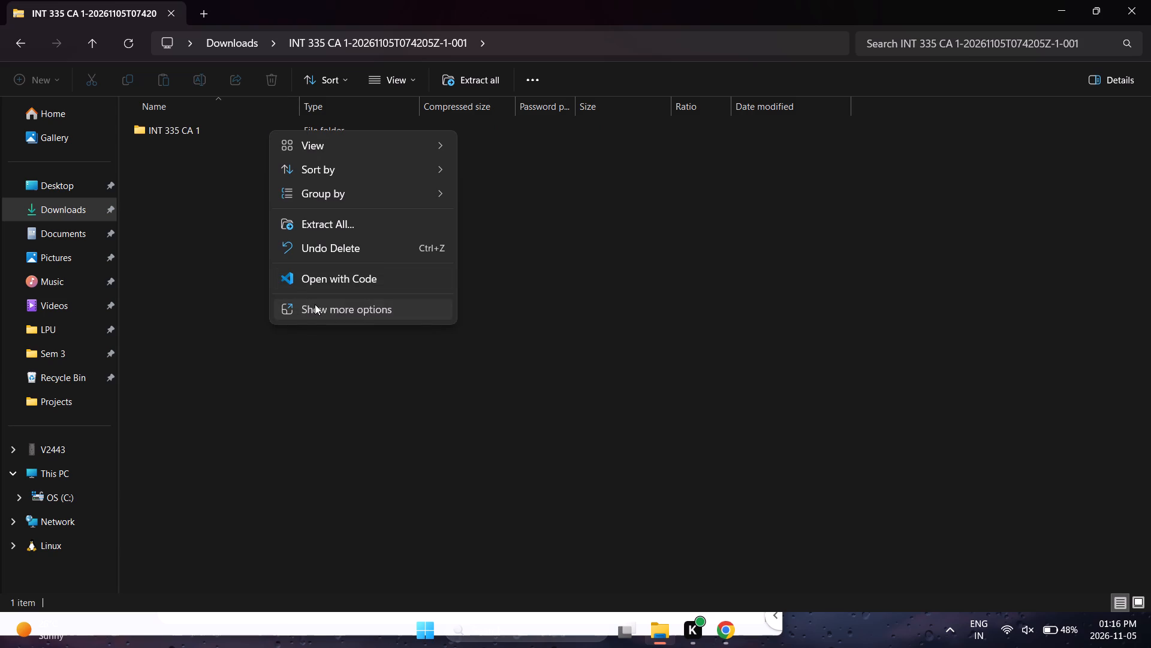
{"action": "left_click", "coordinate": [342, 294]}
{"action": "right_click", "coordinate": [228, 131]}
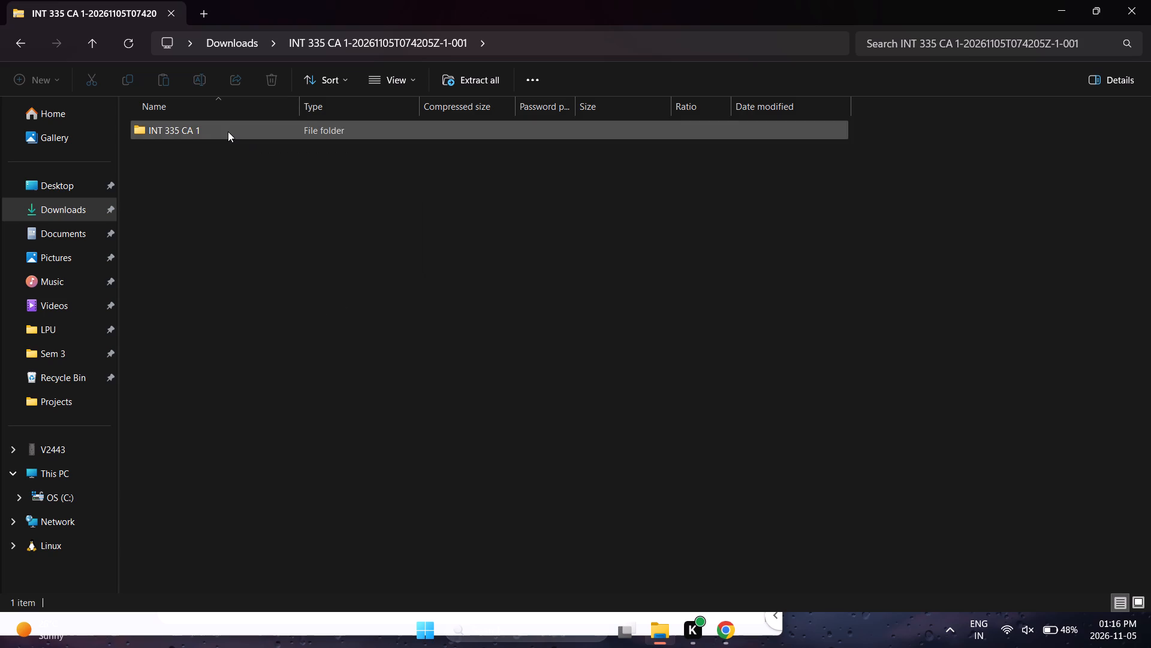
{"action": "left_click", "coordinate": [265, 229]}
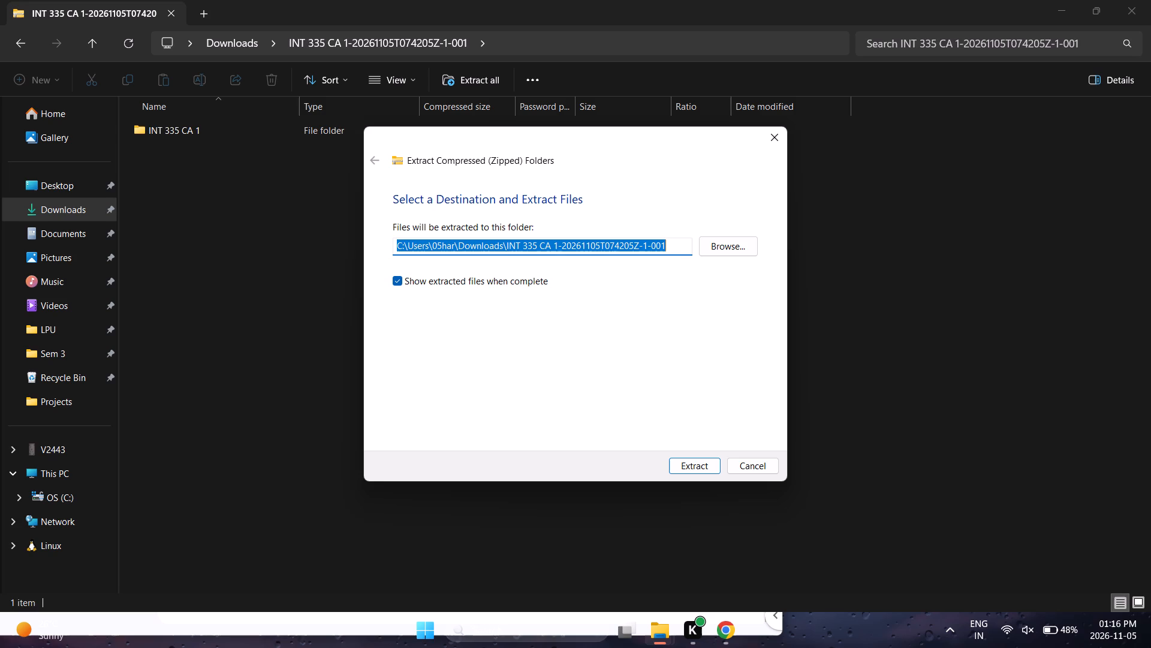
{"action": "left_click_drag", "start_coordinate": [506, 246], "coordinate": [678, 251]}
{"action": "key", "text": "BackSpace"}
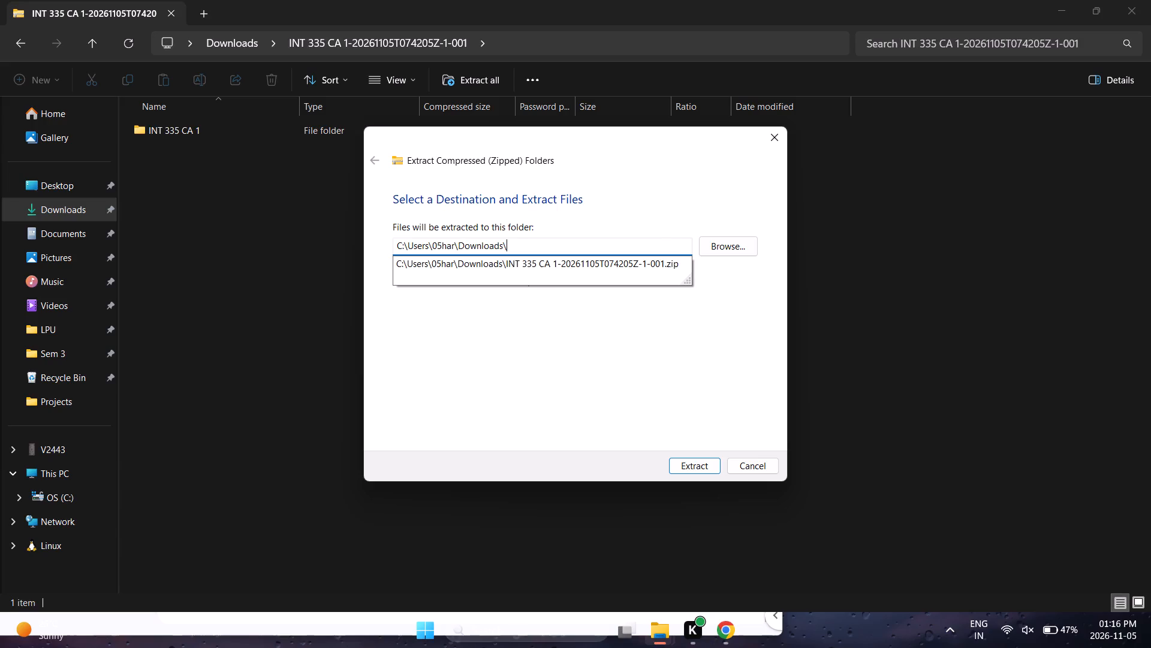
{"action": "left_click", "coordinate": [710, 469]}
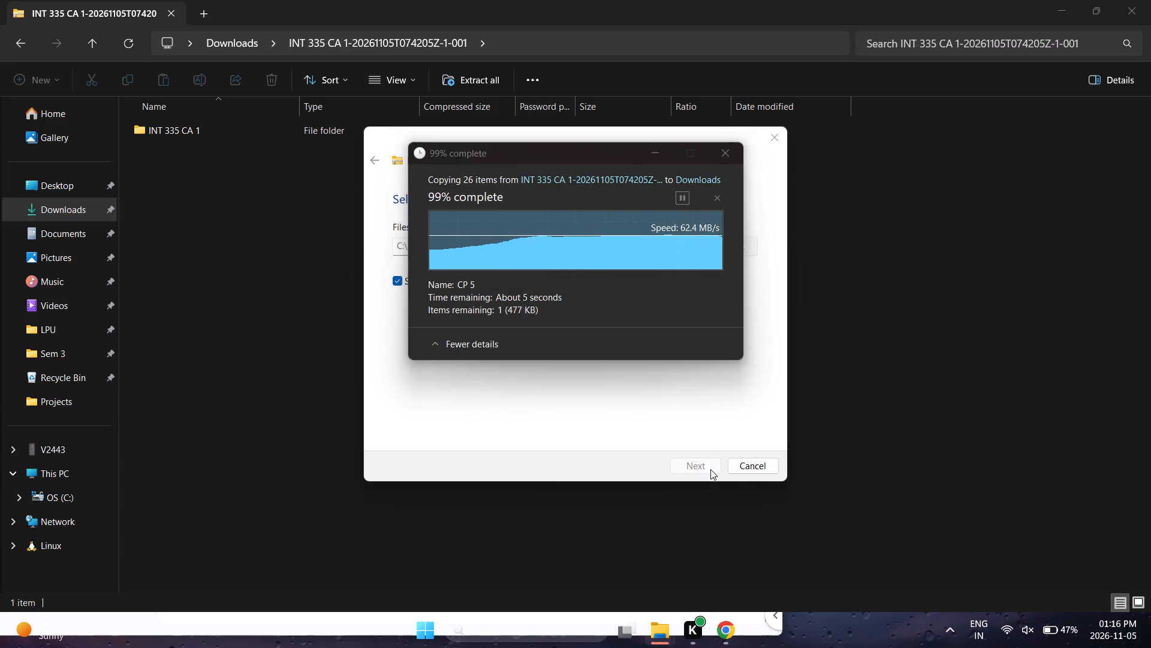
Check the properties of the extracted INT 335 CA 1 folder and look through its CP 2 subfolder.
{"action": "right_click", "coordinate": [552, 253]}
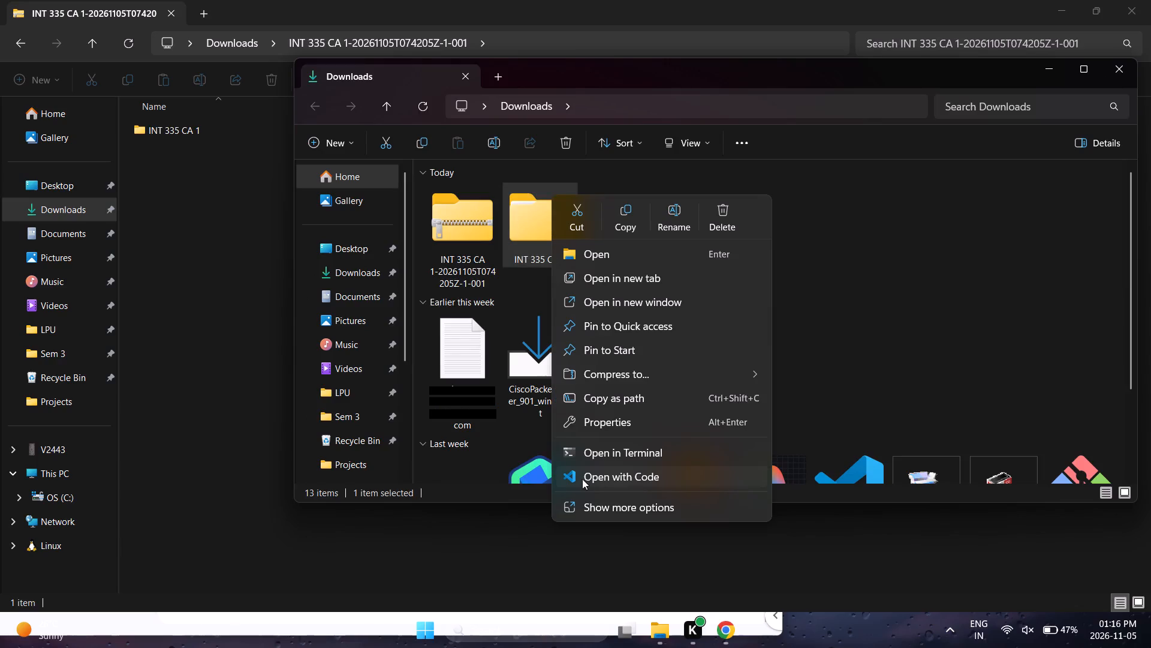
{"action": "left_click", "coordinate": [611, 424]}
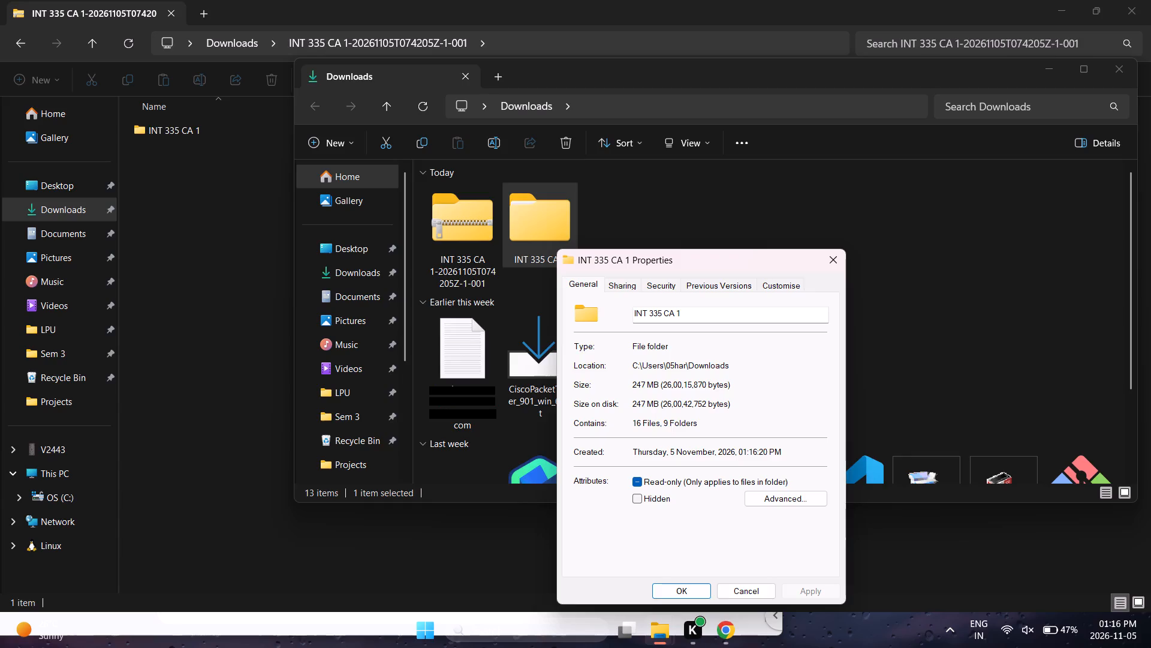
{"action": "left_click", "coordinate": [704, 593]}
{"action": "double_click", "coordinate": [556, 235]}
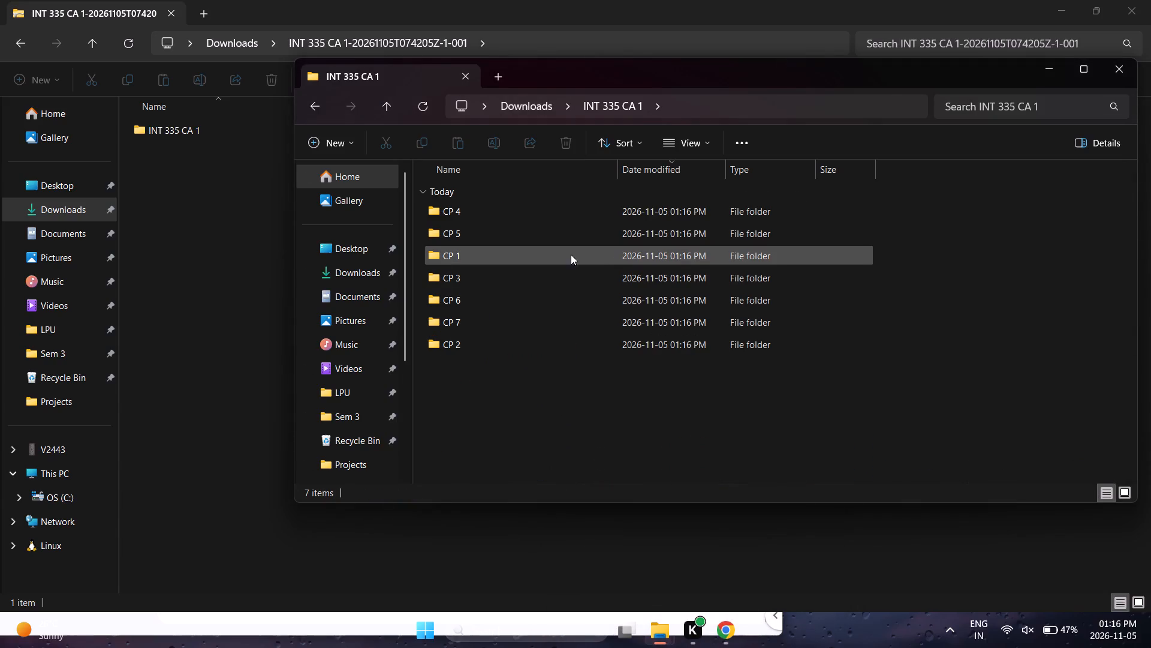
{"action": "double_click", "coordinate": [649, 343]}
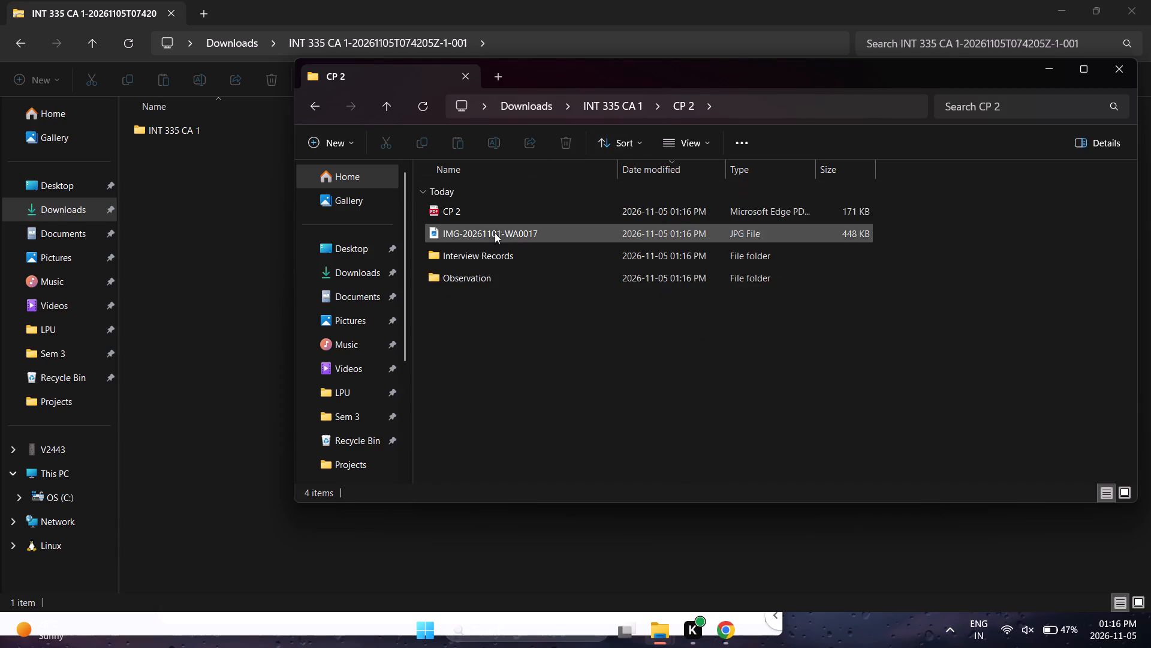
Return to Downloads, delete the INT 335 CA 1 zip file, and close the extra File Explorer window.
{"action": "left_click", "coordinate": [537, 101]}
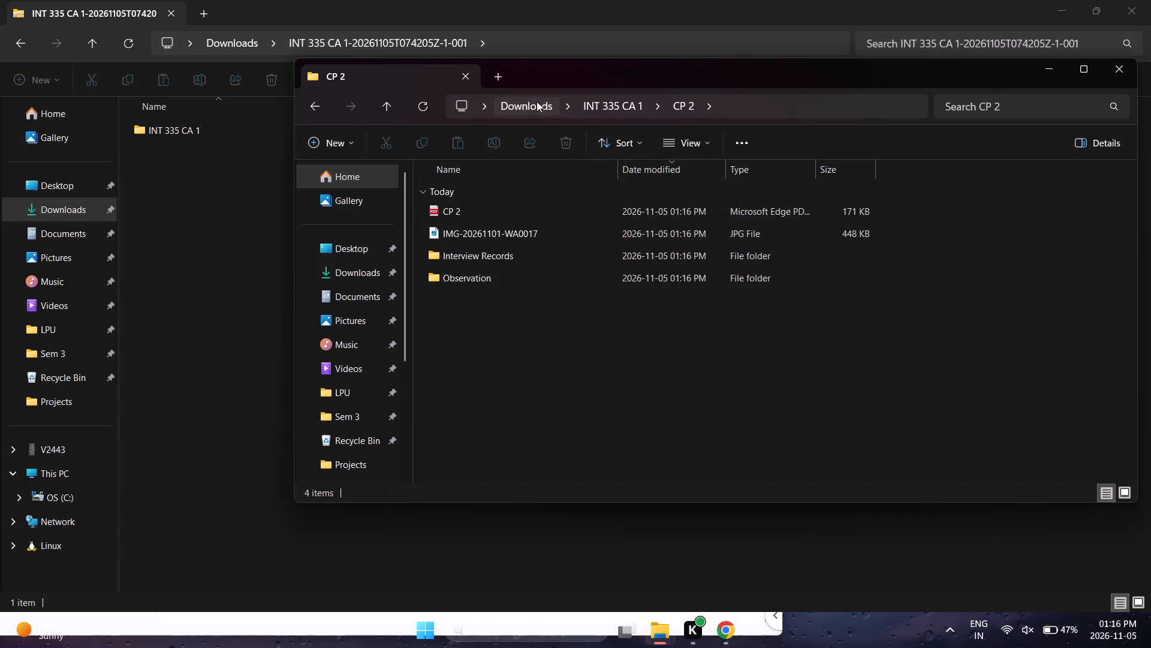
{"action": "left_click", "coordinate": [484, 236]}
{"action": "key", "text": "Delete"}
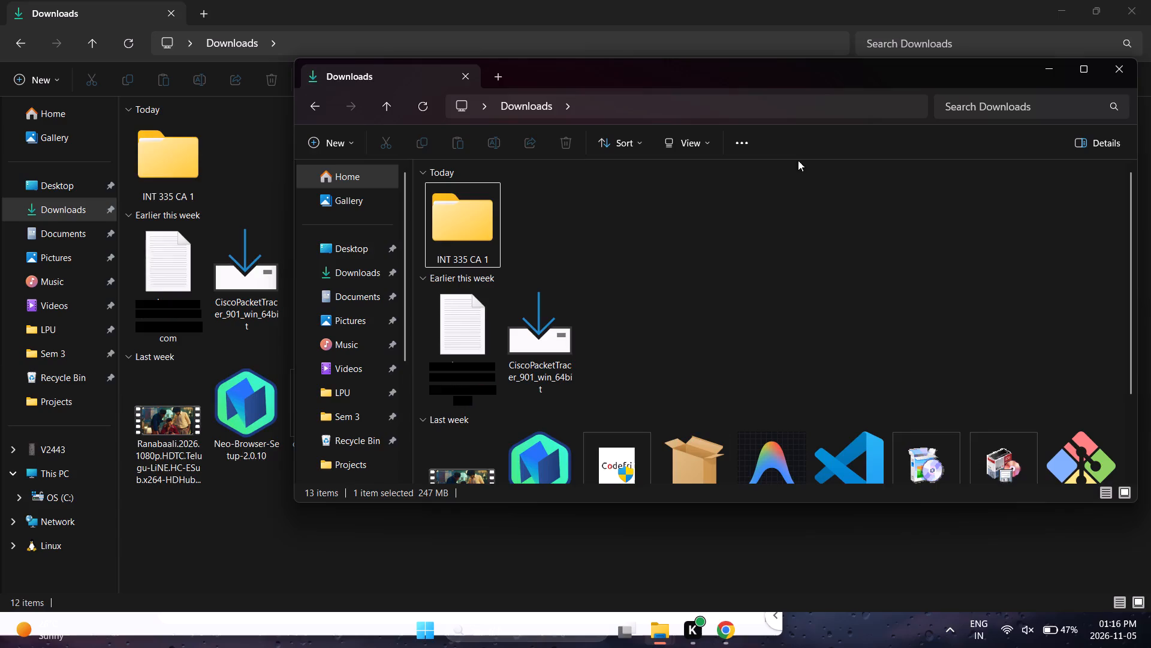
{"action": "left_click", "coordinate": [1116, 77]}
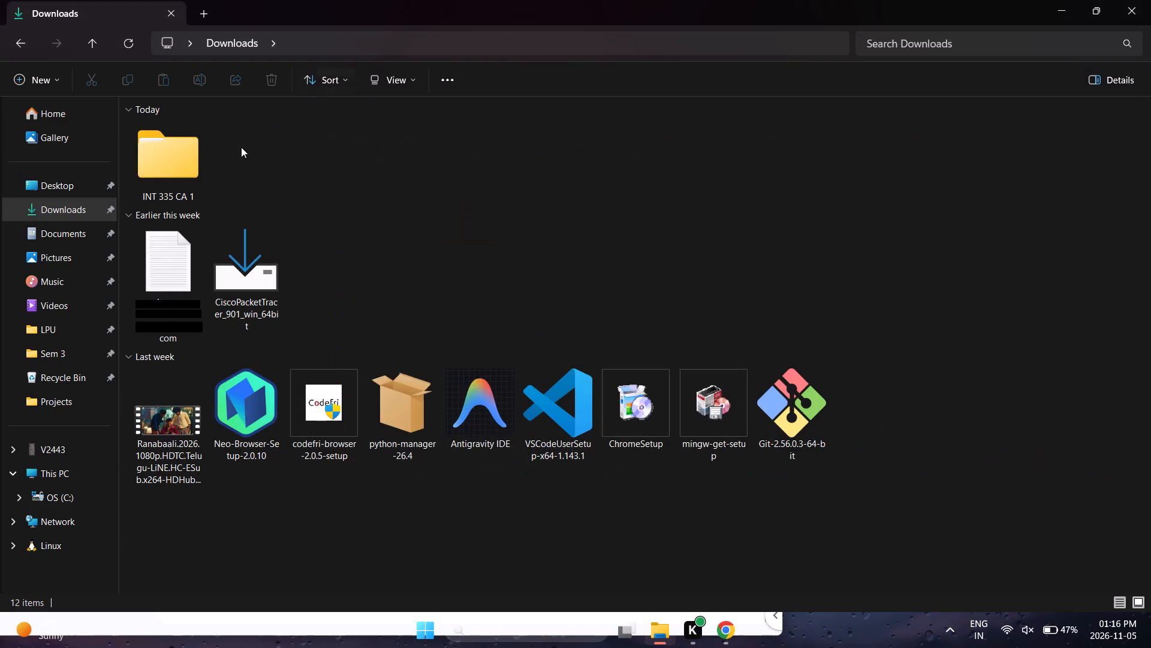
Move the INT 335 CA 1 folder from Downloads into the CA folder of Design Thinking under Sem 3.
{"action": "left_click", "coordinate": [168, 158]}
{"action": "key", "text": "ctrl+x"}
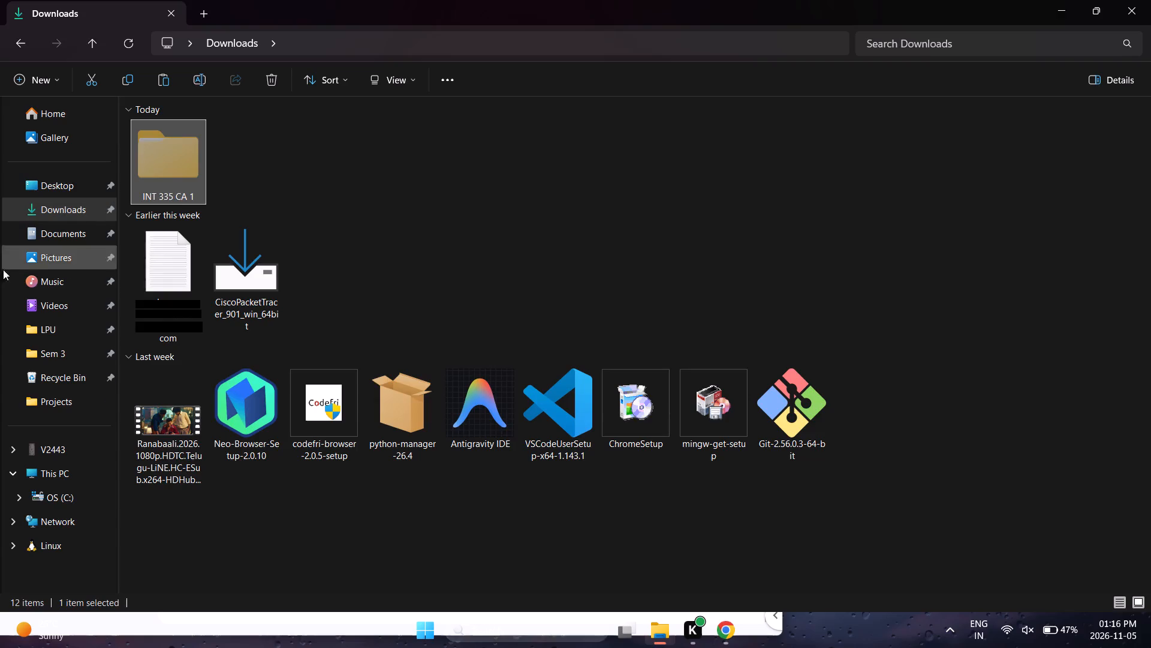
{"action": "left_click", "coordinate": [41, 364]}
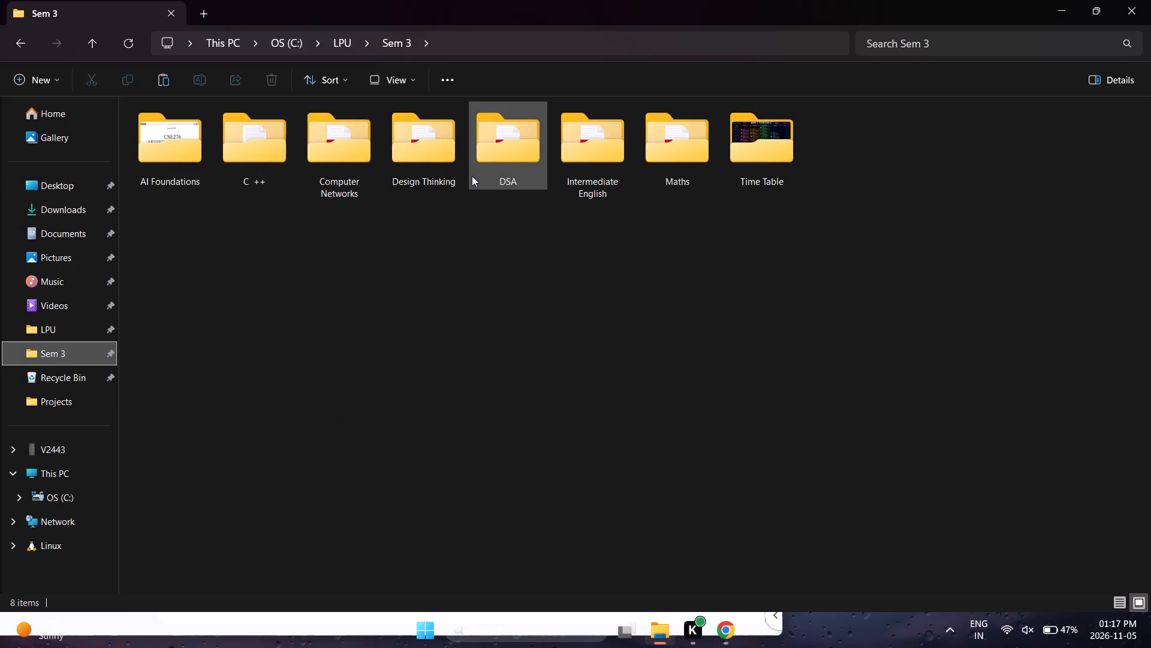
{"action": "double_click", "coordinate": [427, 163]}
{"action": "double_click", "coordinate": [190, 163]}
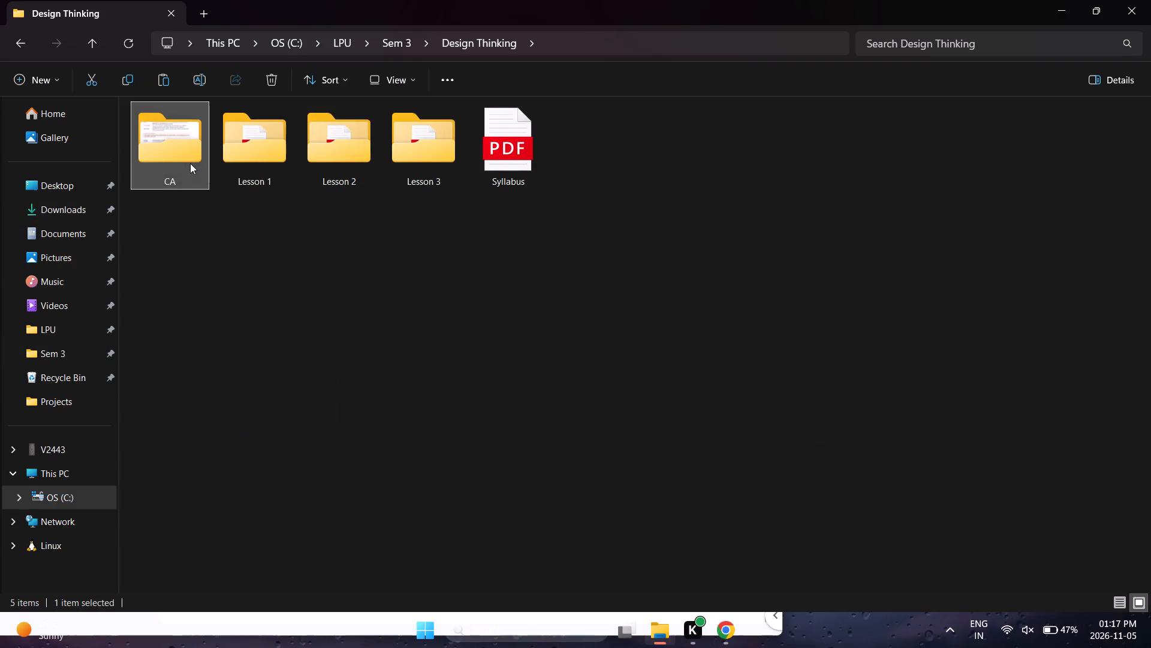
{"action": "key", "text": "ctrl+v"}
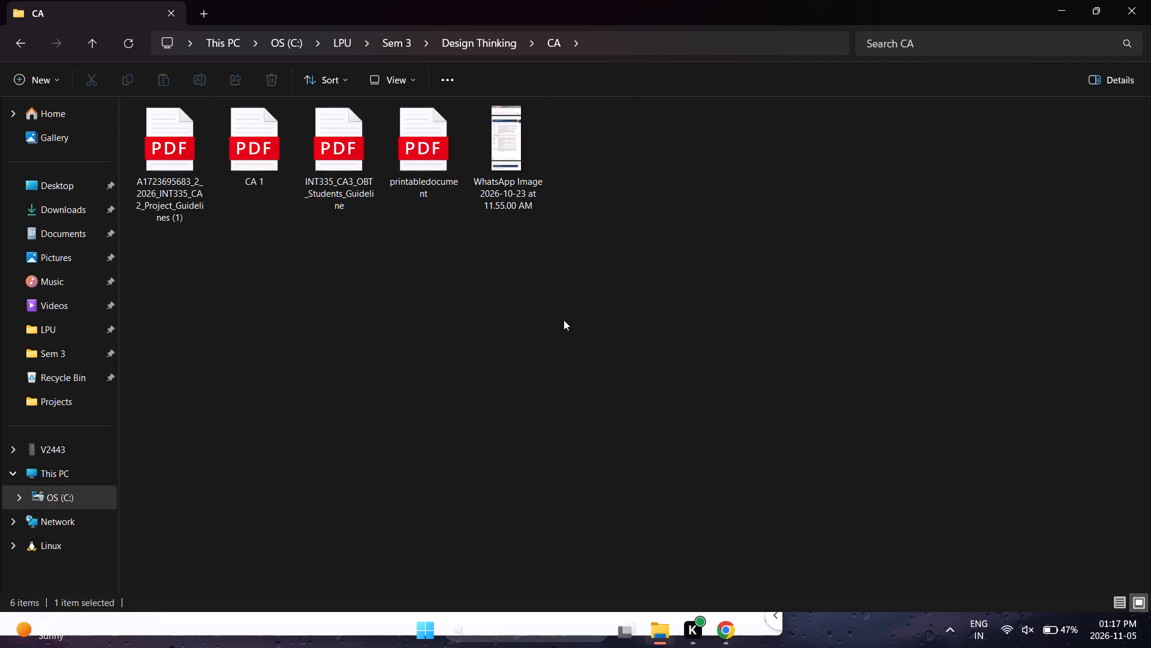
Move the CA 1 and printabledocument PDFs from the CA folder into the INT 335 CA 1 folder.
{"action": "left_click_drag", "start_coordinate": [232, 143], "coordinate": [497, 242]}
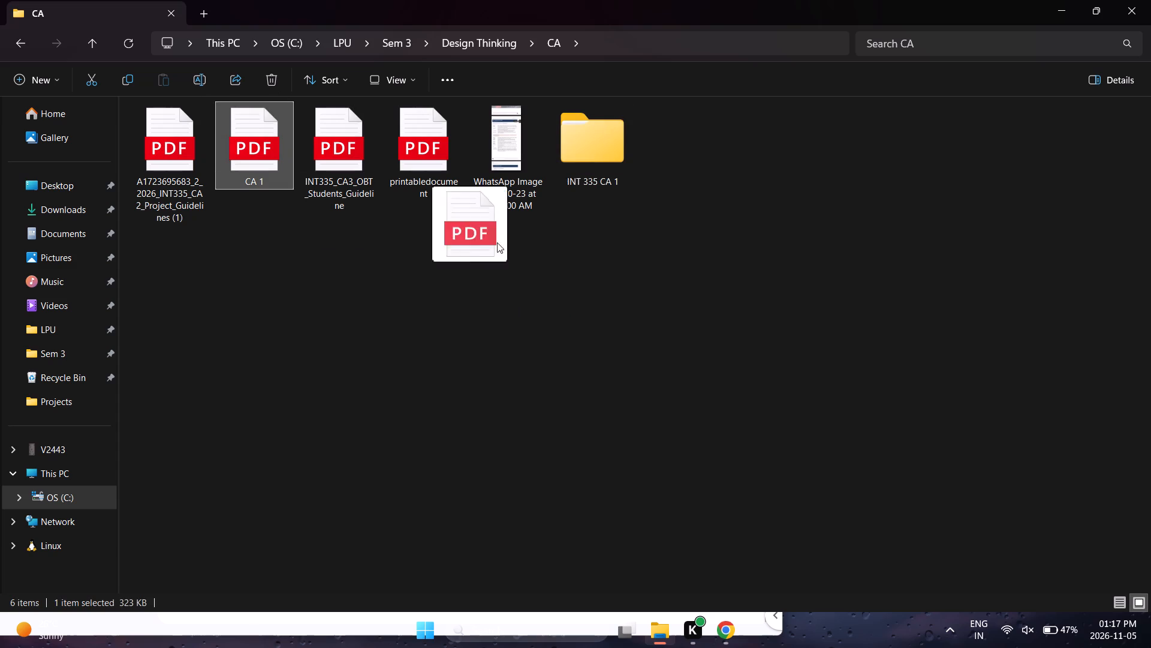
{"action": "left_click_drag", "start_coordinate": [497, 242], "coordinate": [576, 170]}
{"action": "left_click_drag", "start_coordinate": [347, 158], "coordinate": [532, 166]}
{"action": "left_click", "coordinate": [252, 161]}
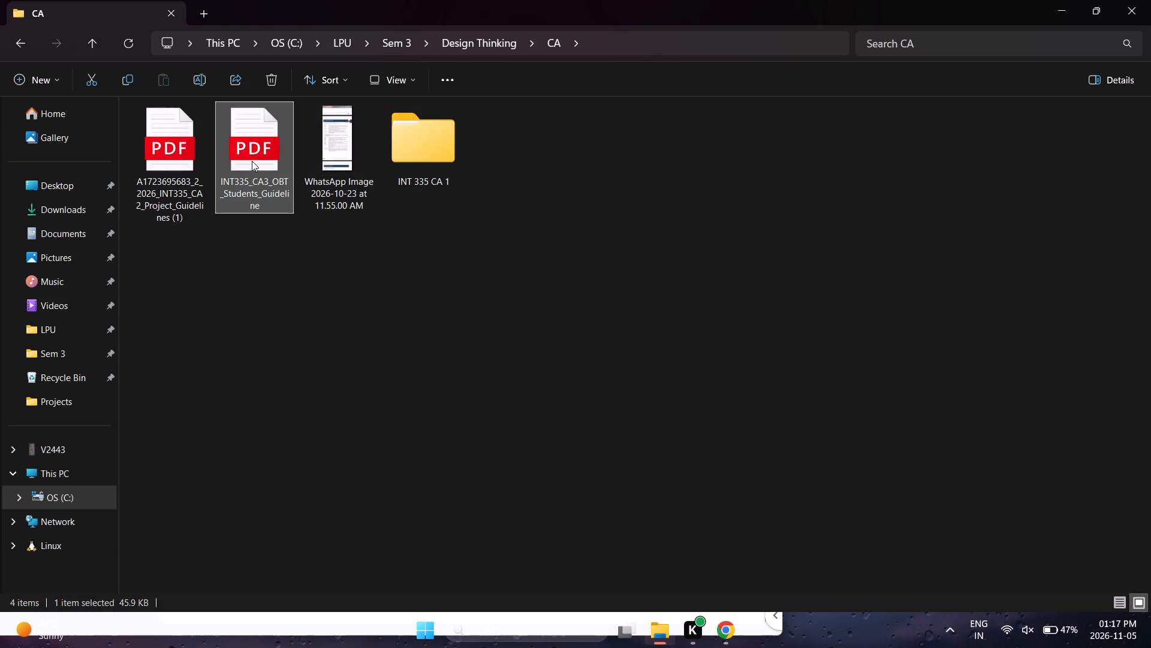
Open the INT335 CA2 Project Guidelines PDF, skim its opening pages, and close it.
{"action": "double_click", "coordinate": [177, 159]}
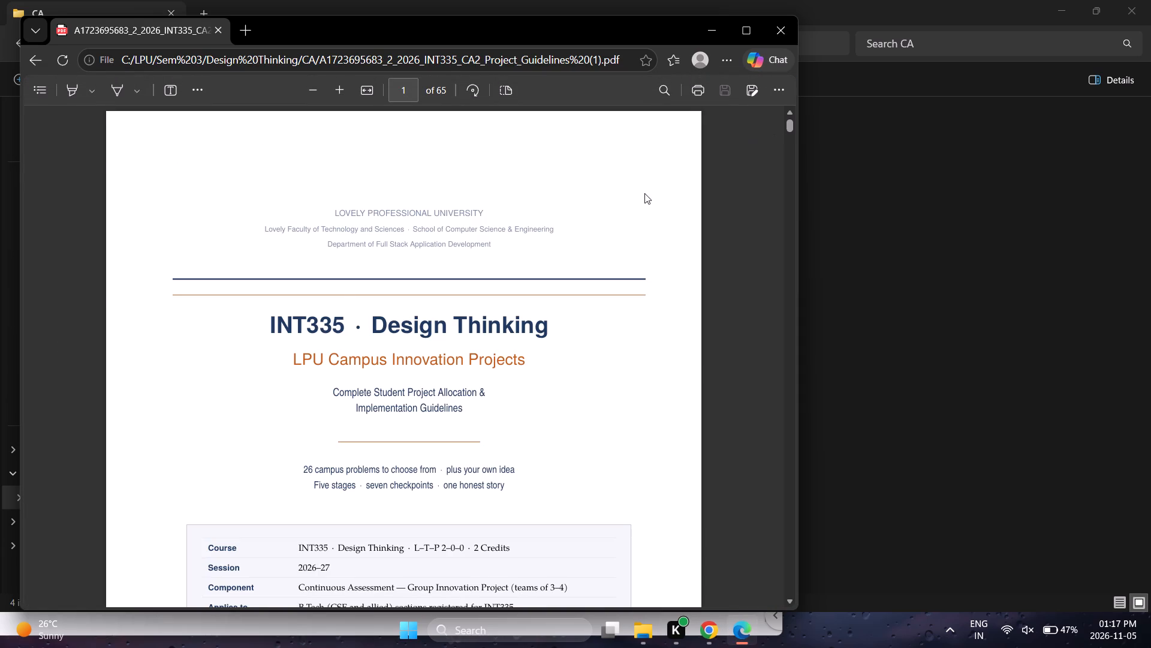
{"action": "scroll", "coordinate": [644, 193], "scroll_direction": "down", "scroll_amount": 4}
{"action": "left_click", "coordinate": [782, 40]}
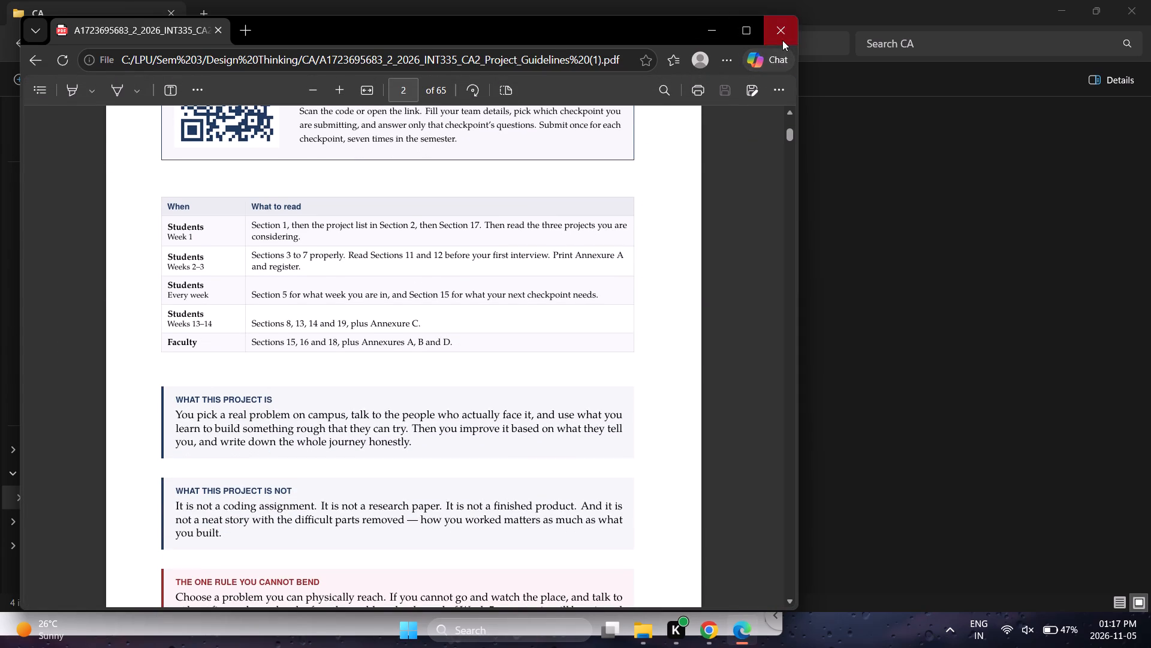
Delete the INT335 CA2 Project Guidelines PDF from the CA folder.
{"action": "key", "text": "Delete"}
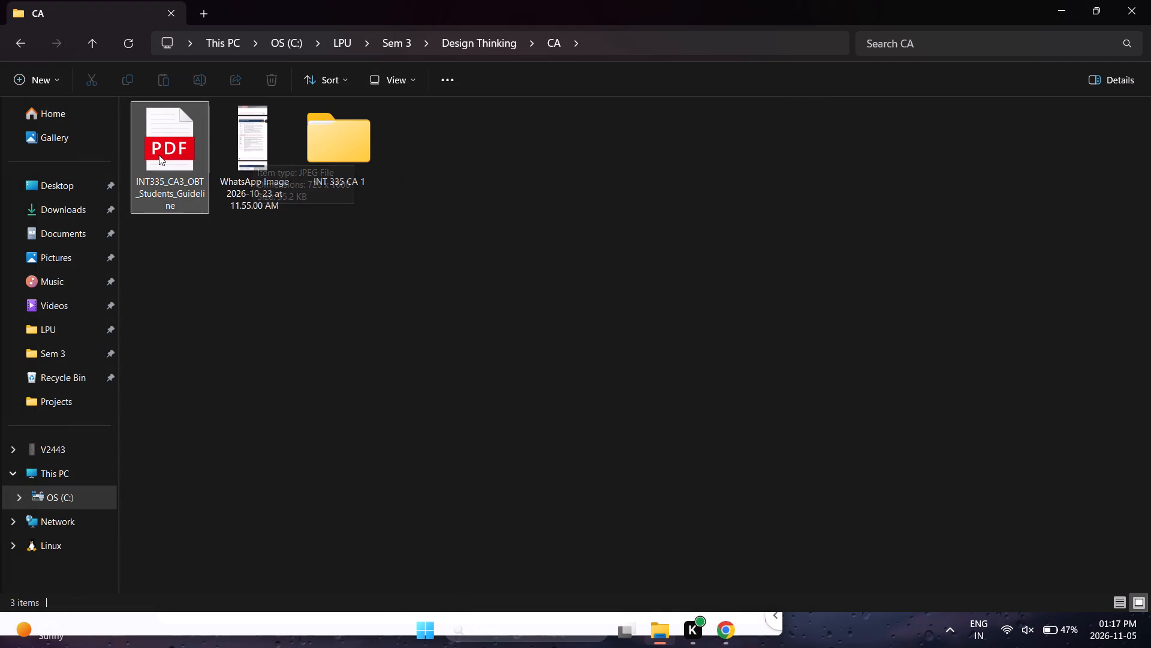
Open the INT335_CA3_OBT_Students_Guideline PDF, look over the test instructions, and close it.
{"action": "double_click", "coordinate": [159, 155]}
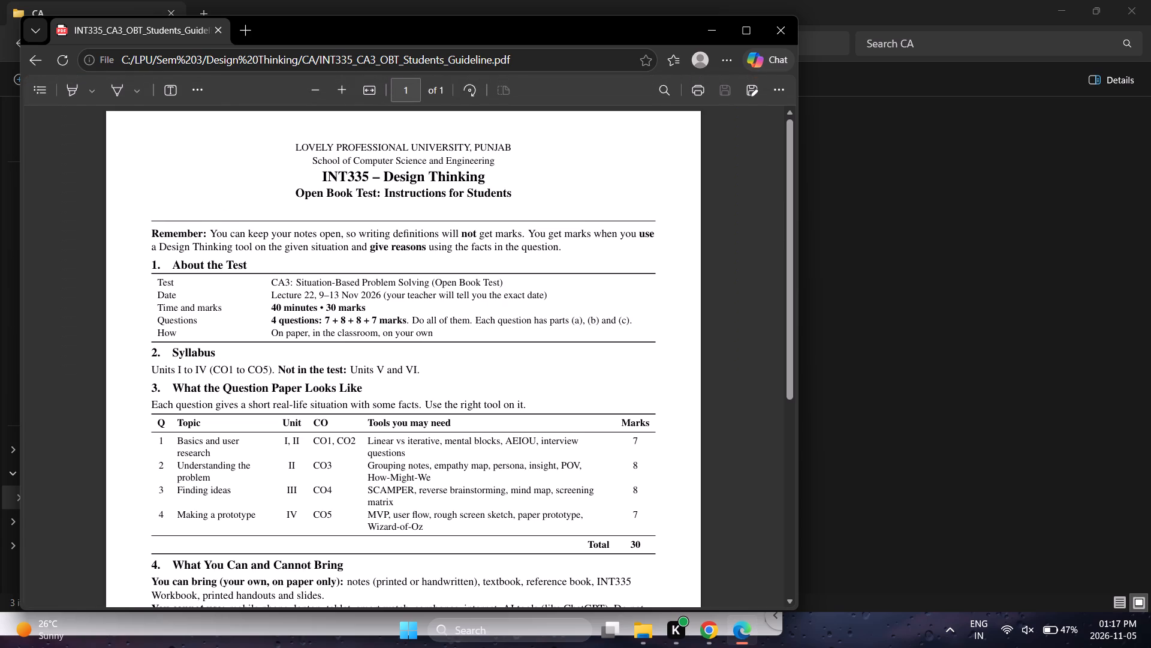
{"action": "left_click", "coordinate": [773, 32]}
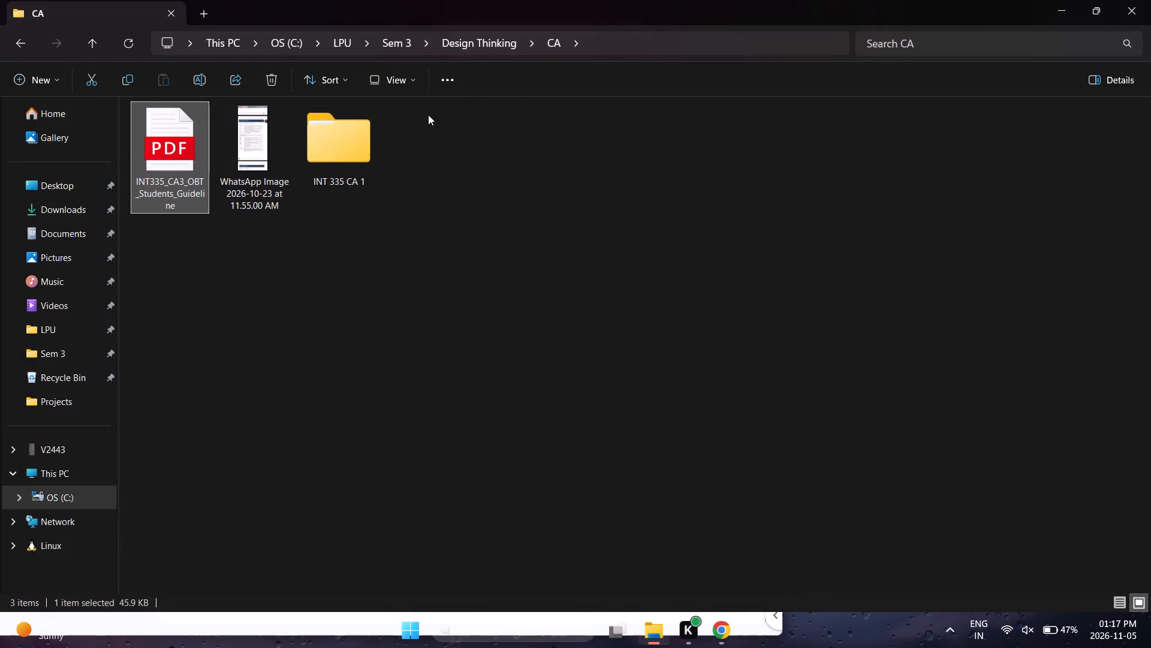
Preview the WhatsApp image in the CA folder, close it, and move the image into the INT 335 CA 1 folder.
{"action": "double_click", "coordinate": [245, 122]}
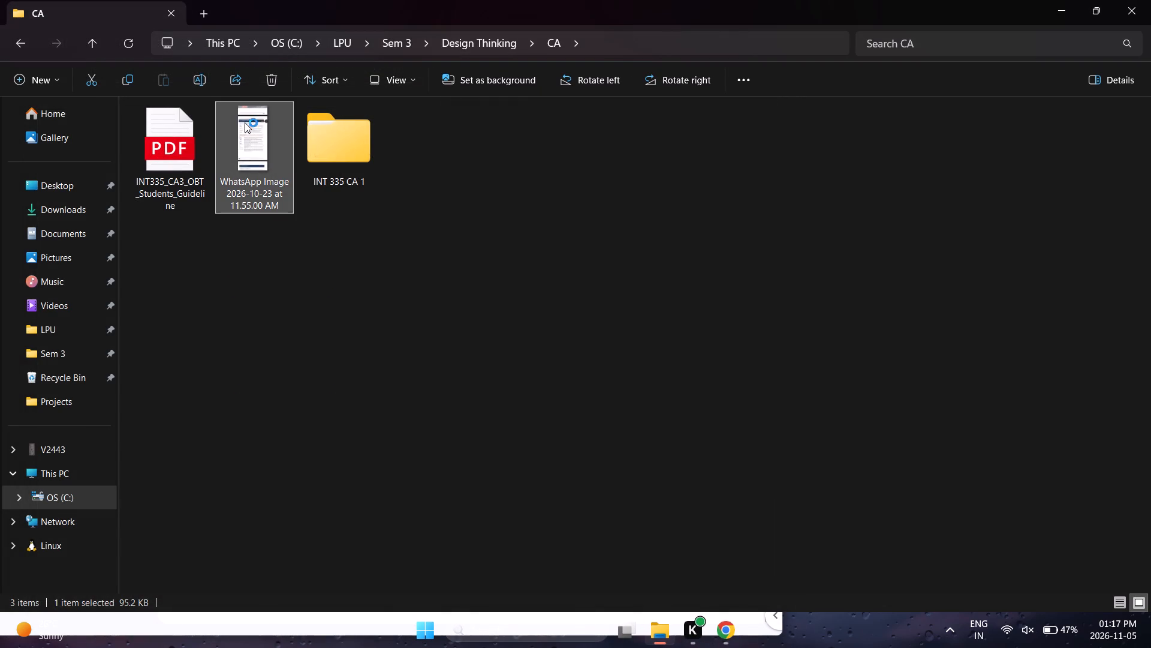
{"action": "left_click", "coordinate": [839, 106]}
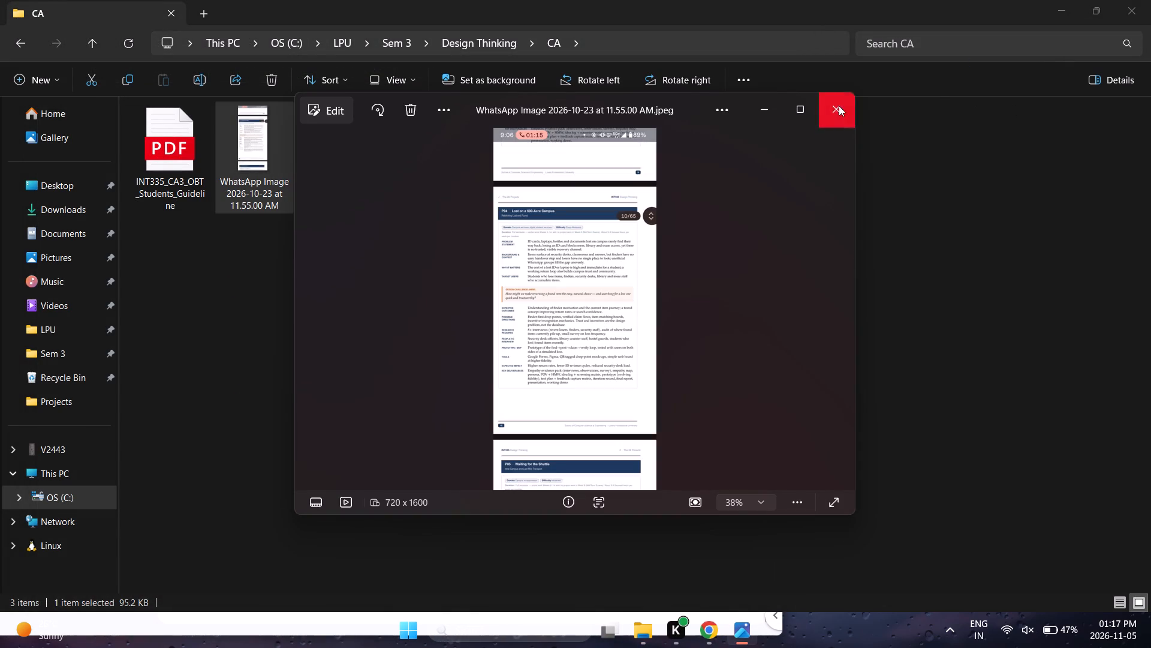
{"action": "left_click_drag", "start_coordinate": [246, 148], "coordinate": [327, 148]}
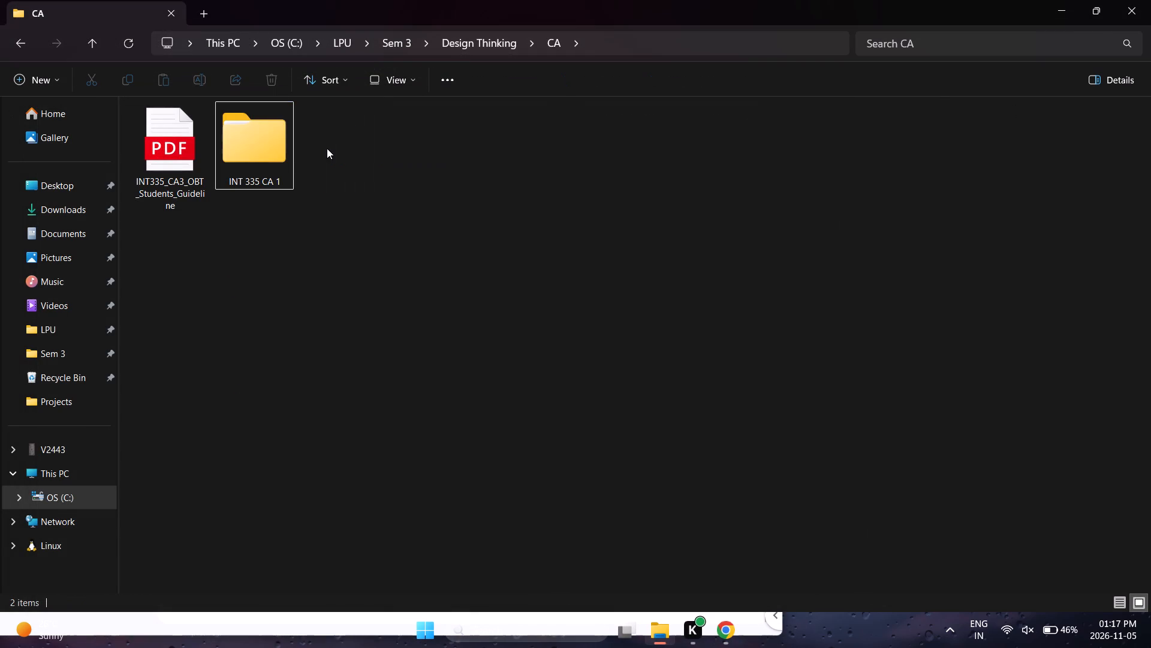
Open the INT 335 CA 1 folder and display its contents as large thumbnails.
{"action": "double_click", "coordinate": [282, 153]}
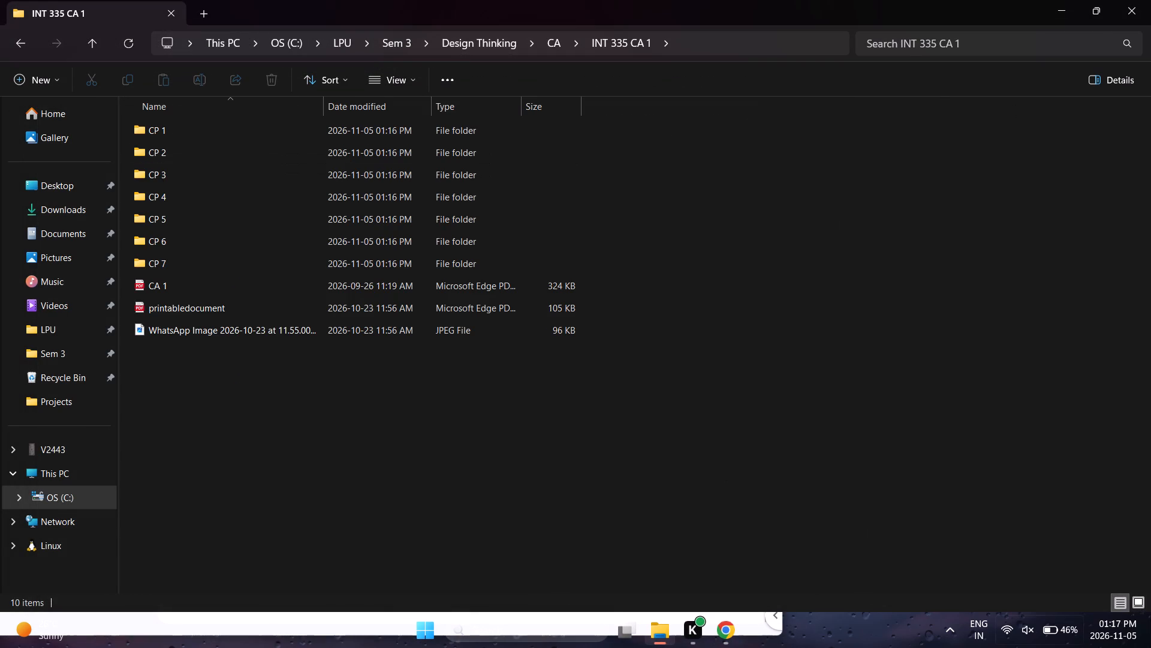
{"action": "left_click", "coordinate": [1145, 605]}
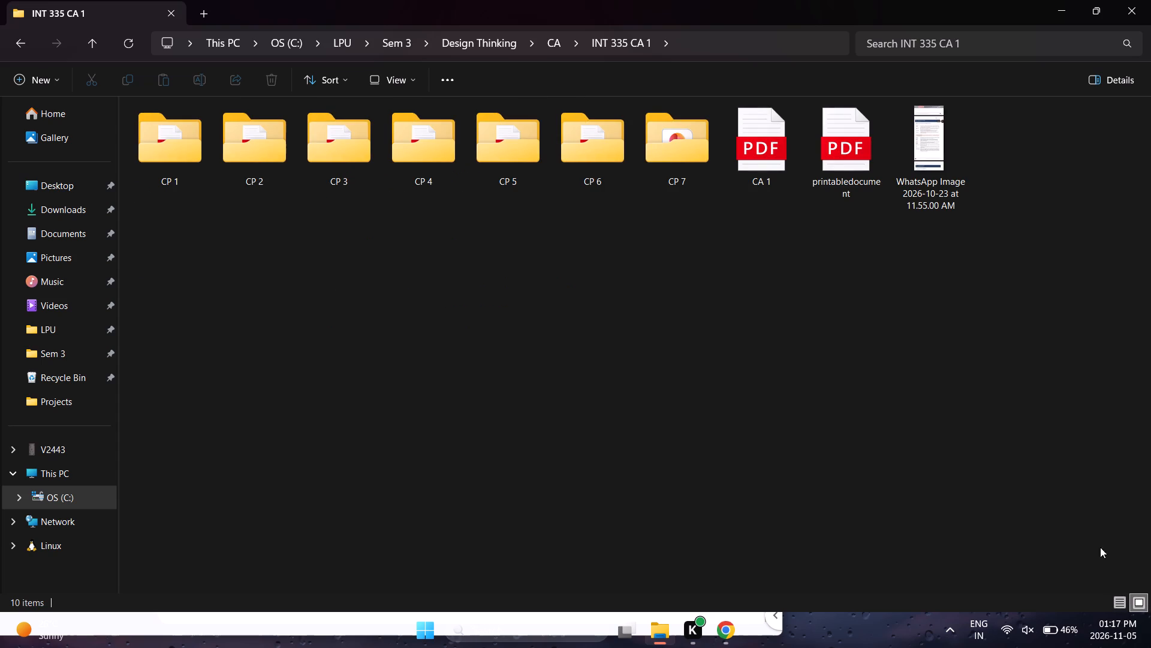
Minimize File Explorer and maximize the Chrome window showing the IMP FIles folder in Google Drive.
{"action": "left_click", "coordinate": [1063, 7]}
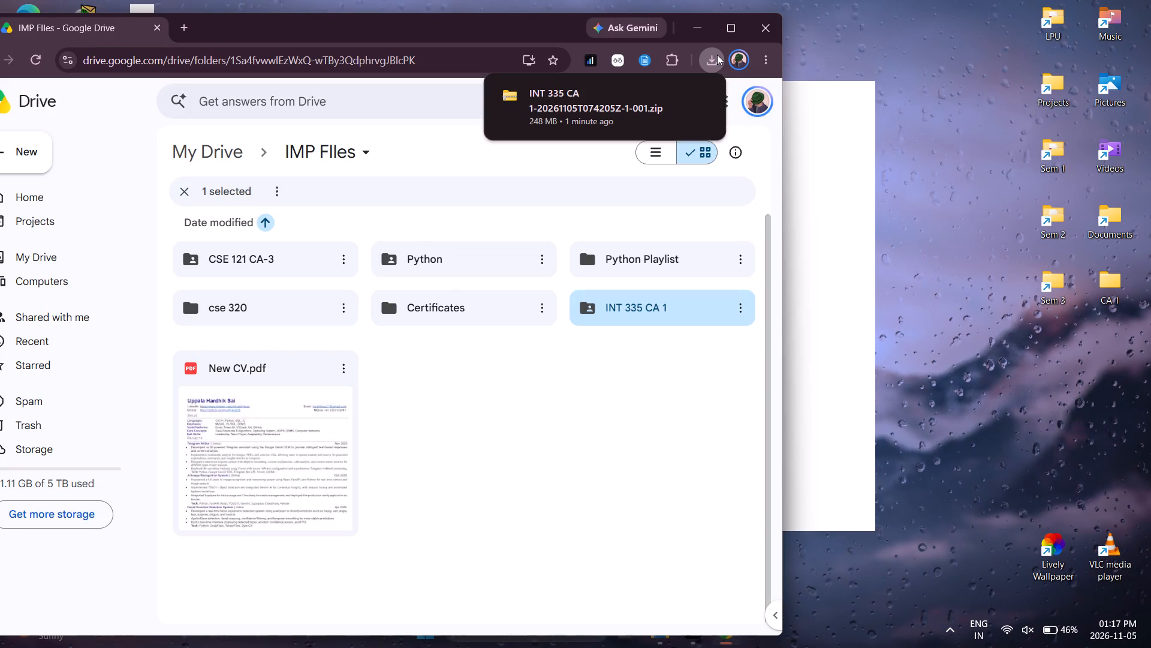
{"action": "left_click", "coordinate": [732, 26]}
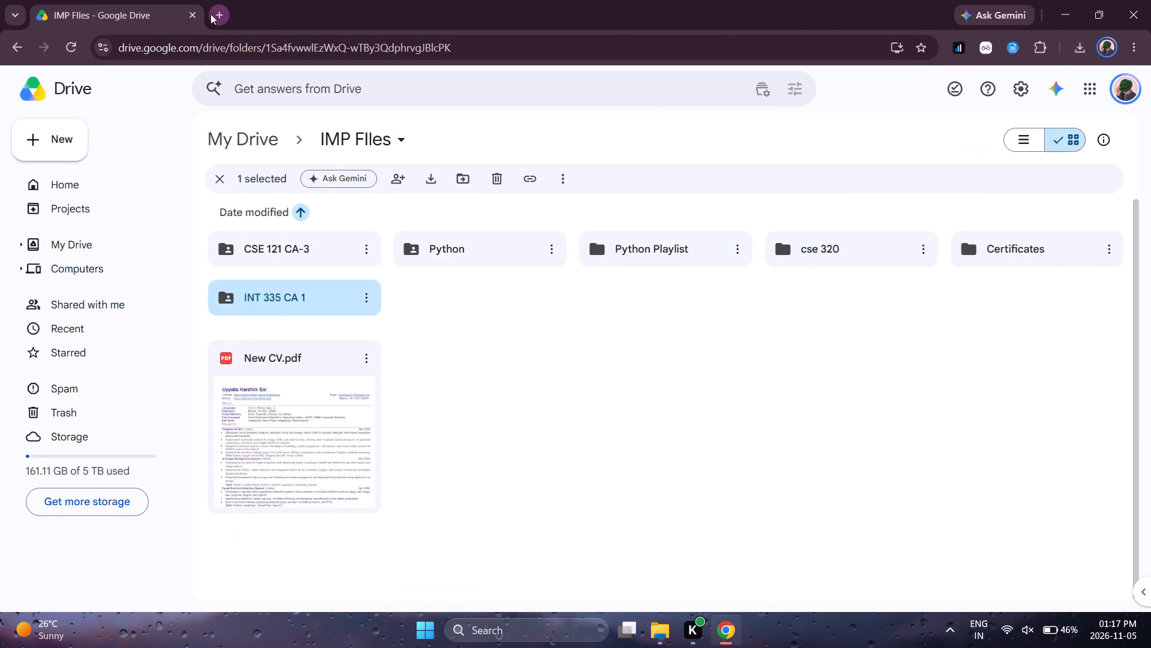